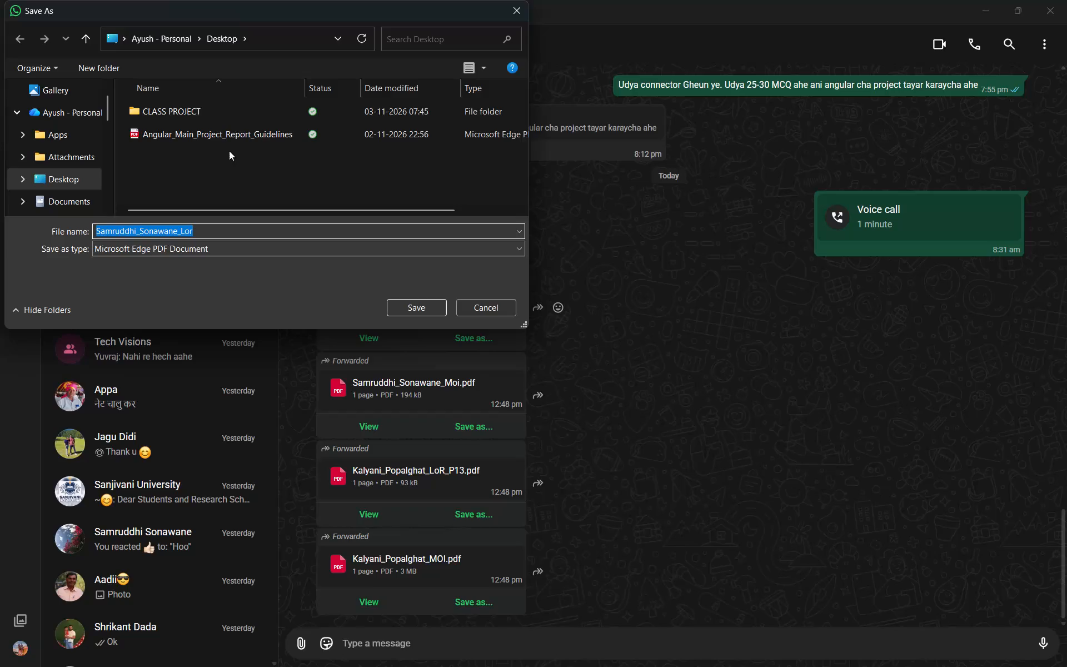
Choose the Desktop folder as the save location for the forwarded recommendation letter PDF.
left_click(224, 31)
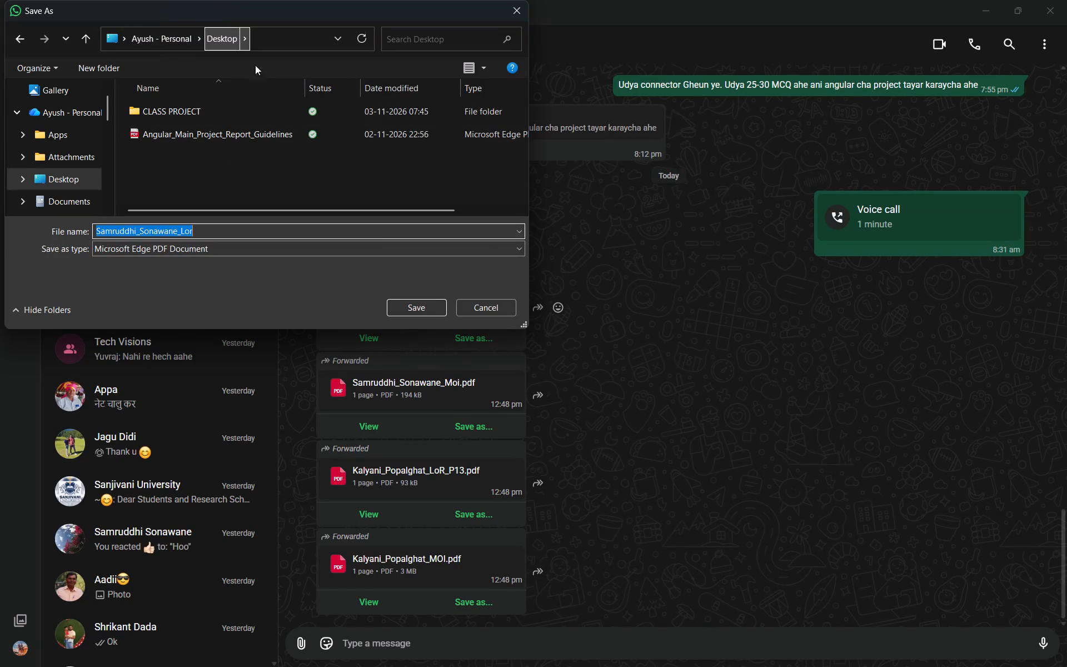
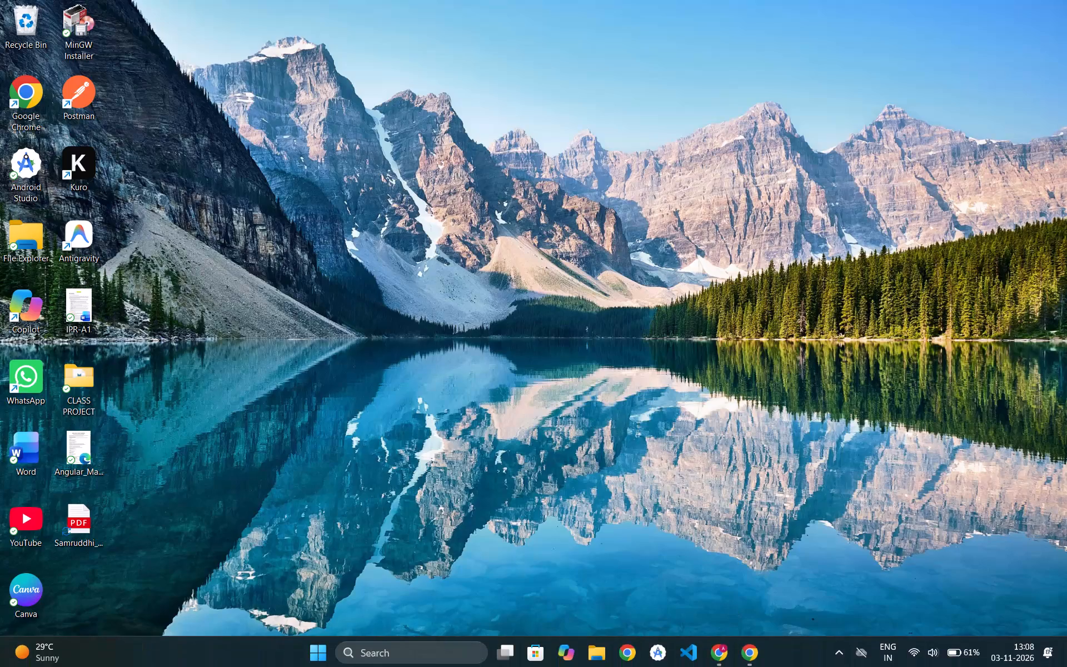
Switch to the Chrome guest window, search for "pdf to word" and open iLovePDF's PDF to Word converter.
left_click(750, 654)
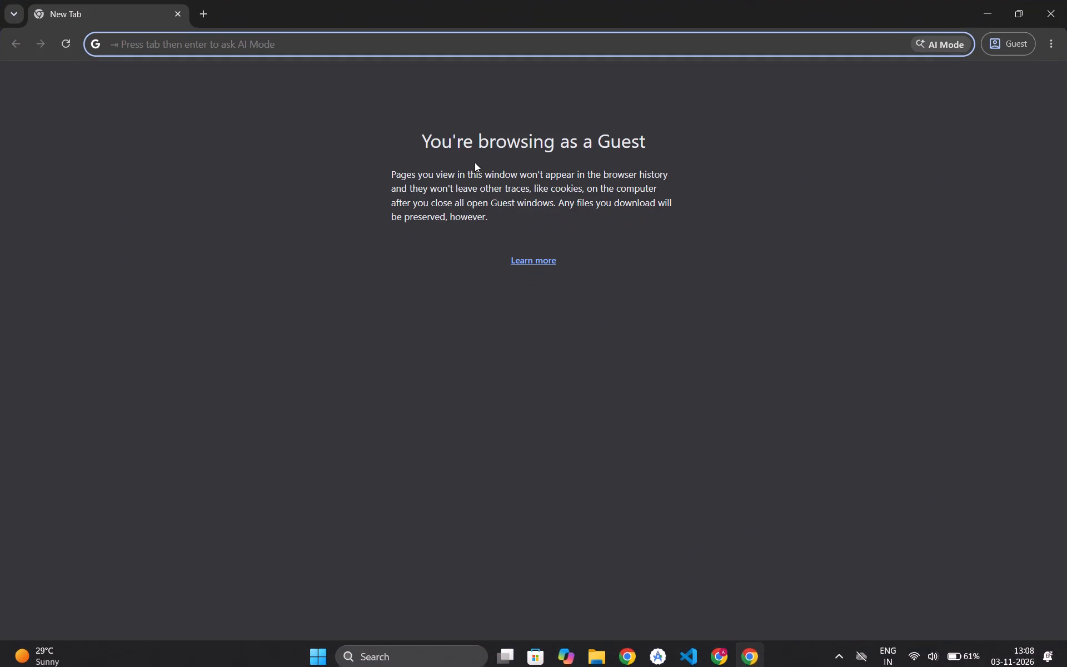
type("pdf to word")
key("Return")
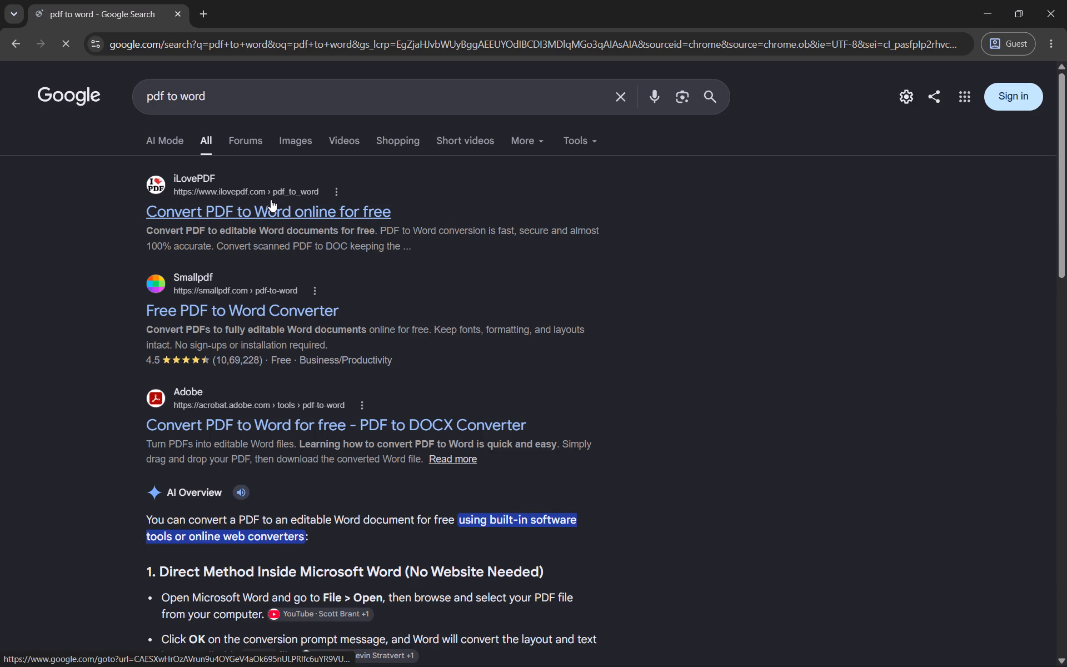
left_click(271, 200)
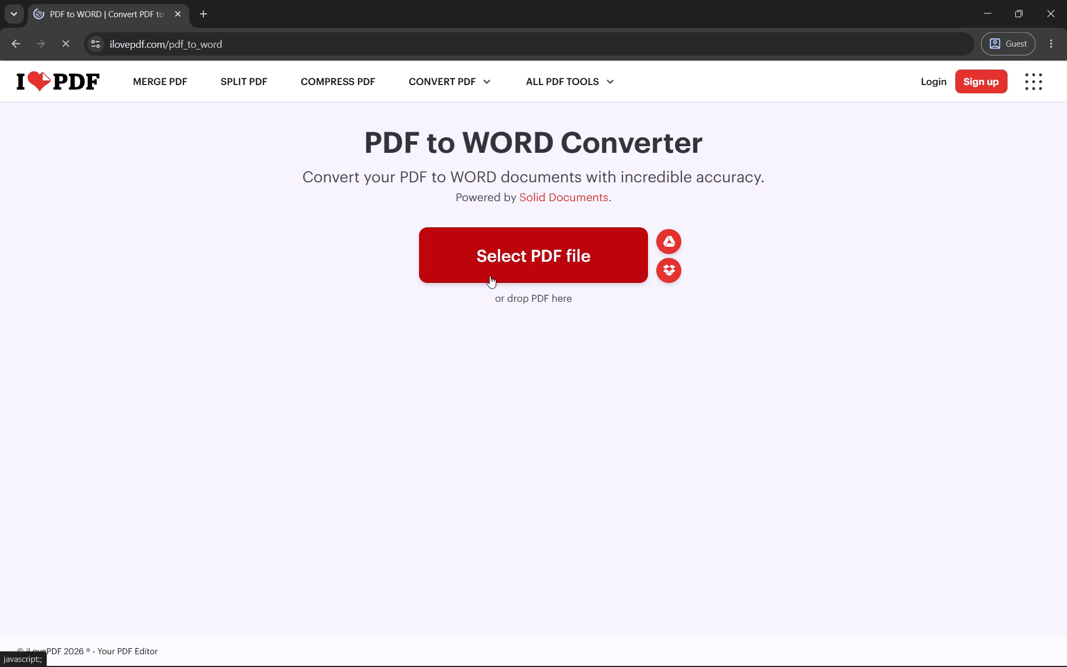
Upload the recommendation letter PDF from the Desktop folder and convert it to Word without OCR.
left_click(490, 276)
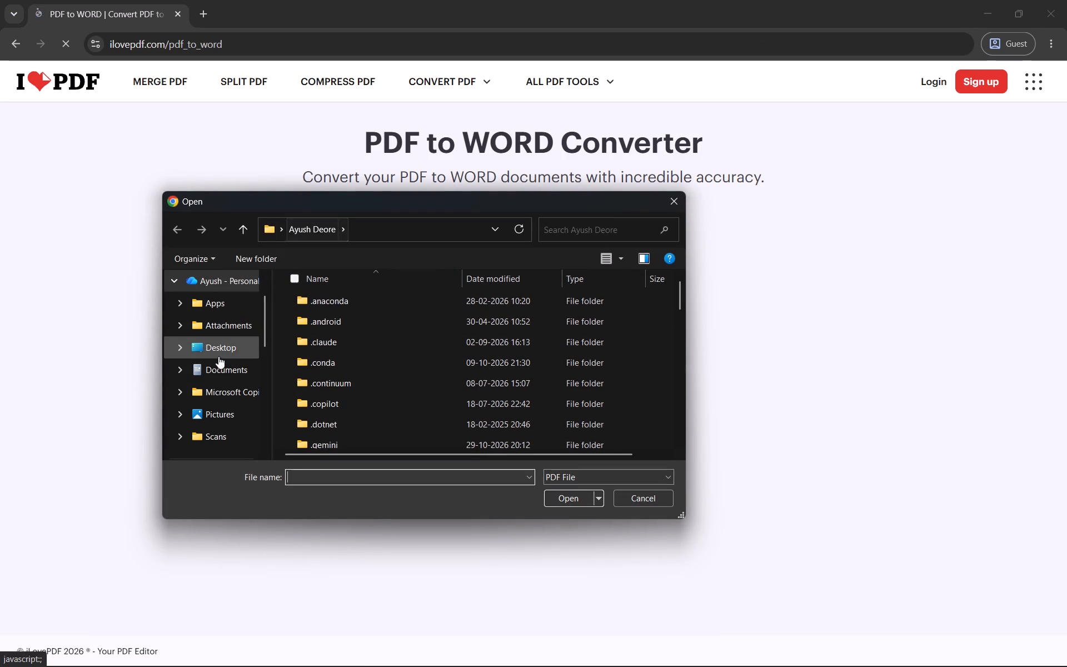
left_click(218, 358)
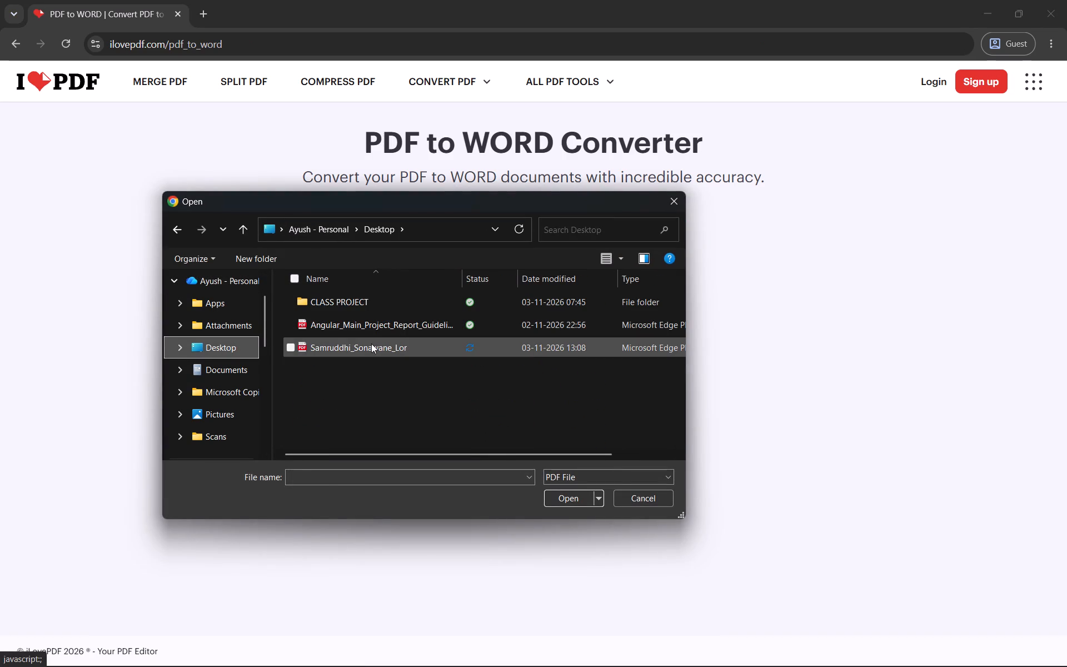
left_click(371, 344)
left_click(571, 499)
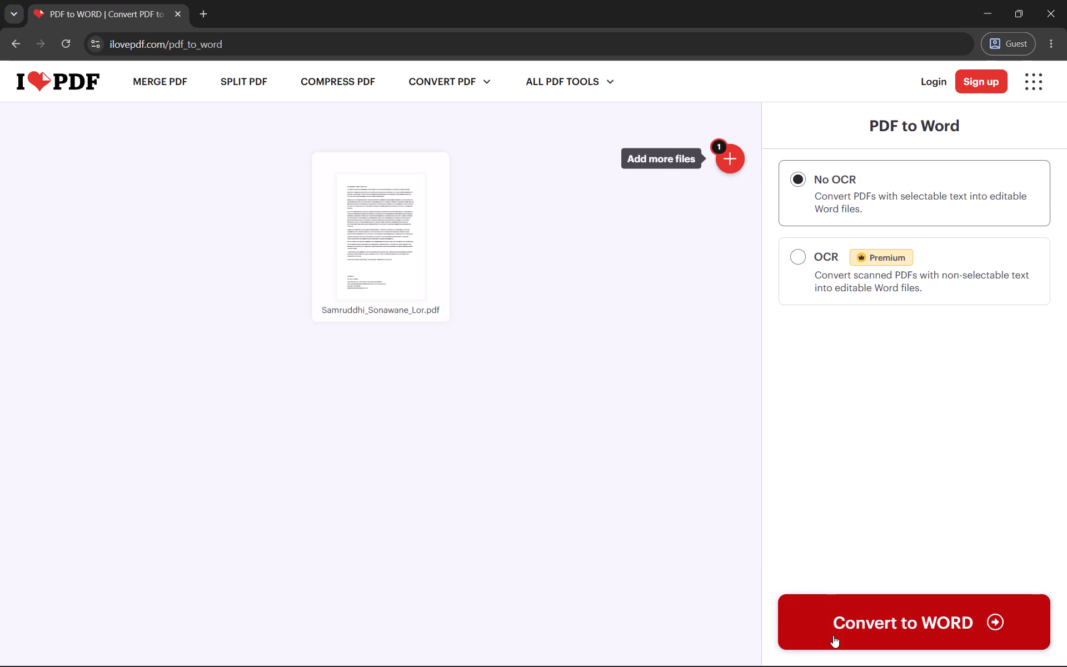
left_click(833, 635)
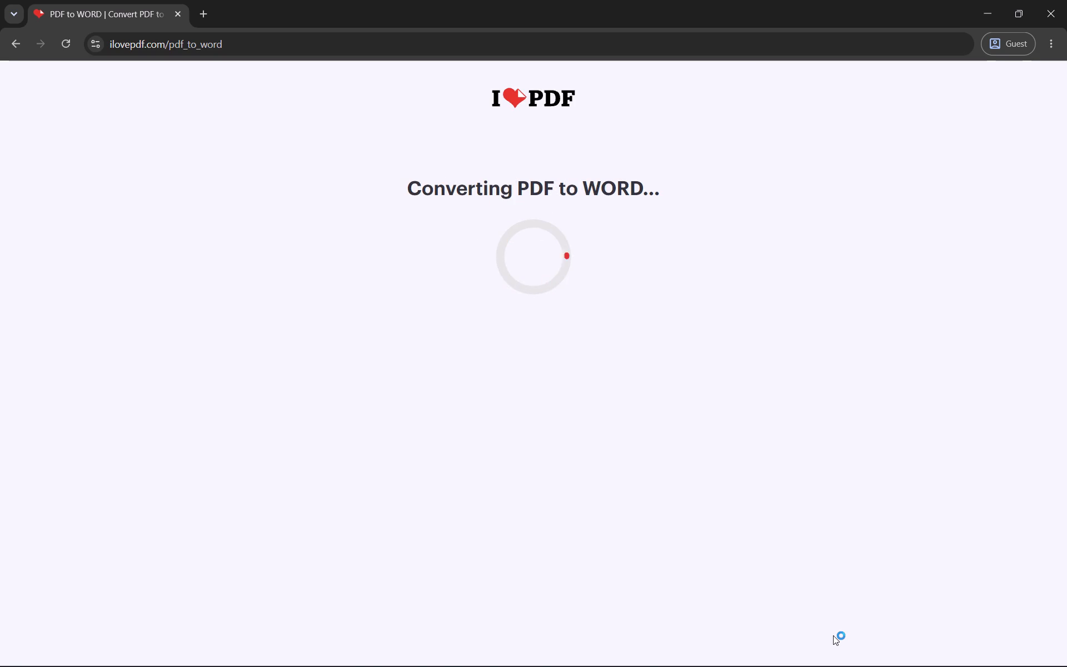
Download the converted Word document and save it to the Desktop folder under the name Lor.
left_click(541, 196)
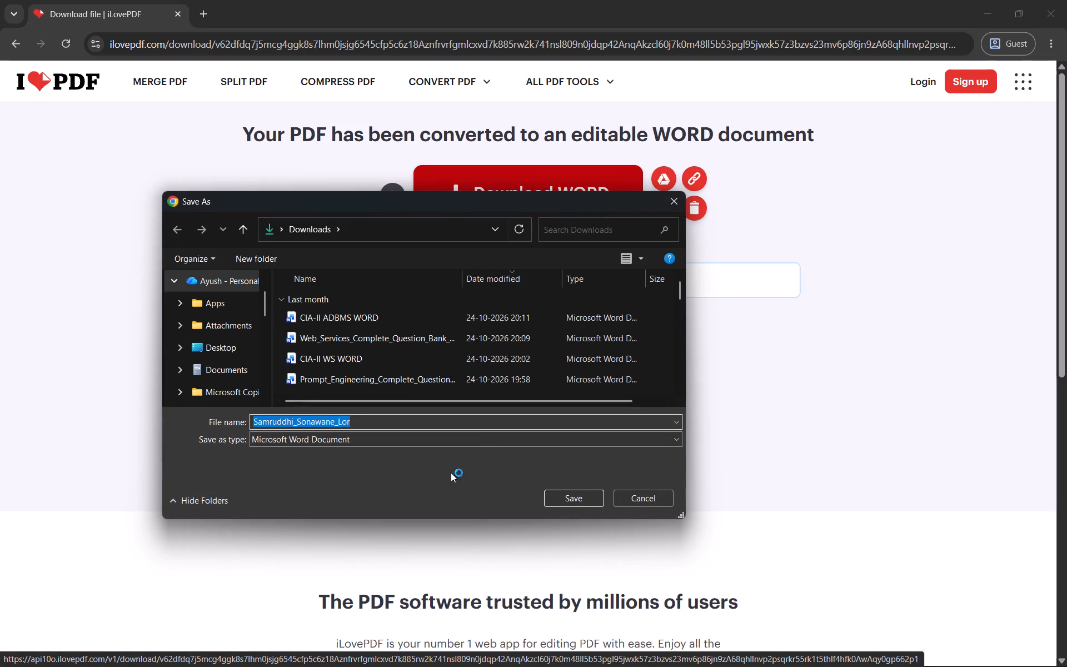
left_click(426, 424)
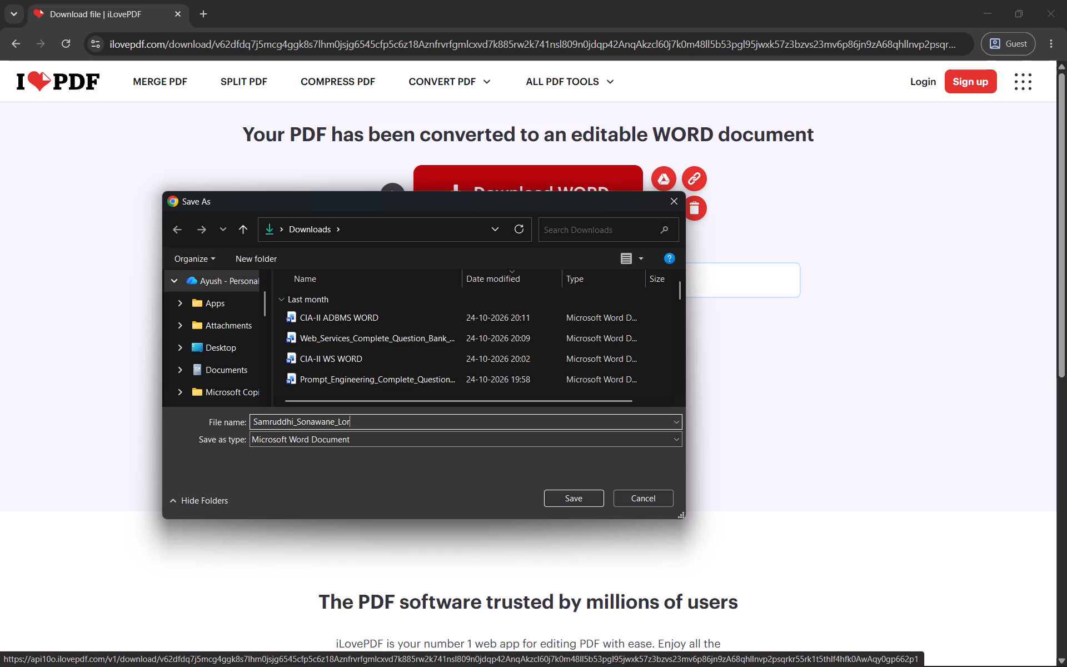
key("Left")
key("Left")
key("Left")
key("BackSpace")
key("BackSpace")
key("BackSpace")
key("BackSpace")
key("BackSpace")
key("BackSpace")
key("BackSpace")
key("BackSpace")
key("BackSpace")
key("BackSpace")
key("BackSpace")
key("BackSpace")
key("BackSpace")
key("BackSpace")
key("BackSpace")
key("BackSpace")
key("BackSpace")
key("BackSpace")
key("BackSpace")
key("BackSpace")
left_click(240, 341)
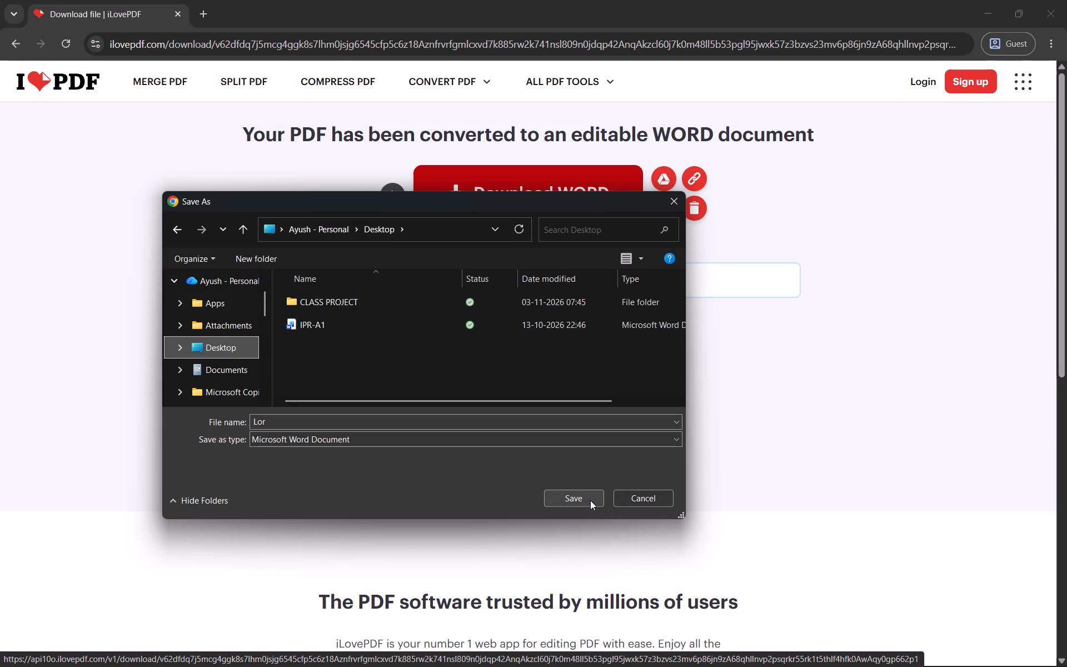
left_click(590, 500)
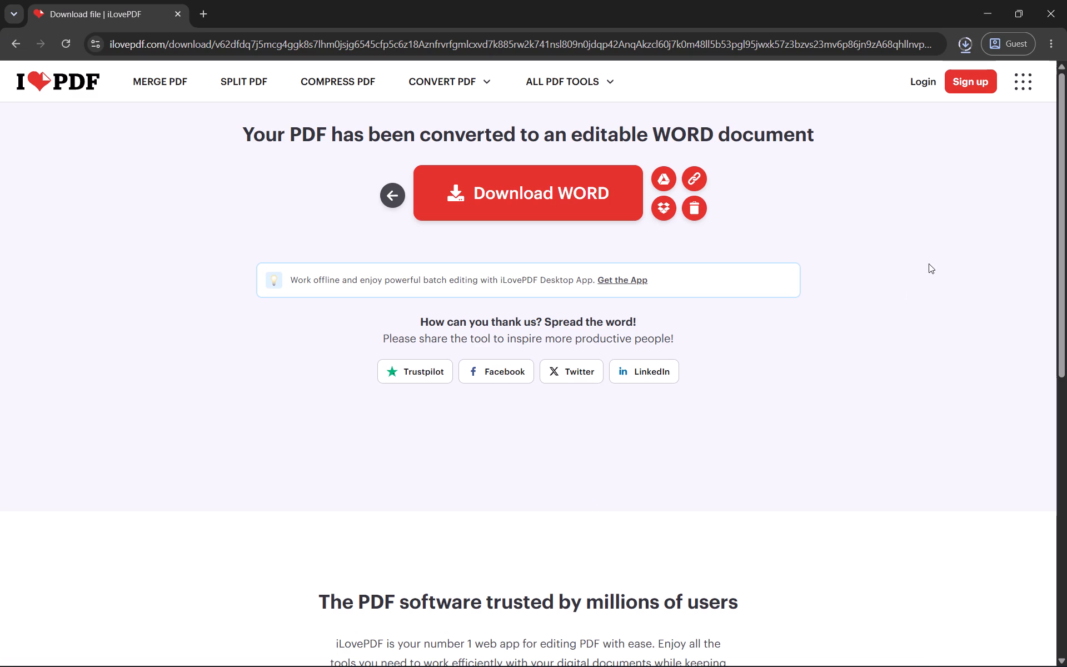
Close the browser window and refresh the desktop.
left_click(1066, 0)
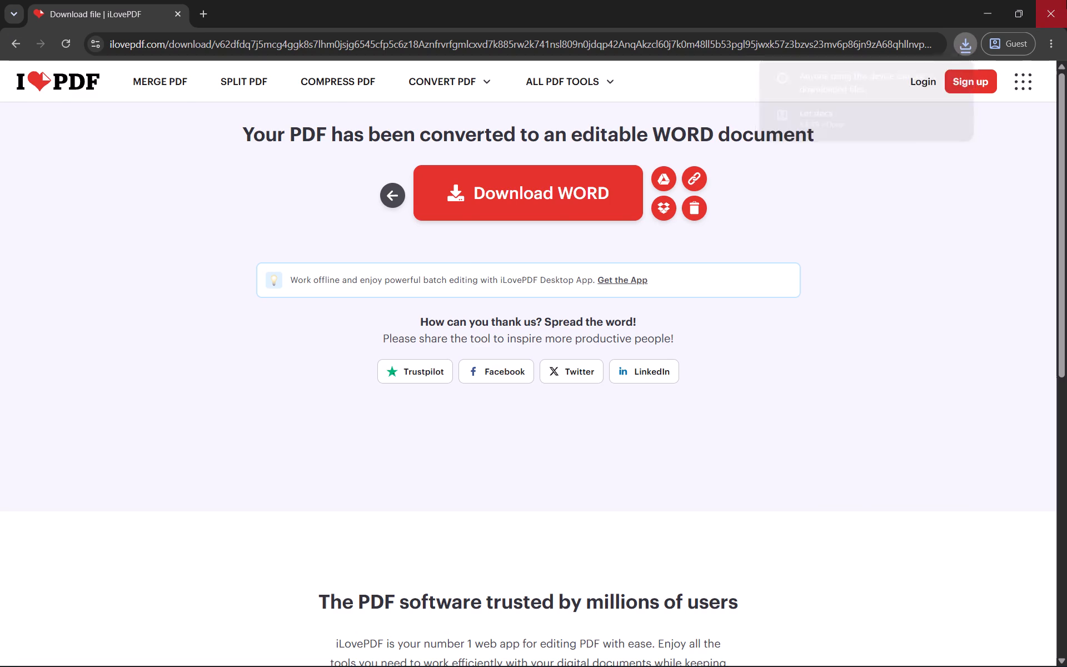
right_click(501, 349)
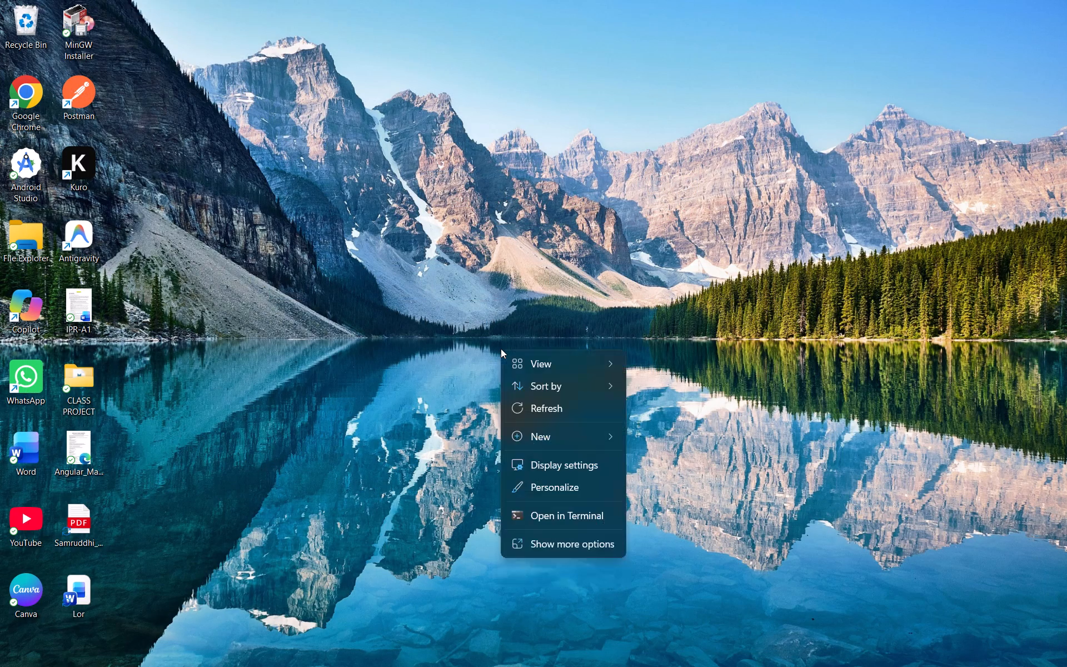
left_click(560, 400)
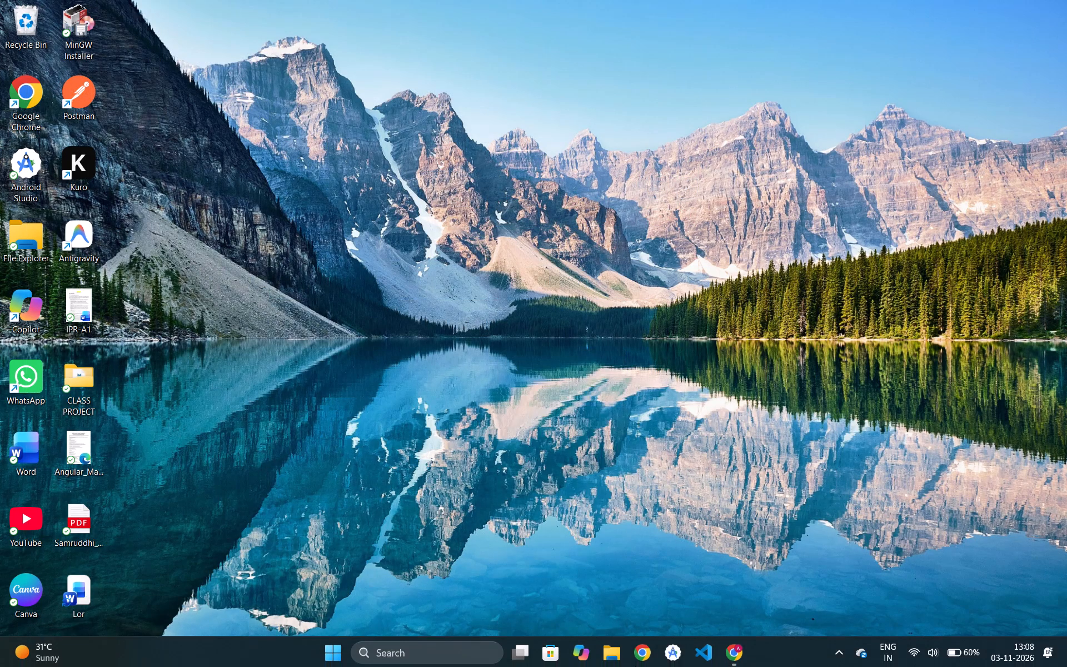
Show the hidden system tray icons.
left_click(837, 653)
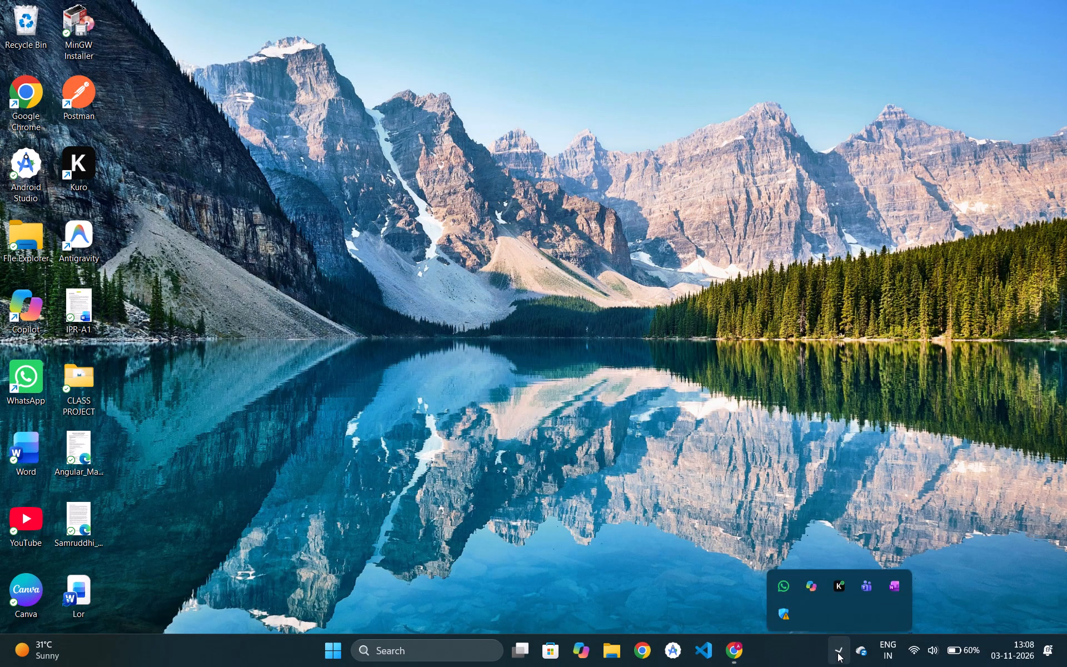
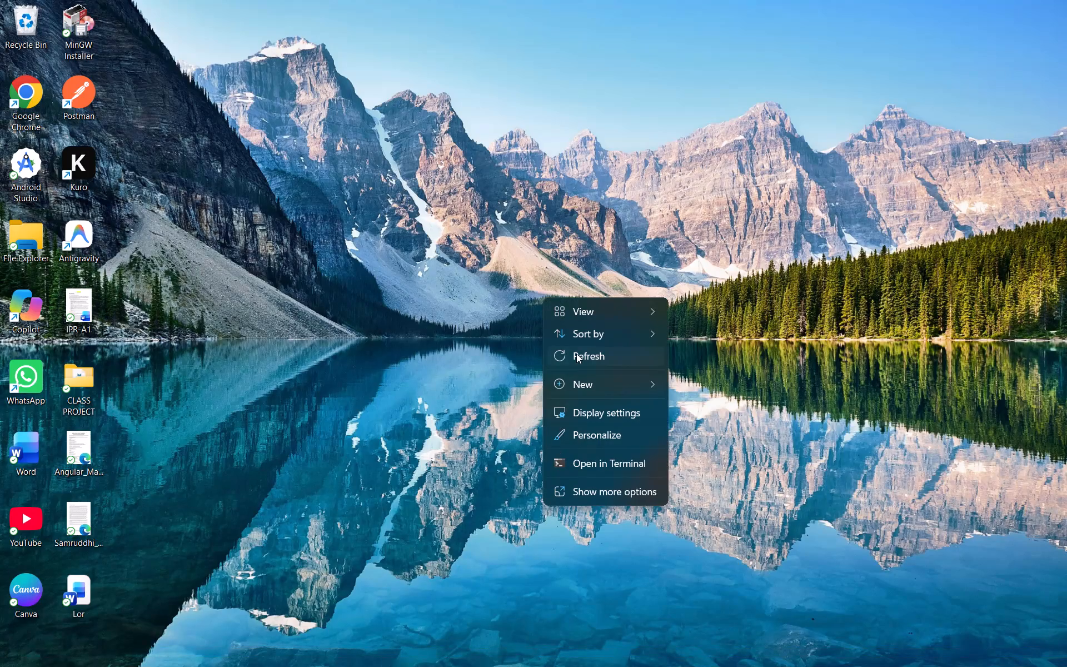
Refresh the desktop.
left_click(576, 354)
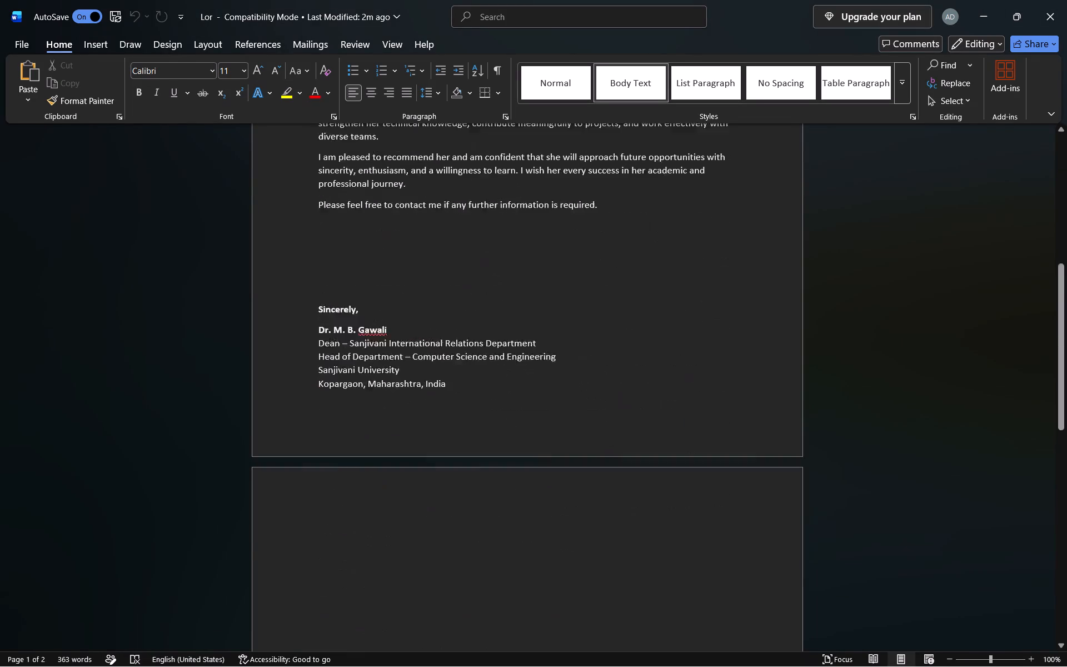
Replace the Lor body text, from "It is my pleasure to recommend" through the "Please feel free to contact me" line, with the copied recommendation draft.
scroll(639, 282, "up", 6)
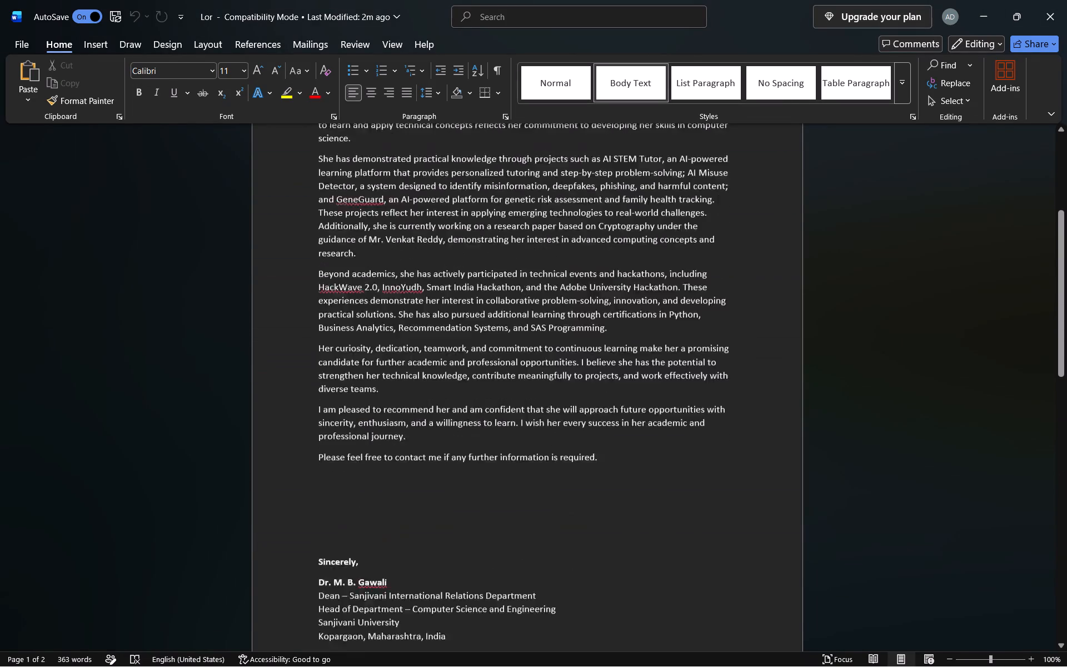
scroll(639, 282, "up", 1)
scroll(639, 282, "down", 1)
scroll(535, 334, "up", 1)
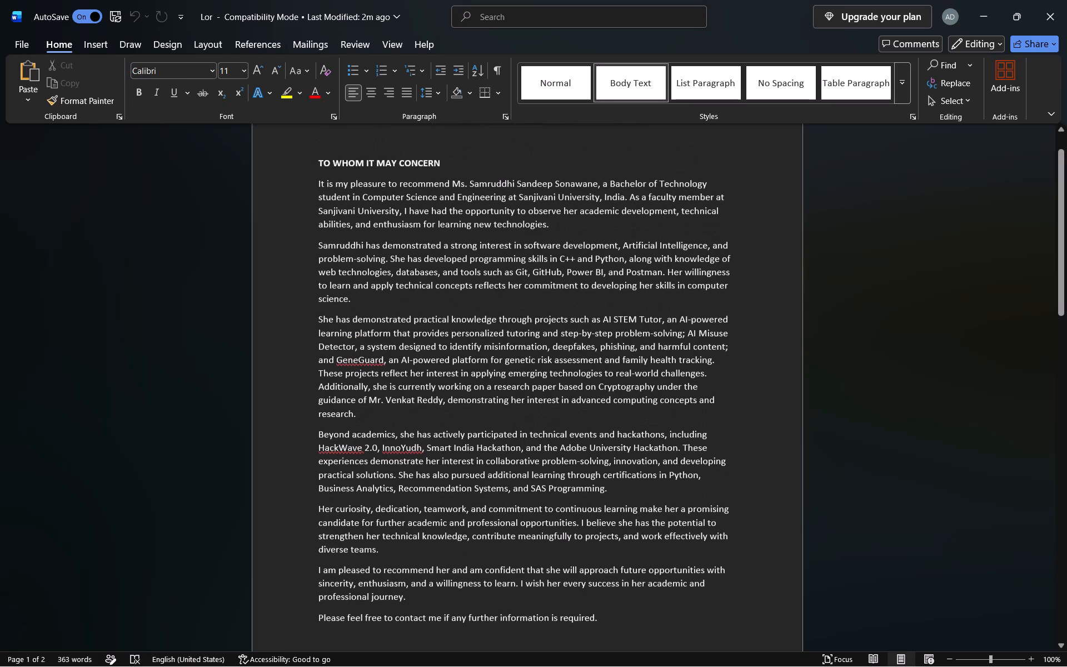
scroll(535, 334, "up", 1)
scroll(492, 405, "up", 1)
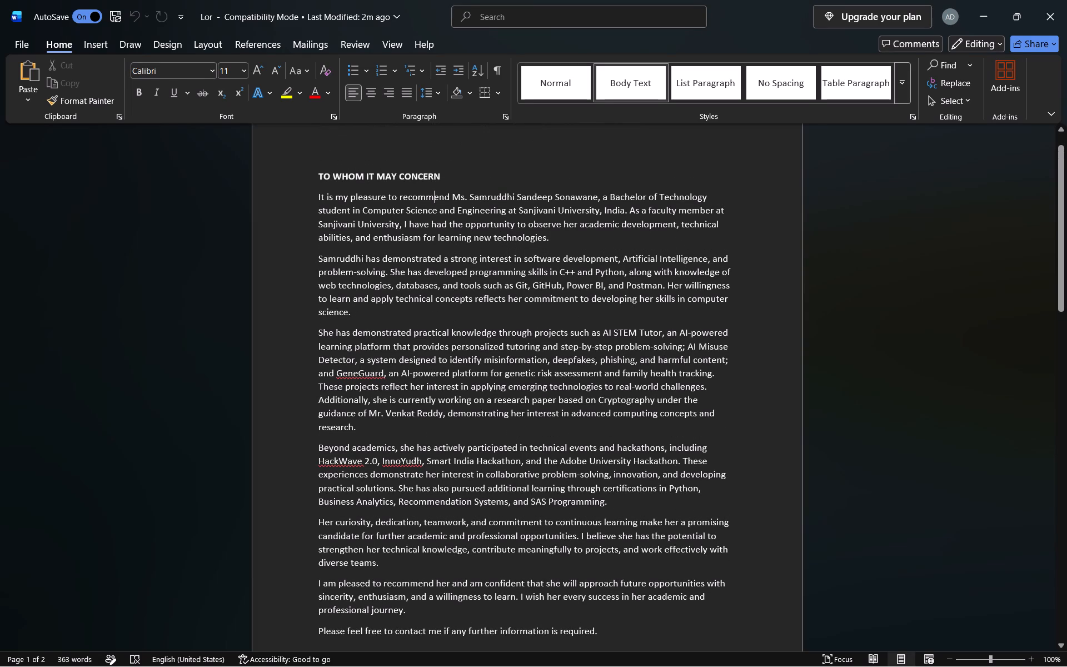
left_click_drag(318, 198, 505, 650)
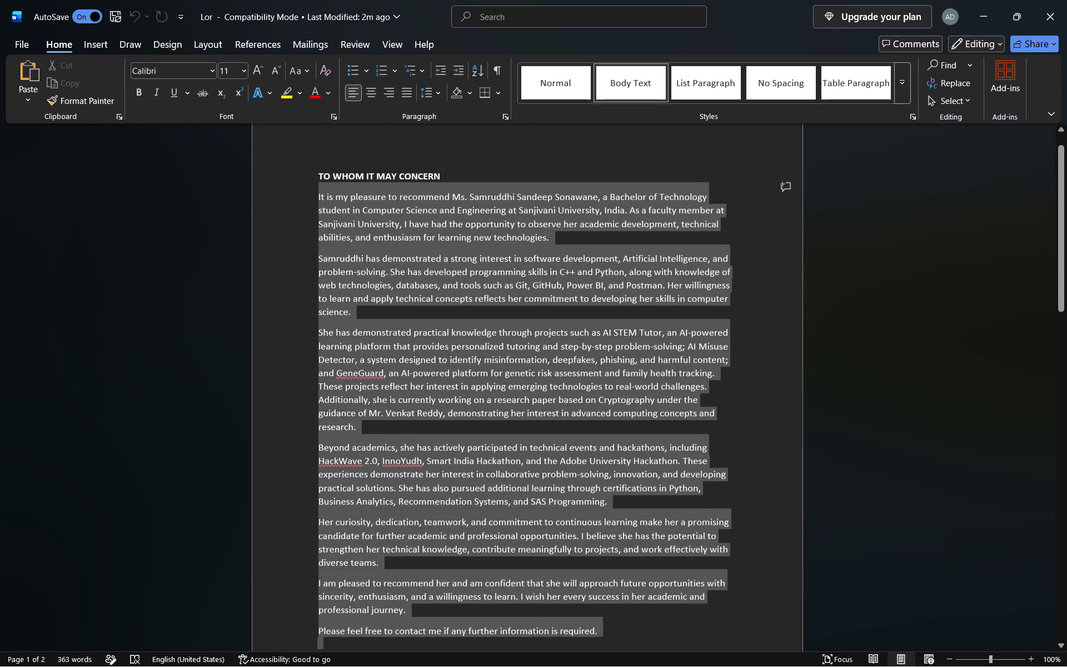
left_click_drag(505, 650, 623, 440)
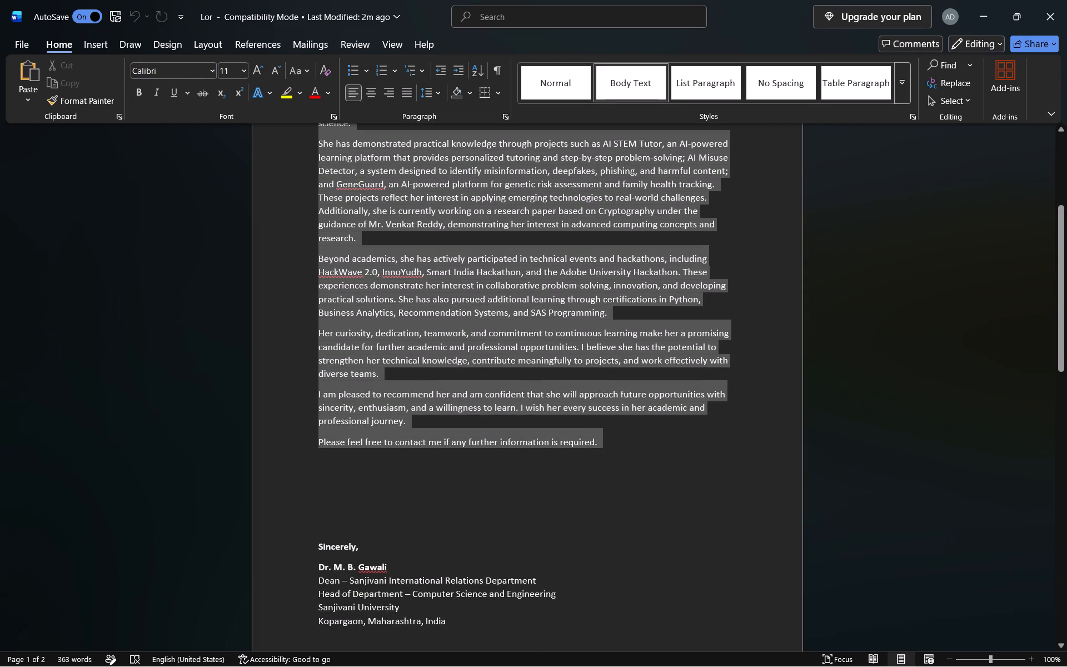
left_click_drag(623, 440, 597, 444)
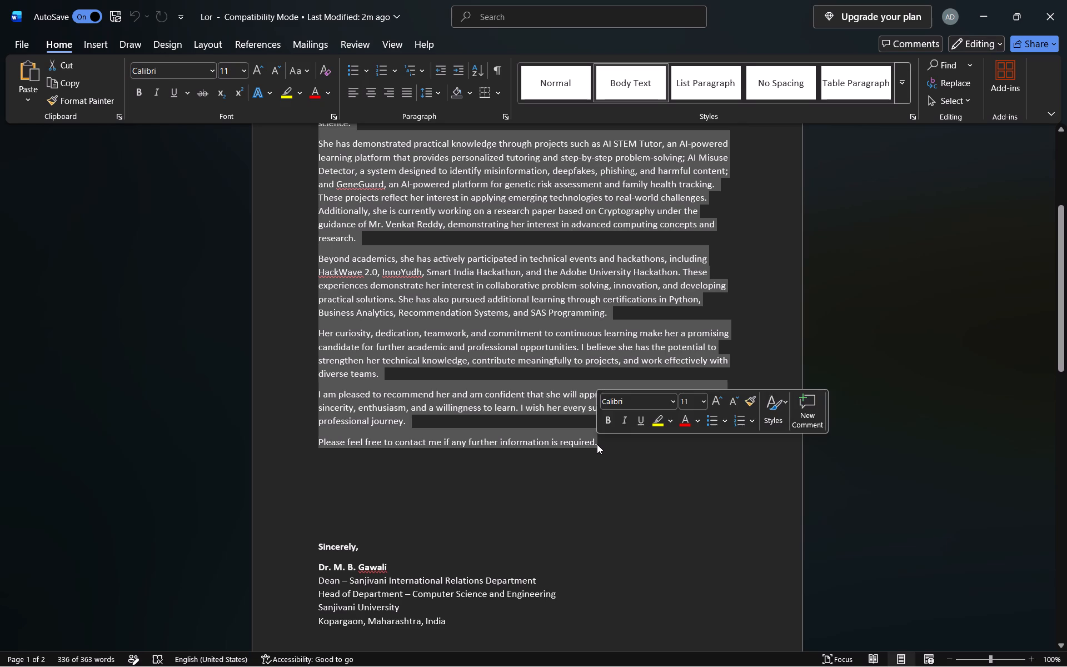
key("ctrl+v")
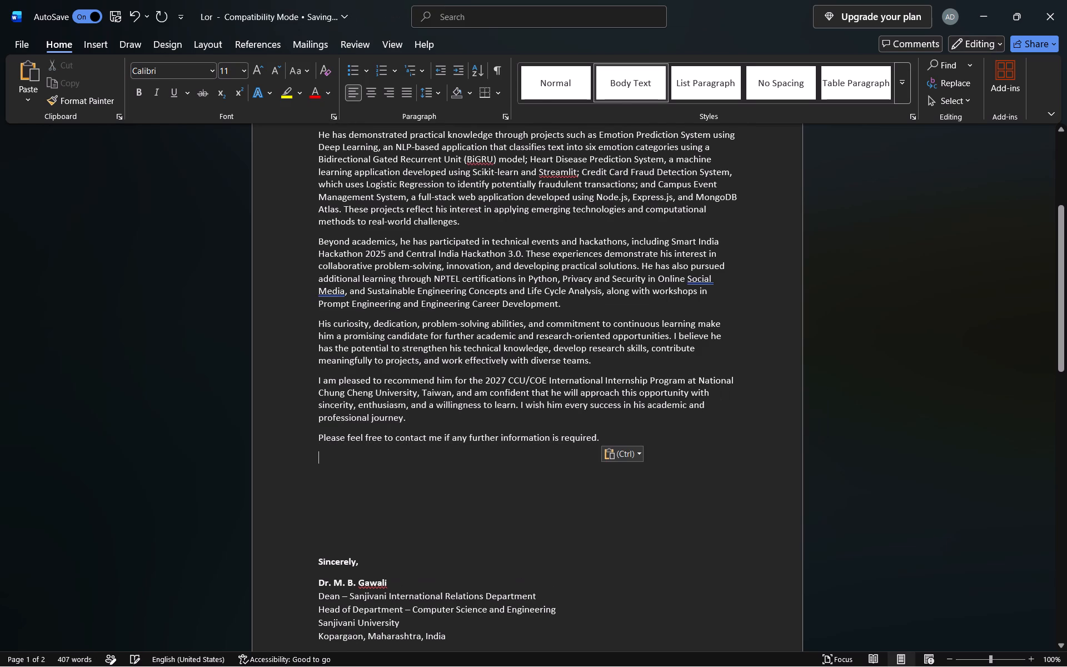
Remove the extra blank line after the pasted closing sentence "Please feel free to contact me if any further information is required.".
key("BackSpace")
key("BackSpace")
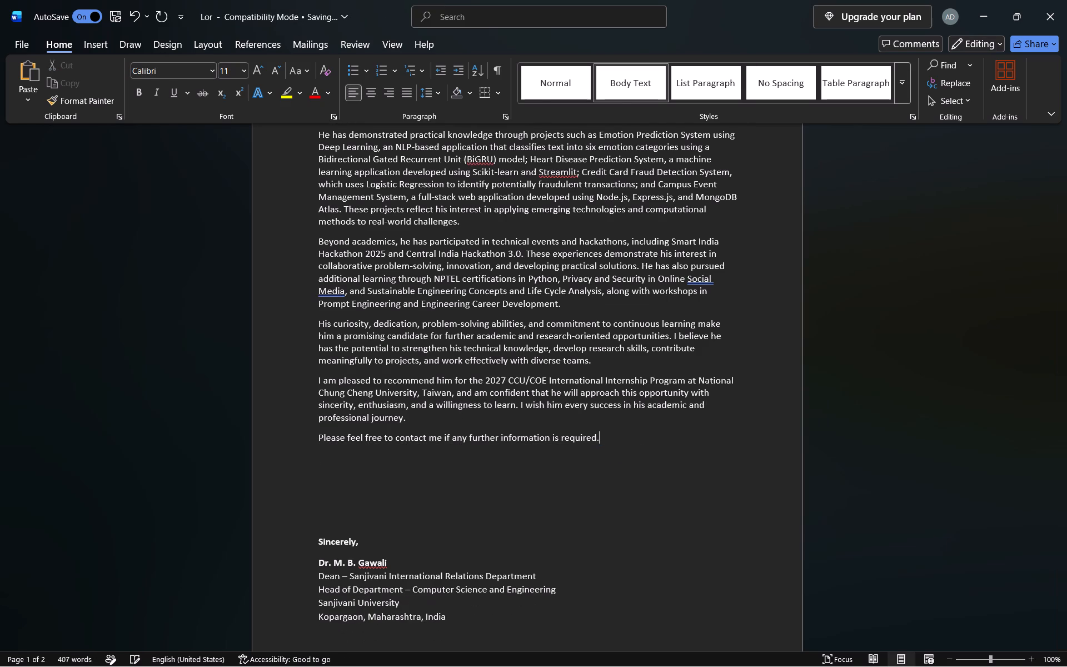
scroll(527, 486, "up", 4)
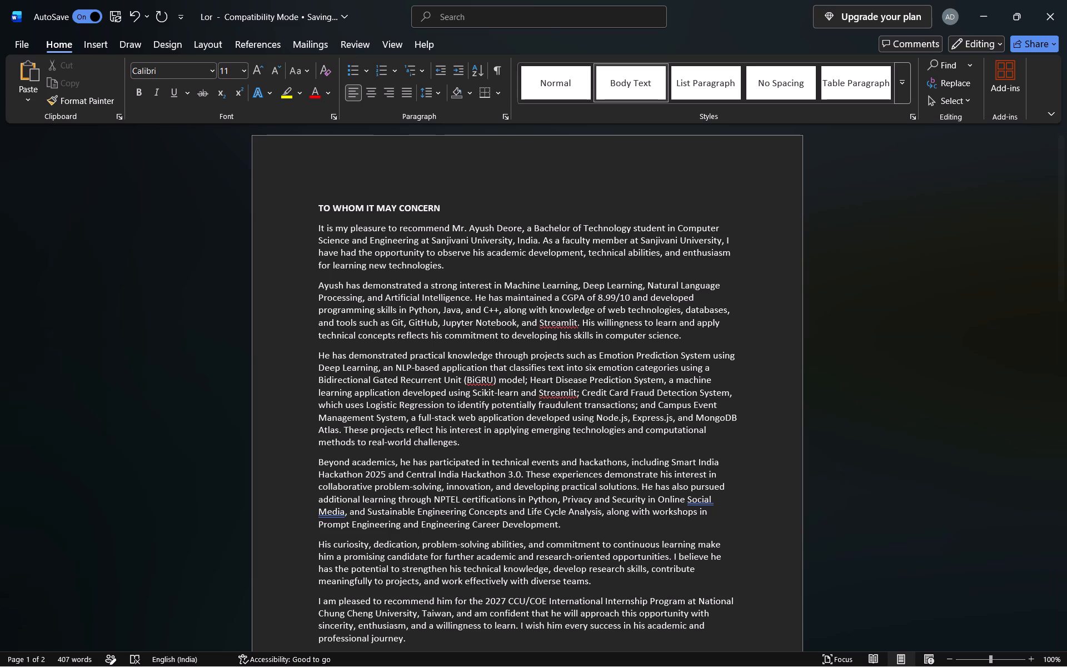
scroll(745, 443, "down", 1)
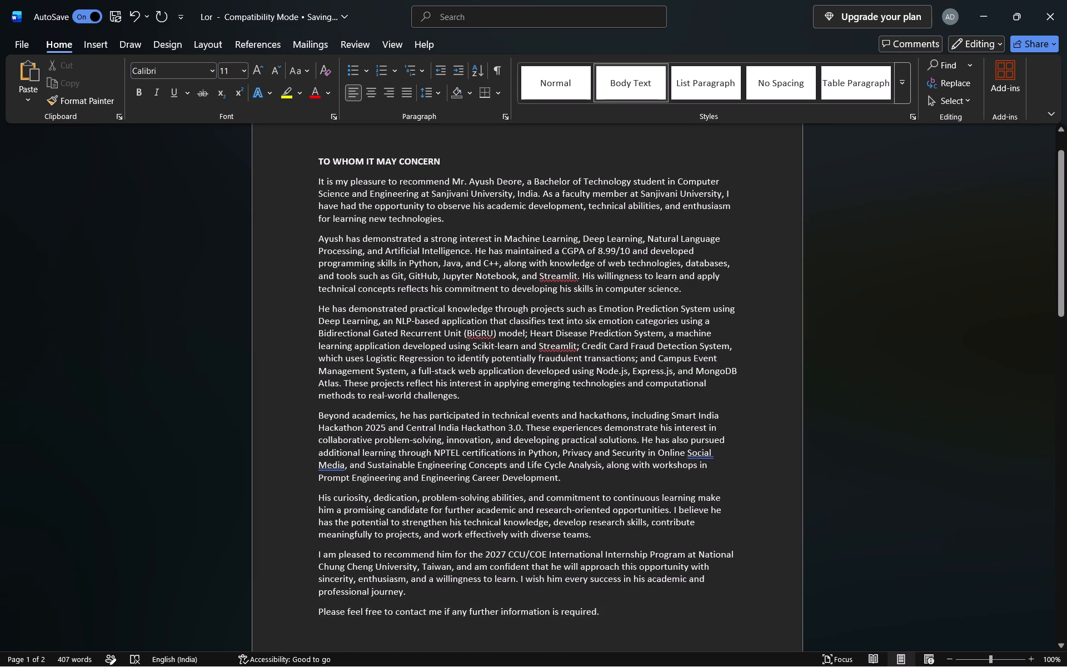
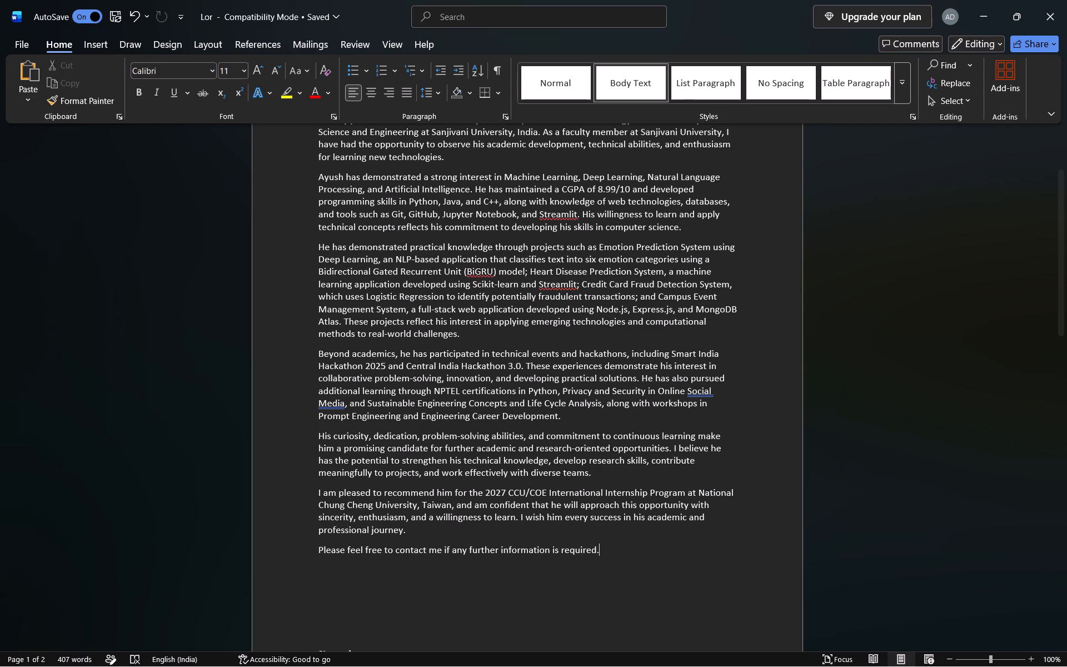
Review the Lor letter from the body paragraphs through the signature block to the blank second page.
scroll(709, 383, "down", 2)
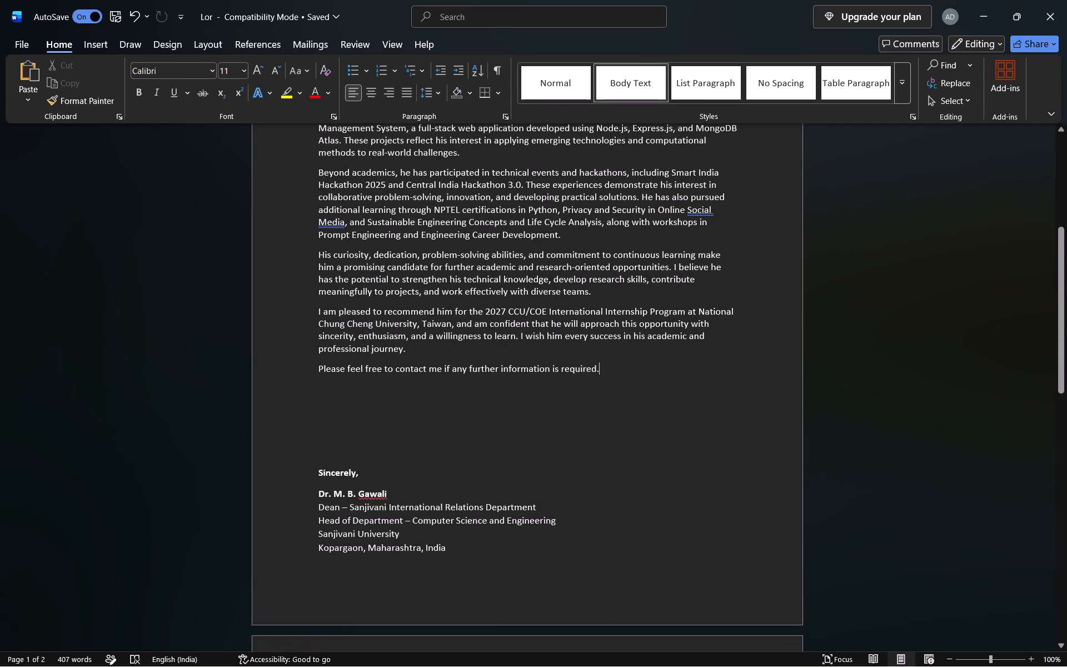
scroll(709, 383, "down", 1)
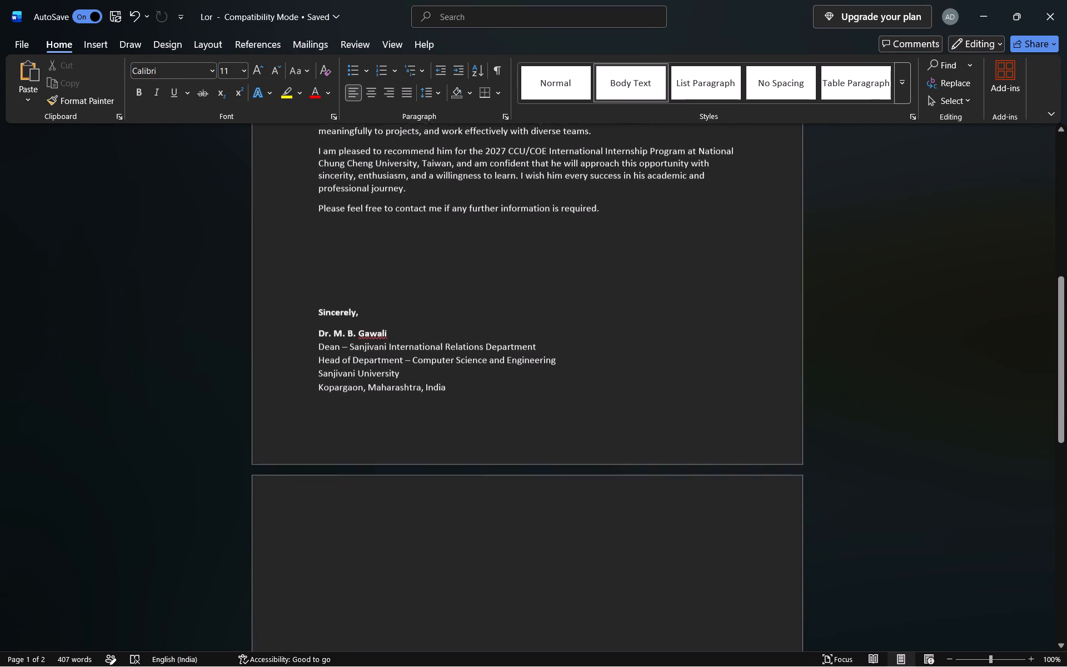
scroll(709, 383, "down", 2)
scroll(709, 383, "up", 5)
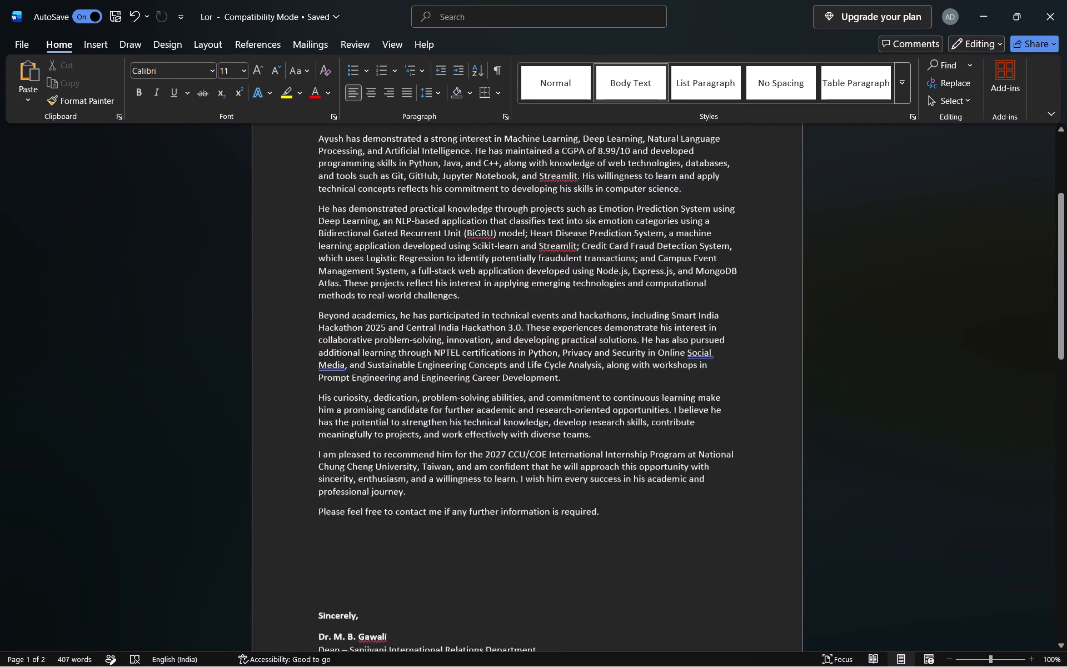
scroll(709, 383, "up", 4)
scroll(709, 383, "down", 5)
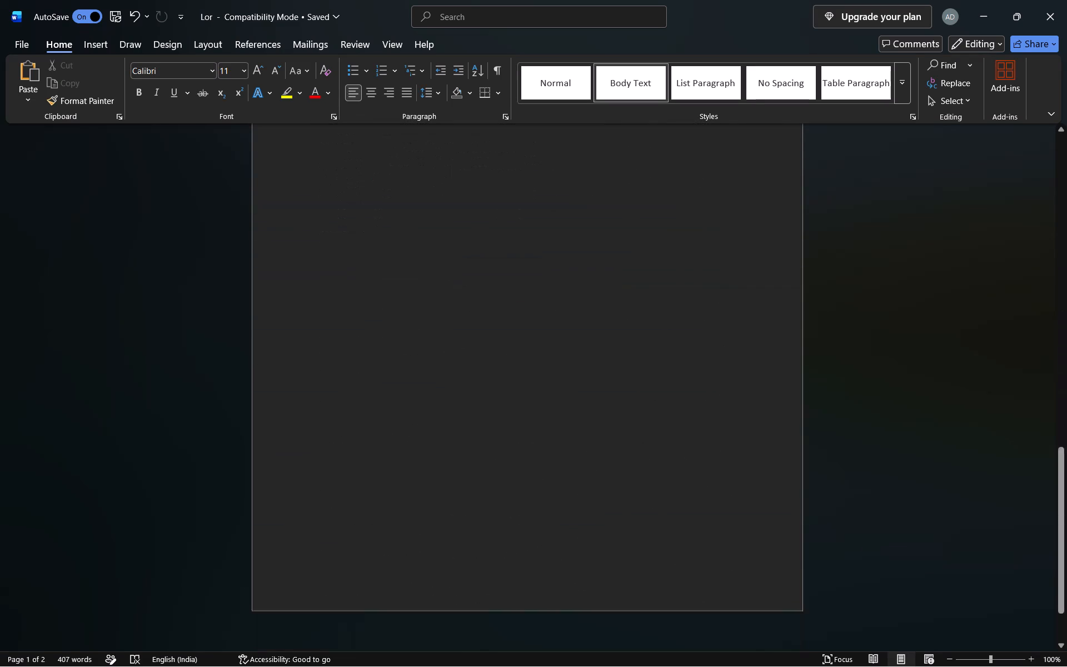
scroll(709, 383, "up", 3)
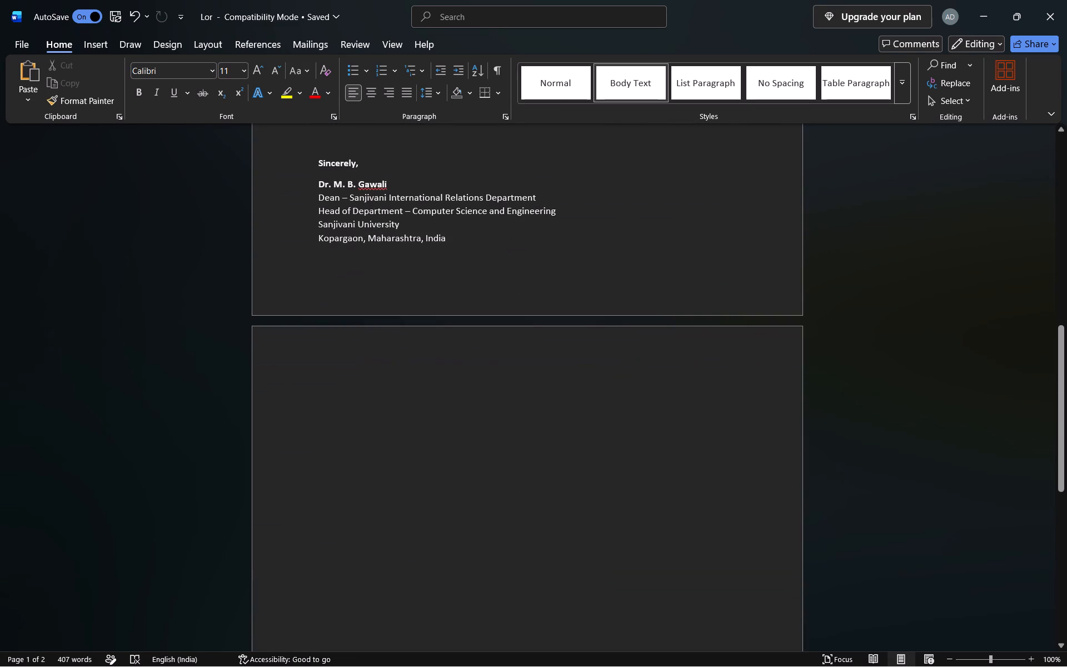
Try to remove the blank second page of Lor by deleting backward from the empty area after the signature block.
left_click(709, 383)
key("BackSpace")
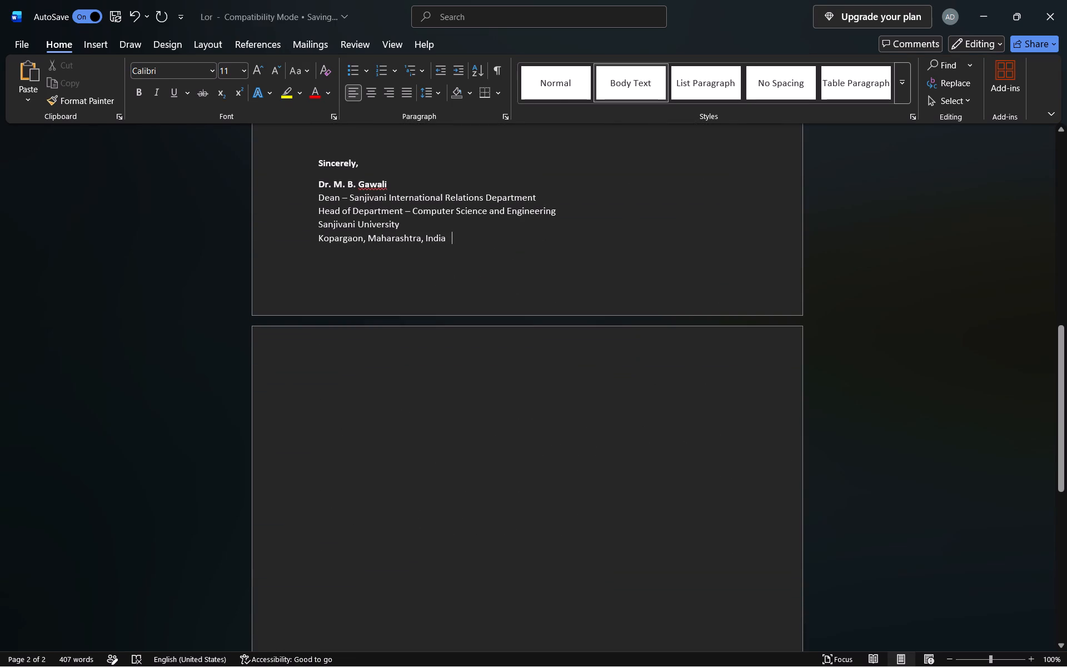
scroll(709, 383, "up", 6)
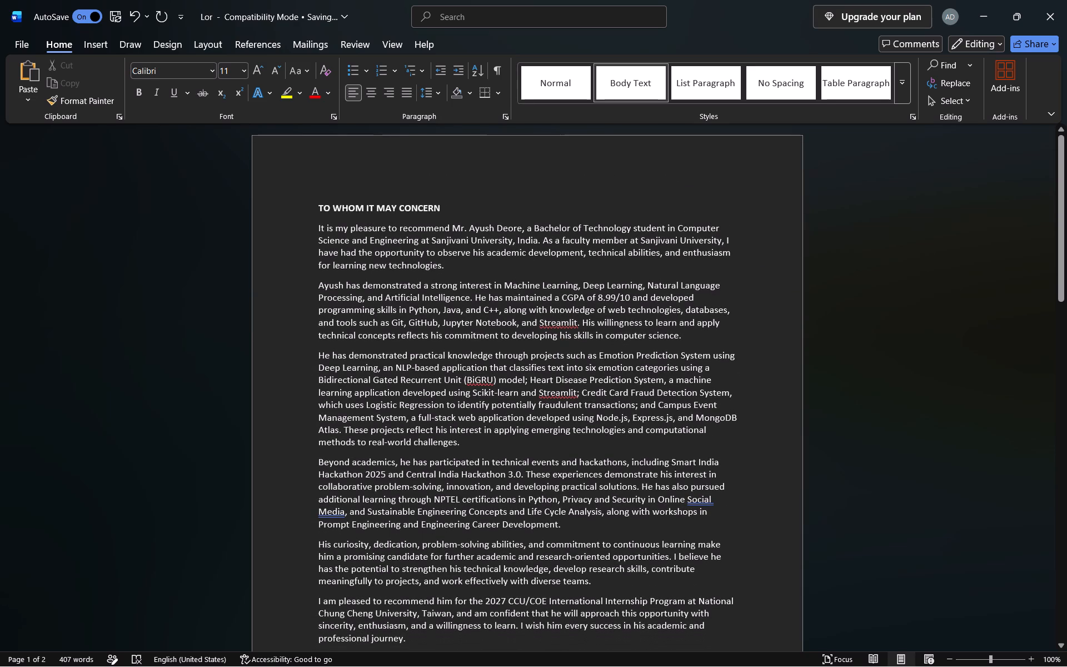
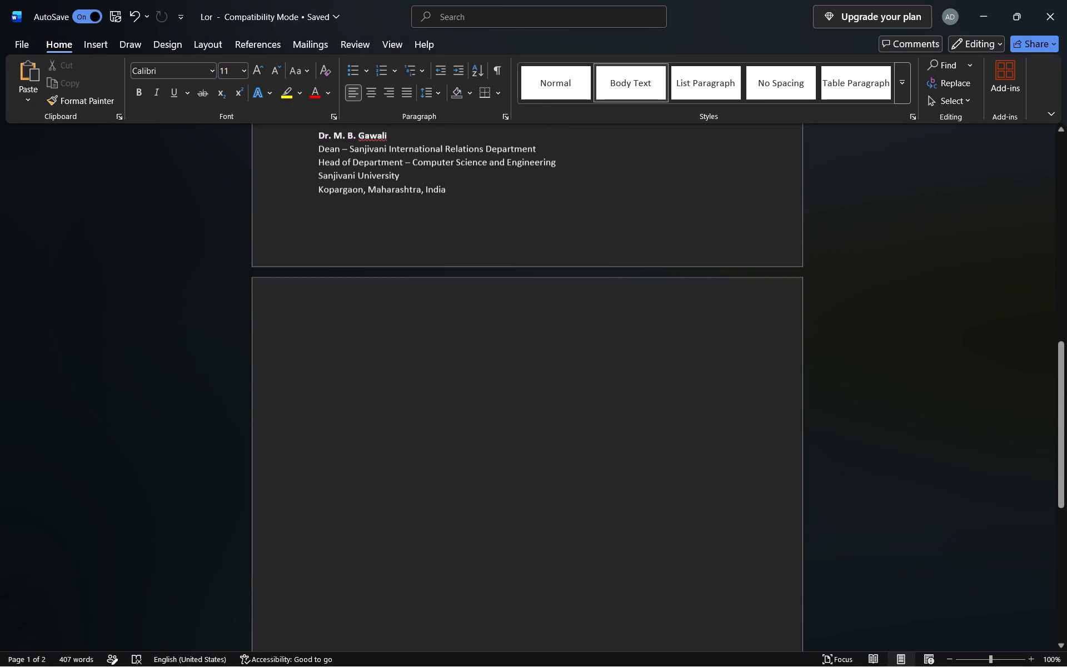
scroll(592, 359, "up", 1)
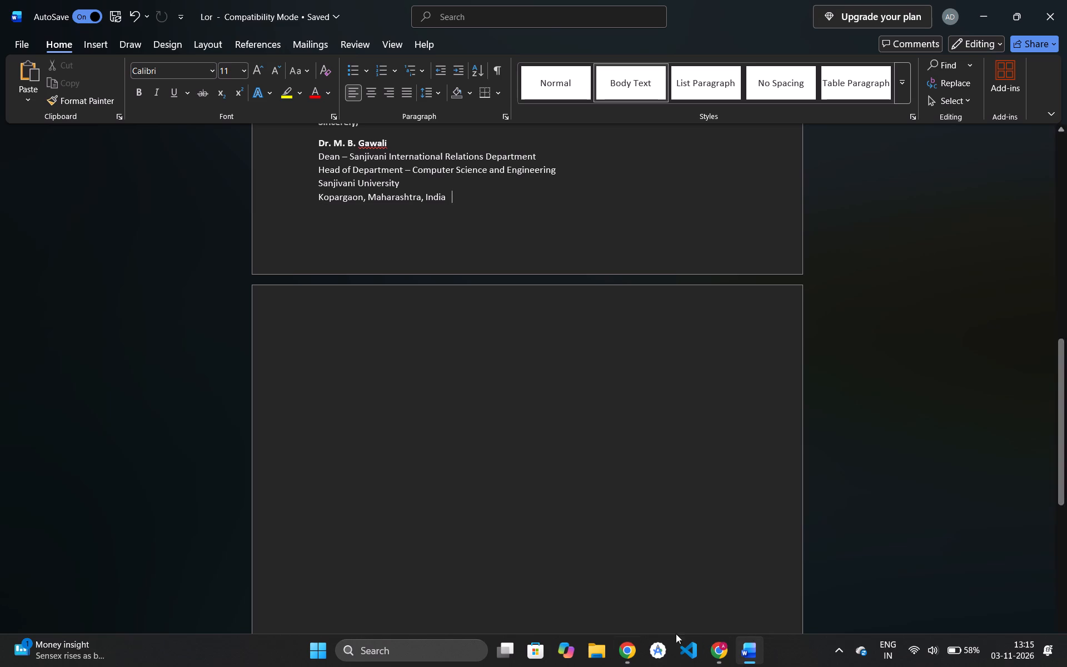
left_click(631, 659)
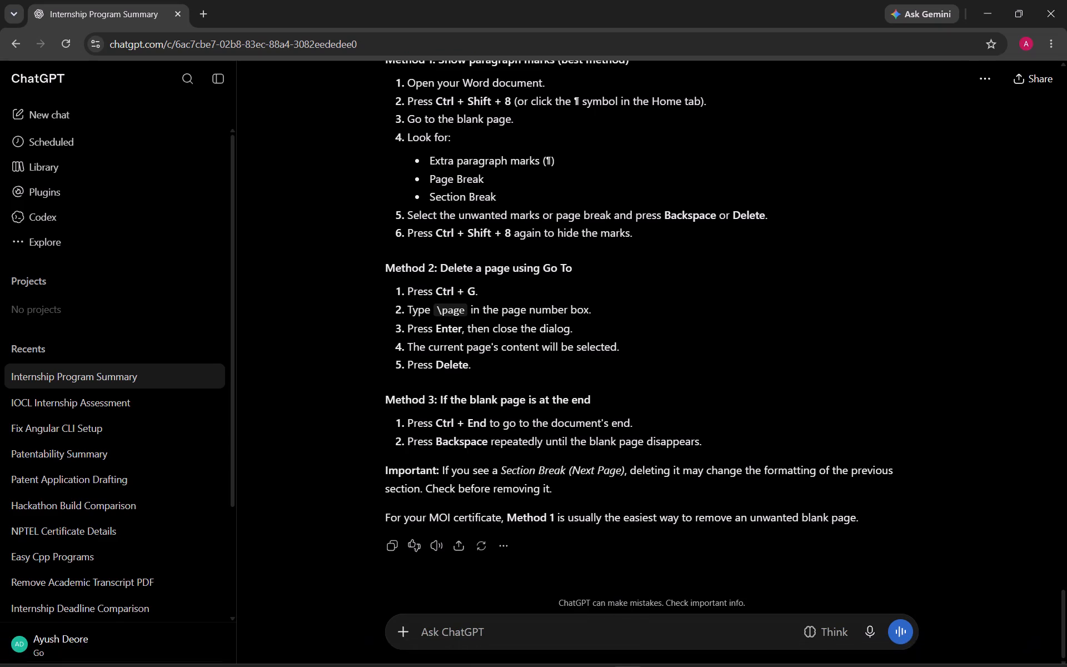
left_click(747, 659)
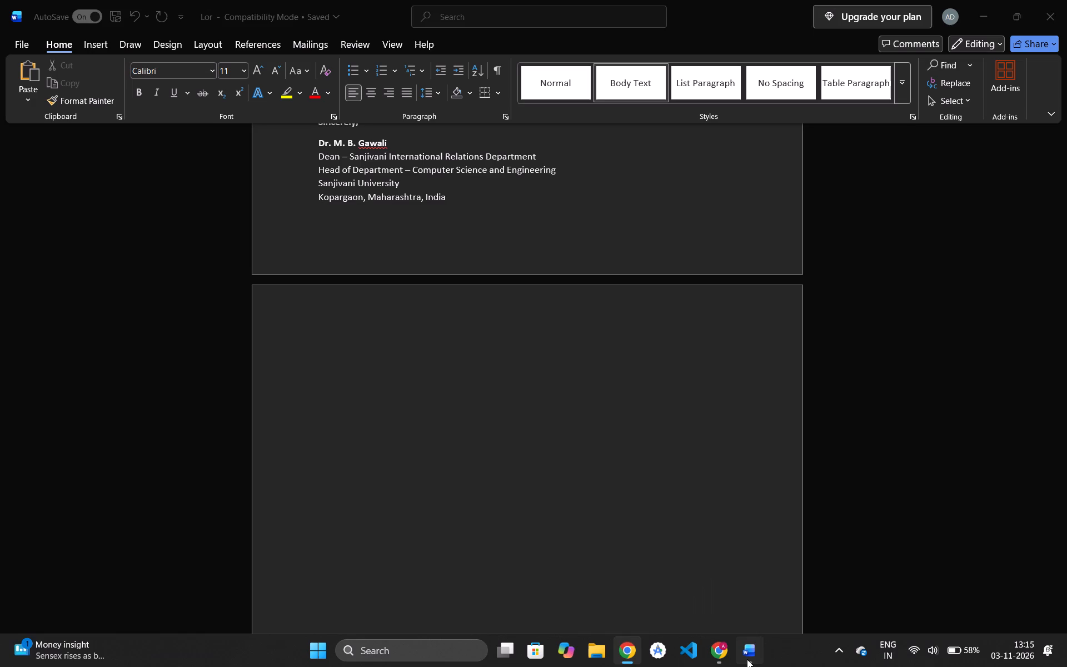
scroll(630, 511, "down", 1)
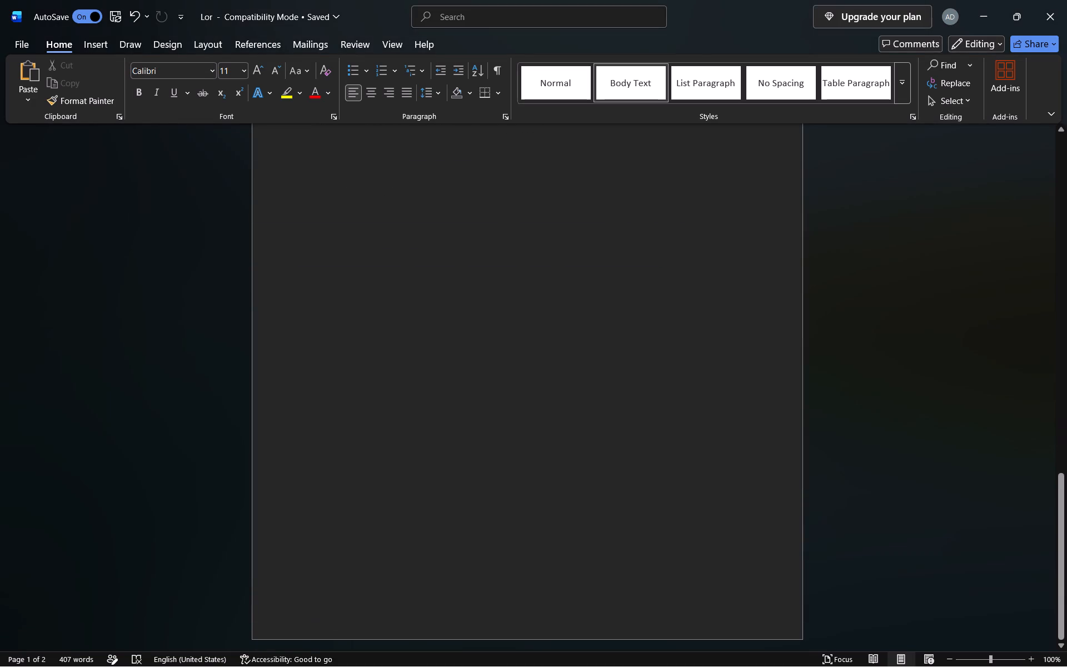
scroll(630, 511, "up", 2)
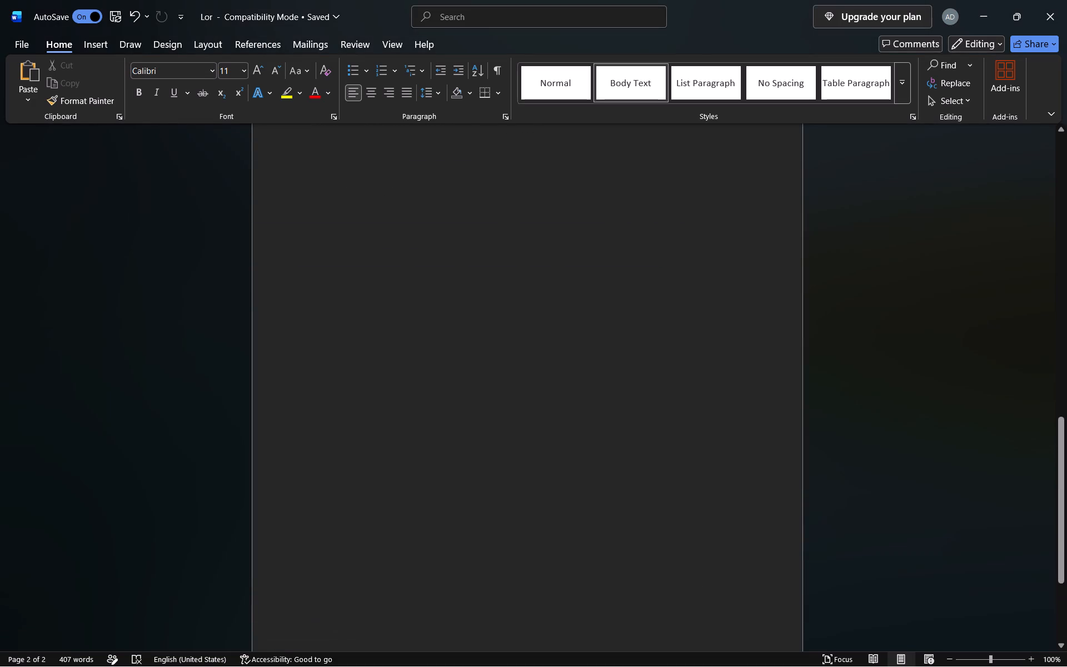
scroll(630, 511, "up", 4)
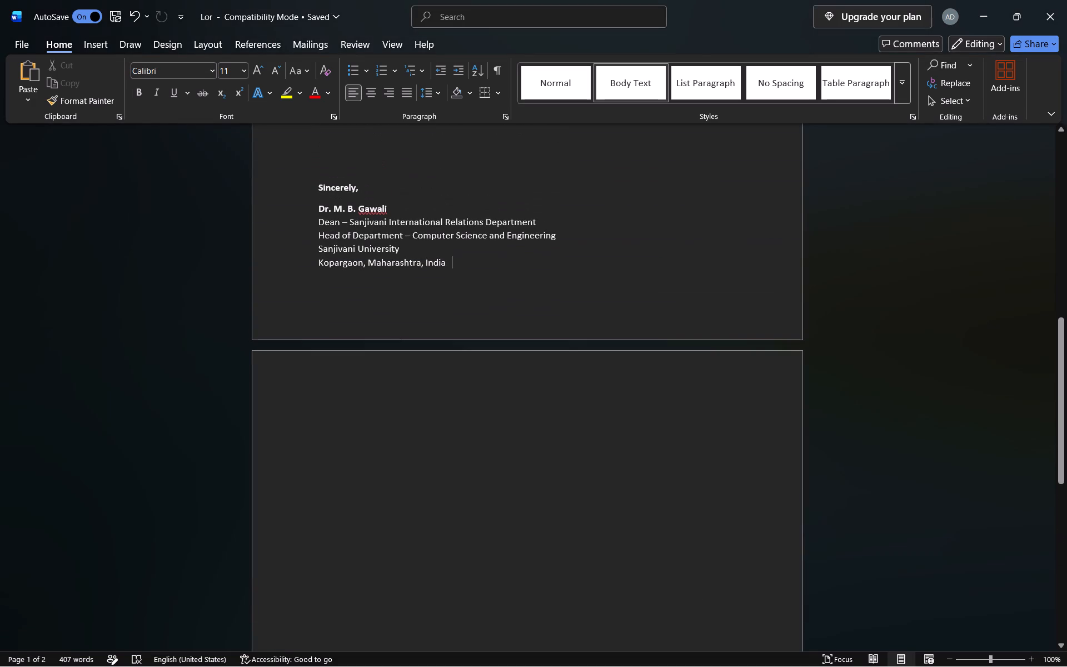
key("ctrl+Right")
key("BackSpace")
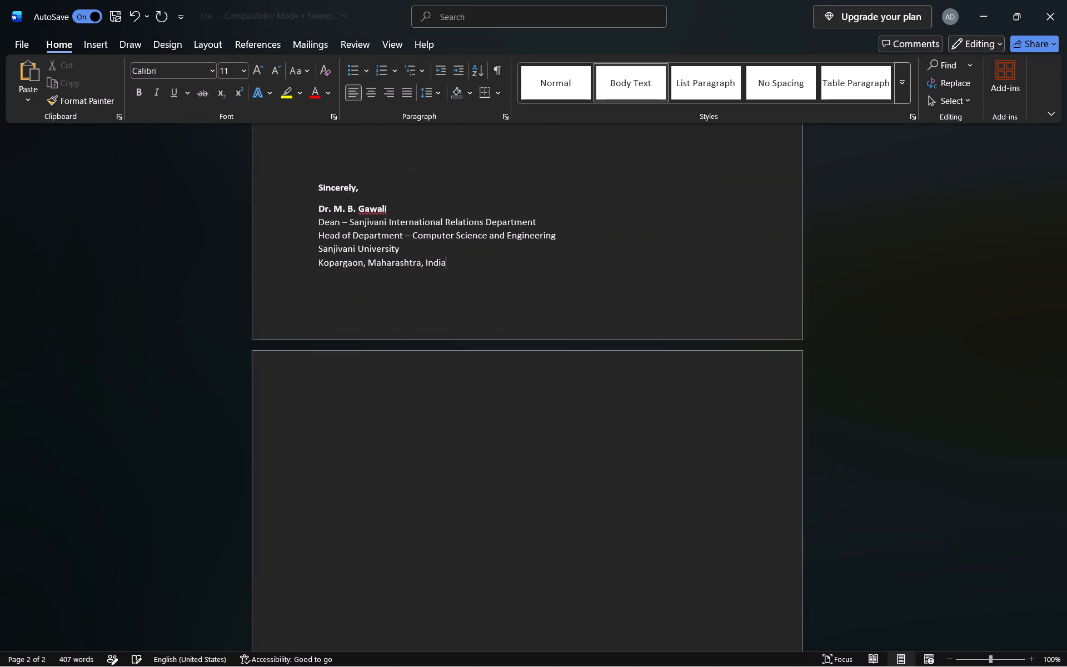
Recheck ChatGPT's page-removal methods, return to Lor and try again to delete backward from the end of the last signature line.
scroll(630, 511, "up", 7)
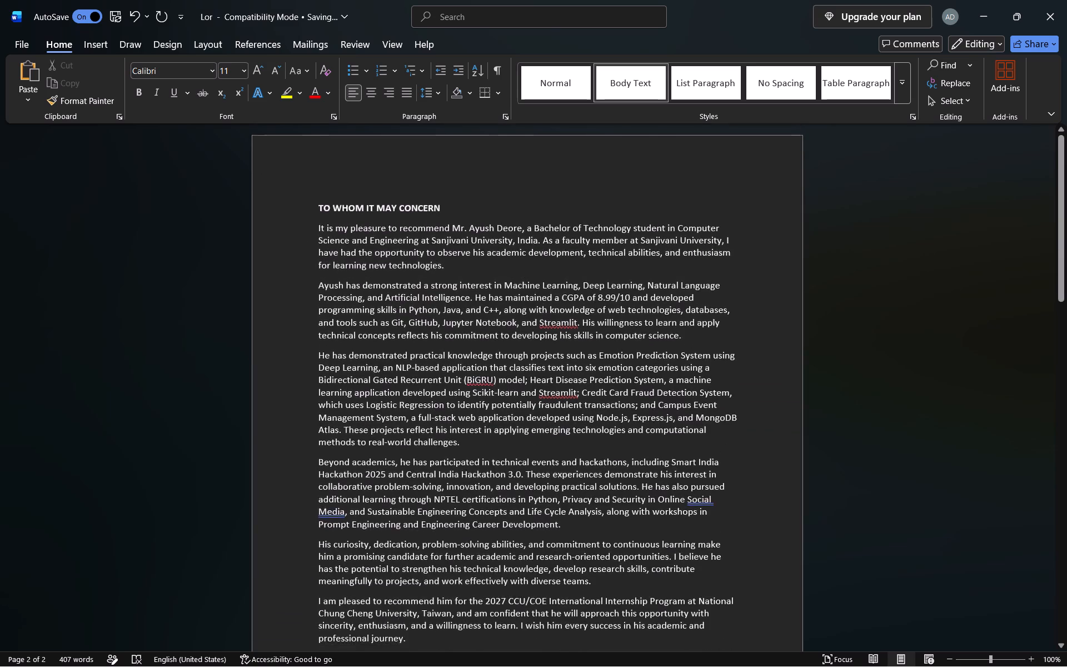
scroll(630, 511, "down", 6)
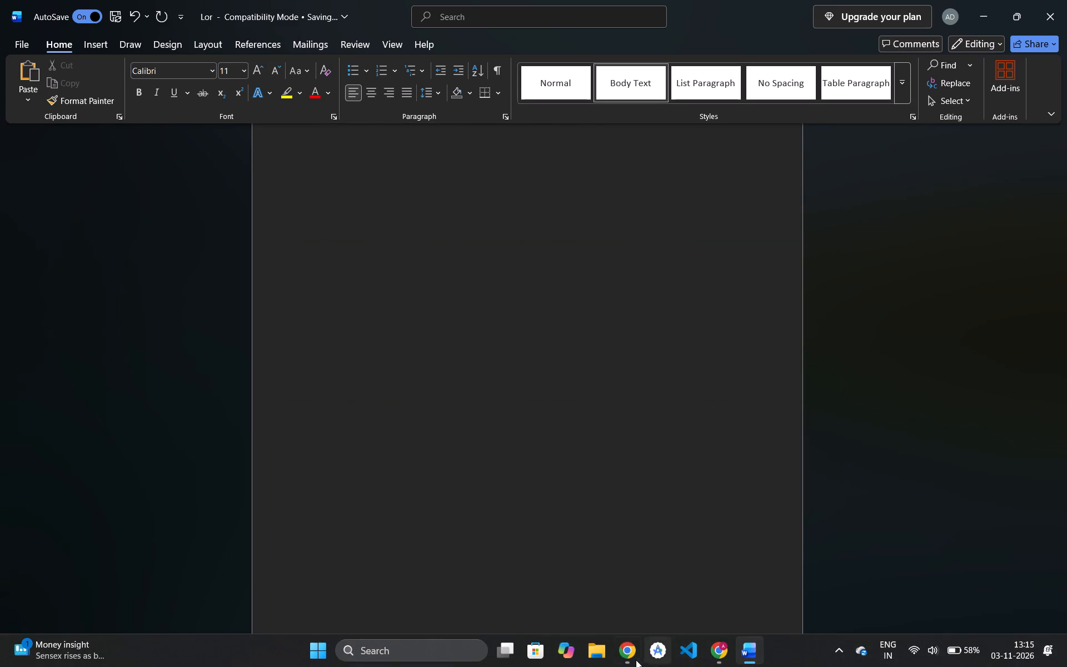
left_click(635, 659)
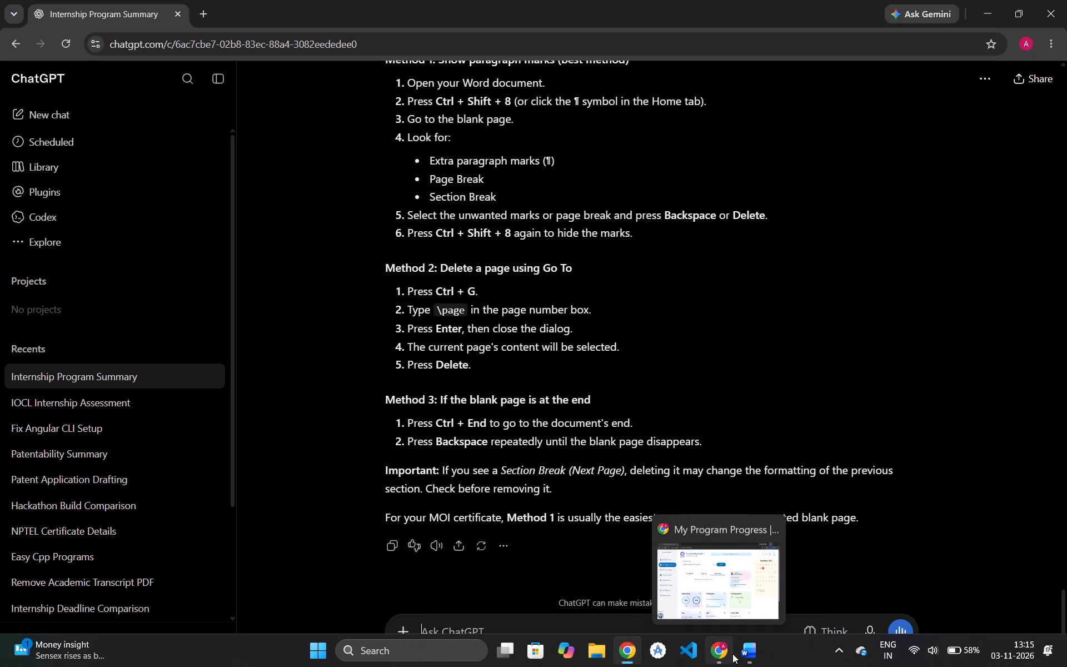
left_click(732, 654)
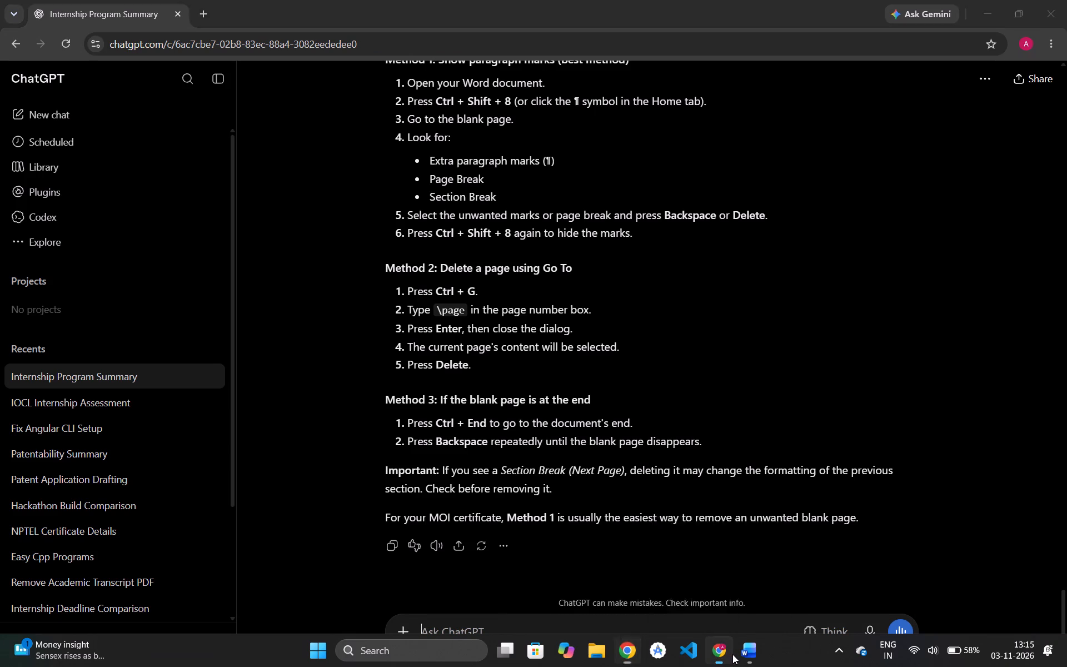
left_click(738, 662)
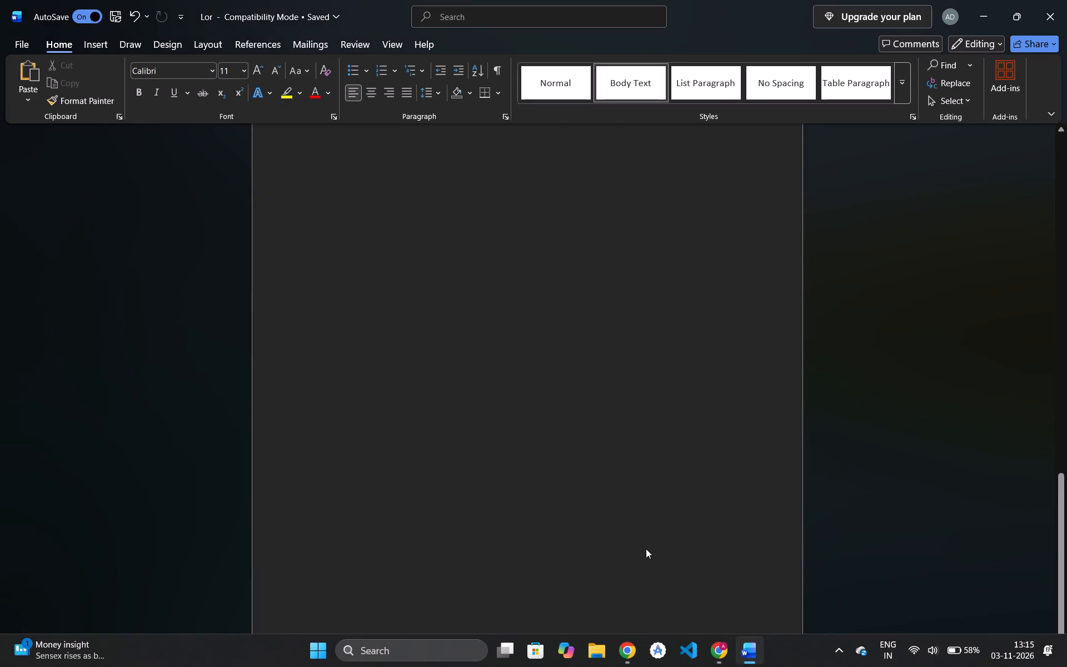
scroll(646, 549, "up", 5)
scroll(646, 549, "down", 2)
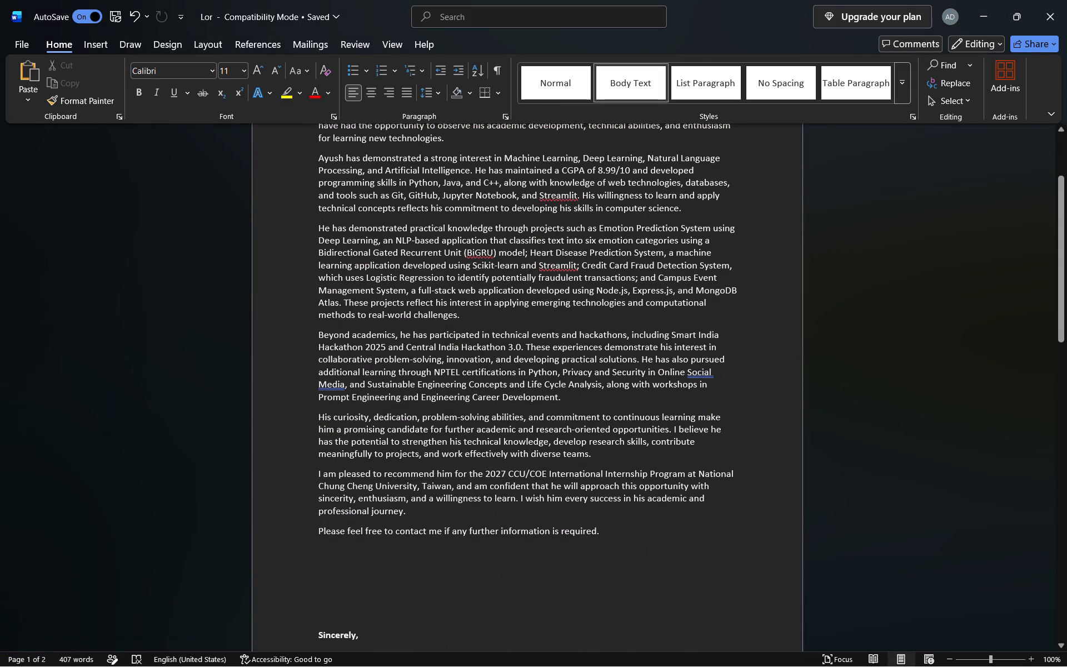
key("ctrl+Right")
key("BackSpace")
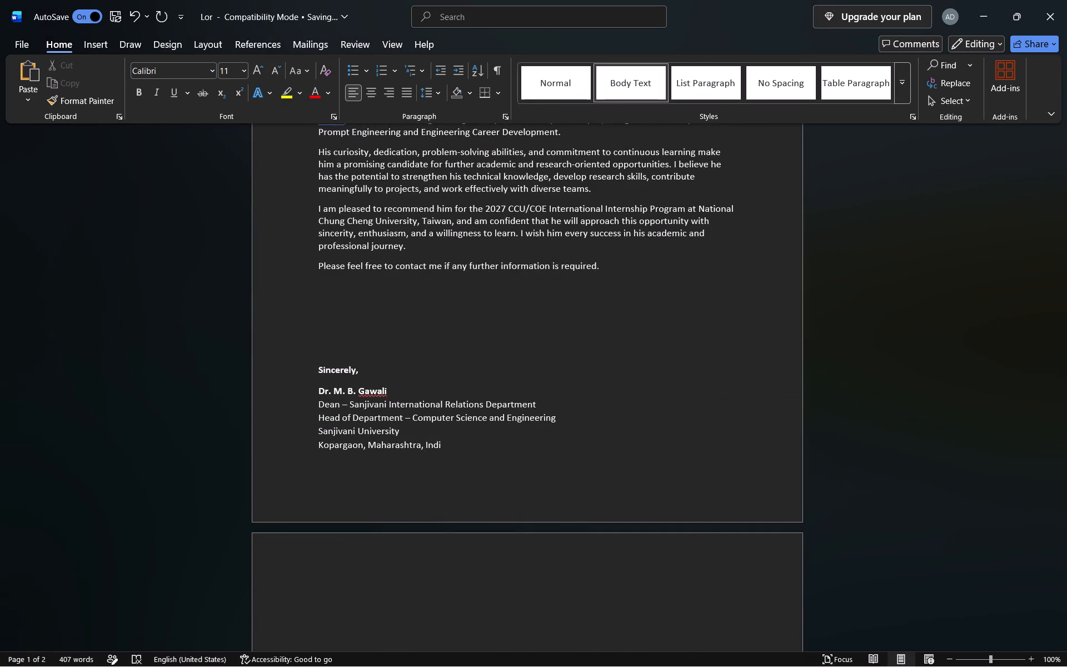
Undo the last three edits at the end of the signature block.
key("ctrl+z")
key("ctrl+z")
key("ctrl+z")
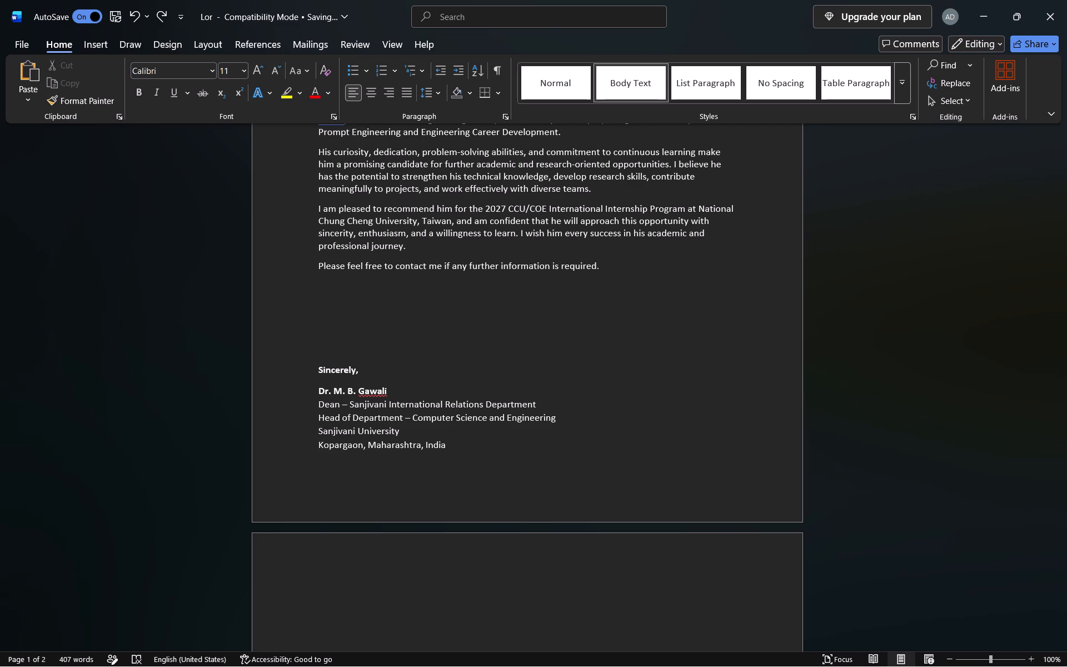
Try to remove the blank second page by deleting backward from its top.
left_click(646, 549)
key("BackSpace")
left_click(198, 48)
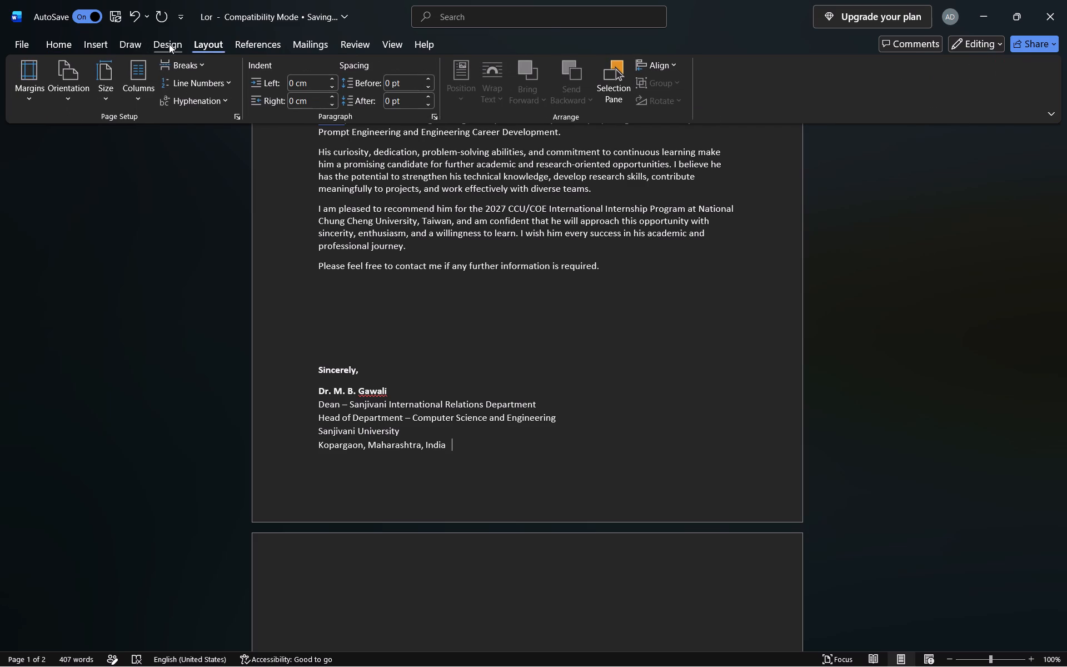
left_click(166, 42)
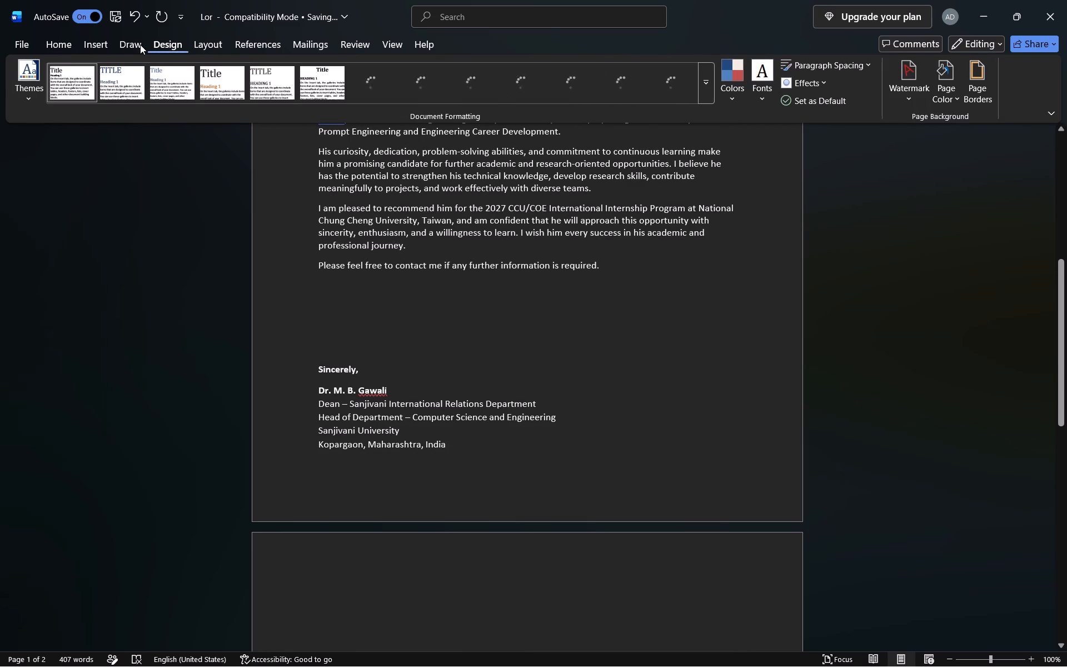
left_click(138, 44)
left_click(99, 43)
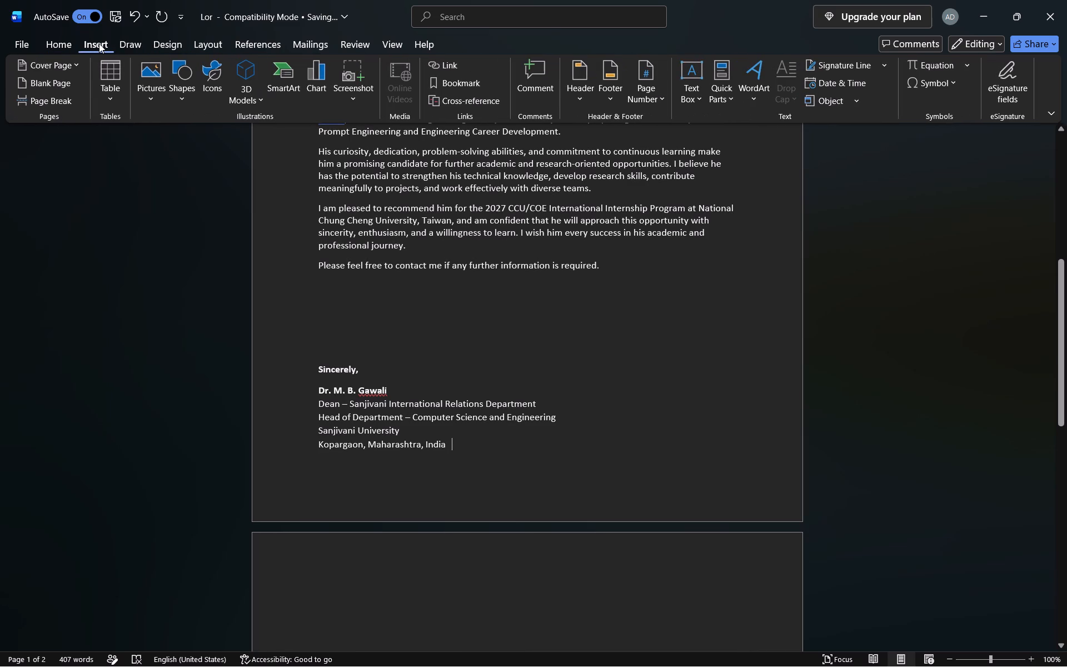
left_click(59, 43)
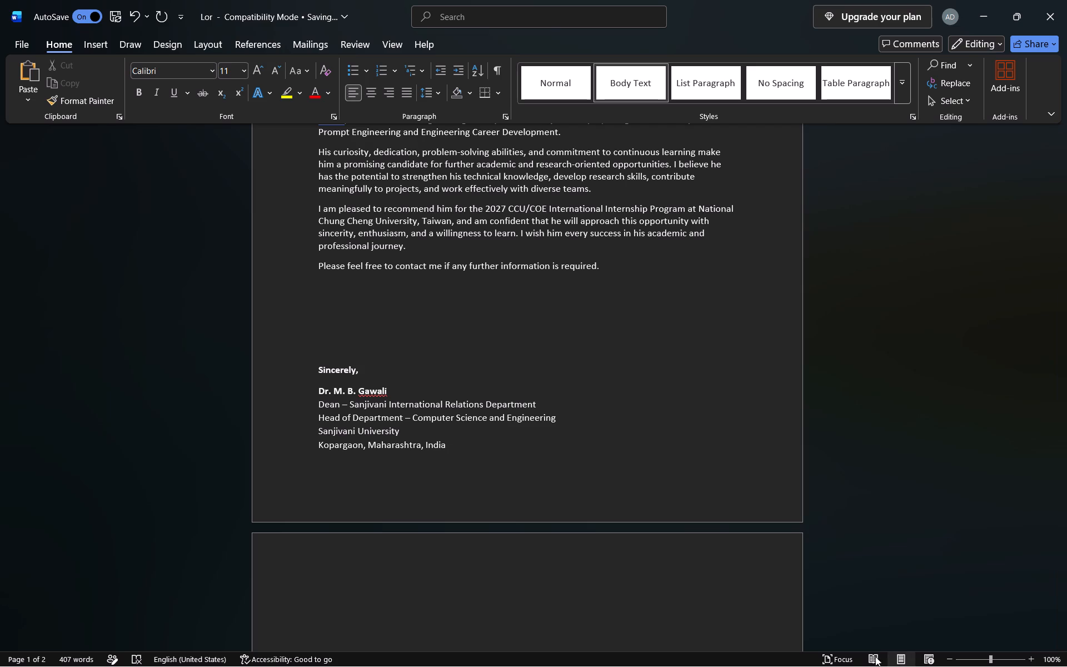
Examine the Lor letter in Read Mode and Web Layout, and return to Print Layout.
left_click(899, 664)
left_click(867, 660)
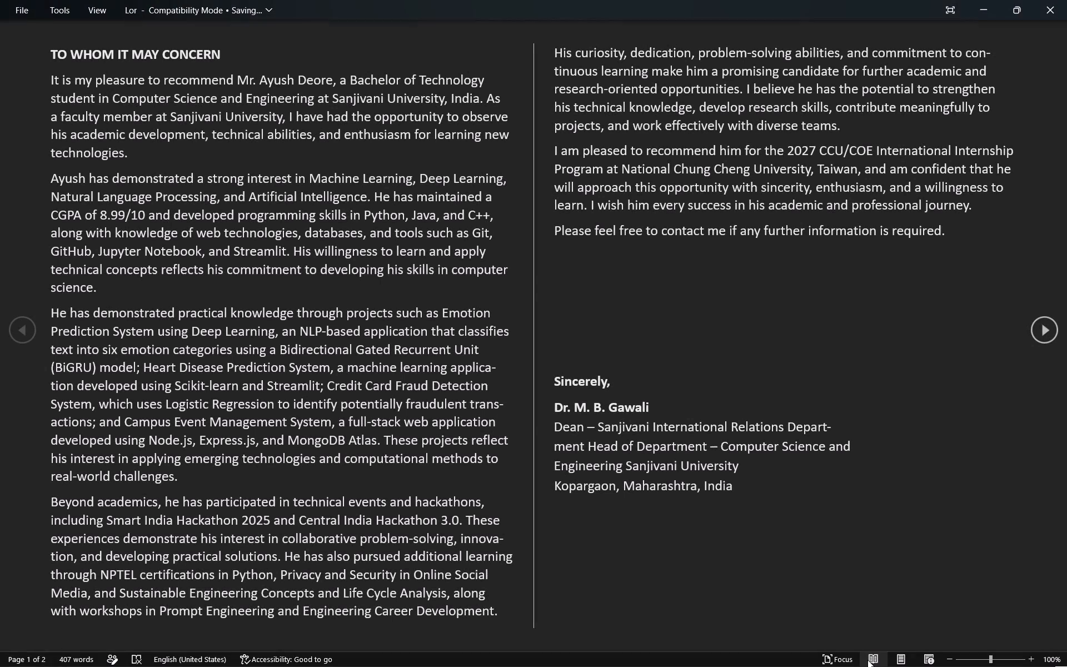
left_click(900, 656)
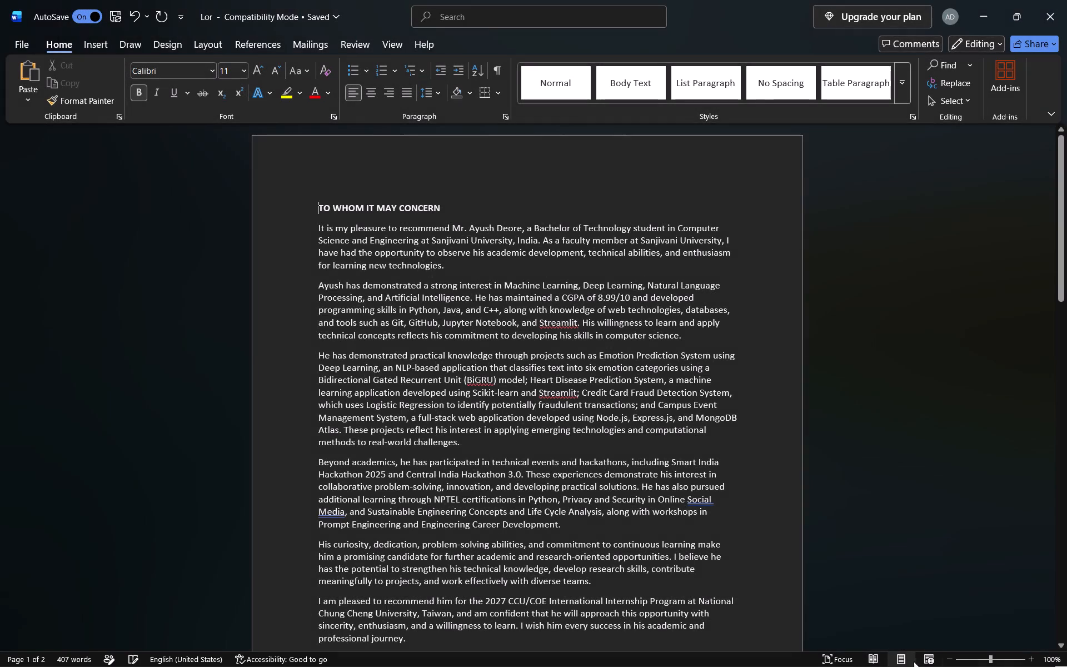
left_click(928, 659)
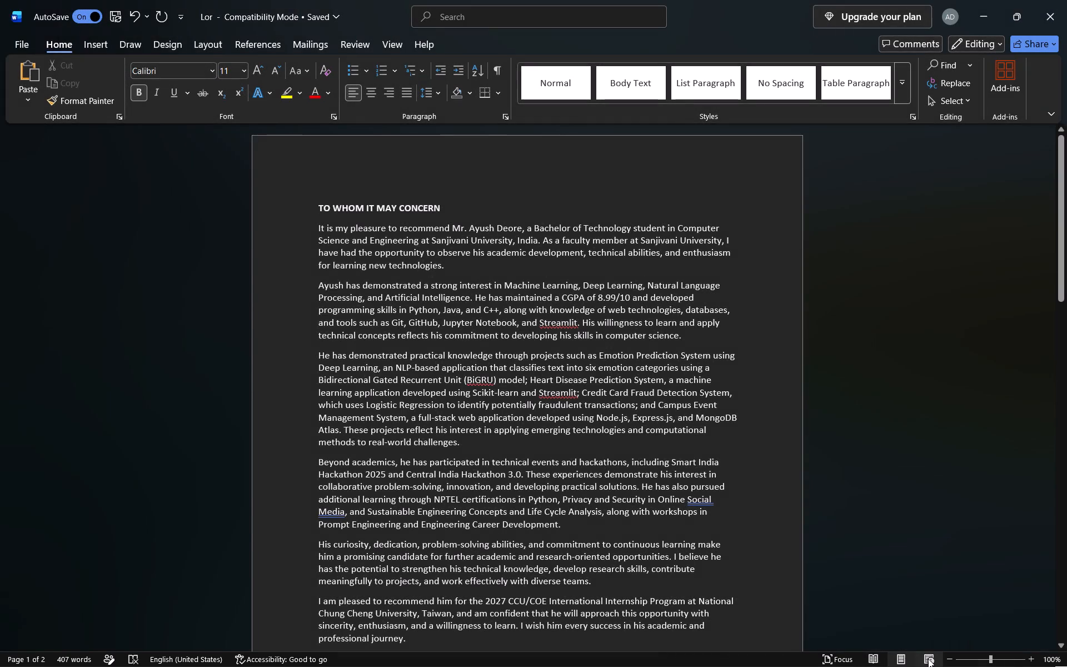
left_click(928, 659)
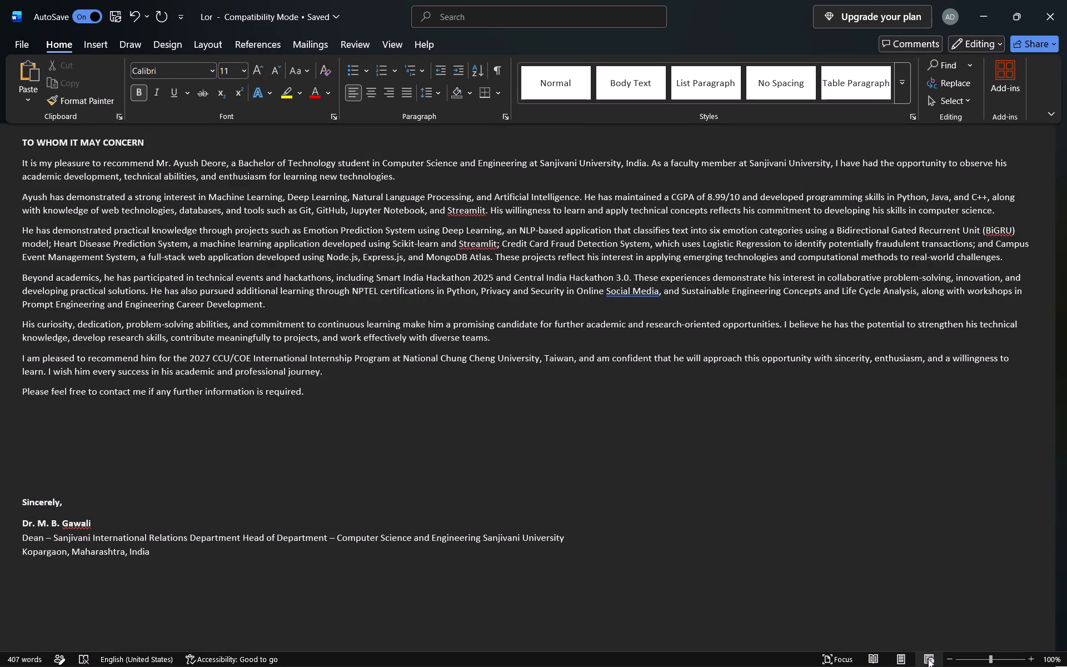
left_click(905, 659)
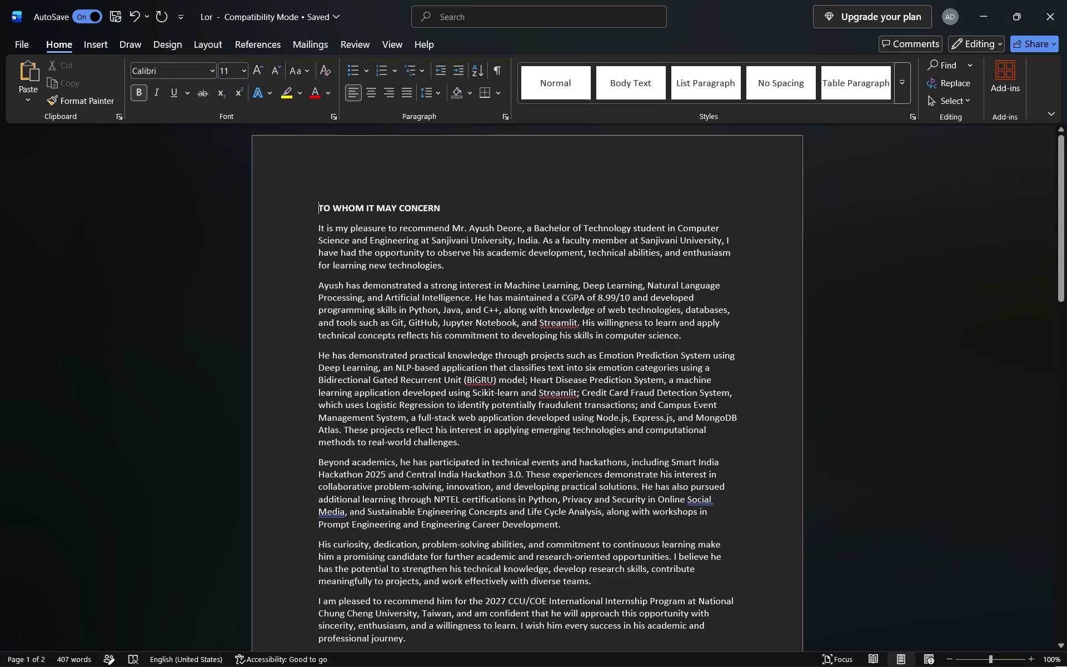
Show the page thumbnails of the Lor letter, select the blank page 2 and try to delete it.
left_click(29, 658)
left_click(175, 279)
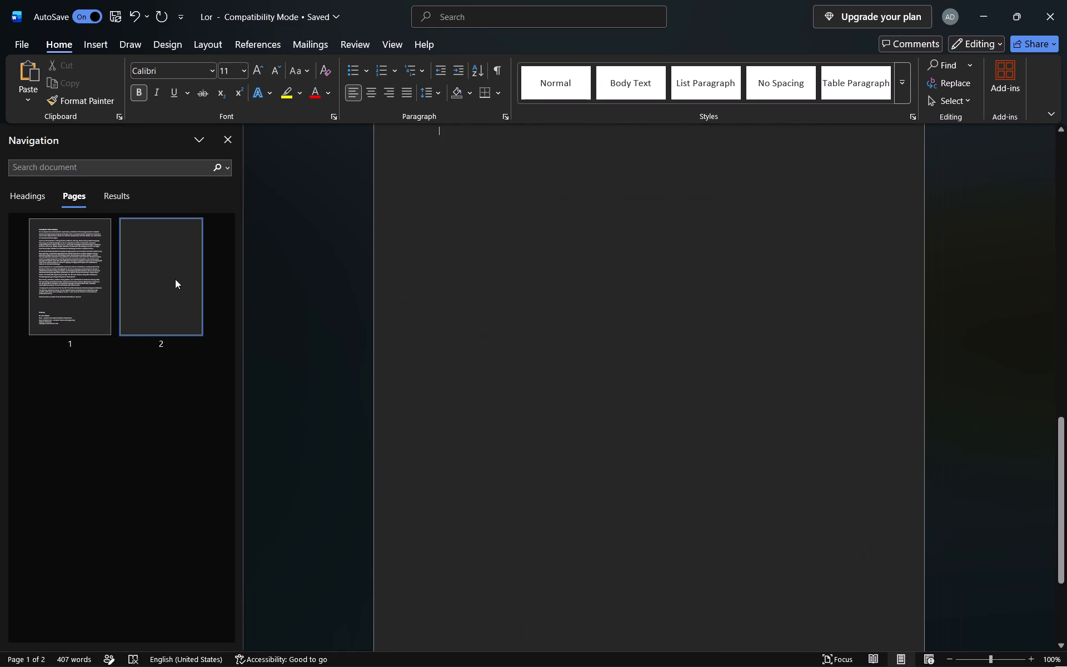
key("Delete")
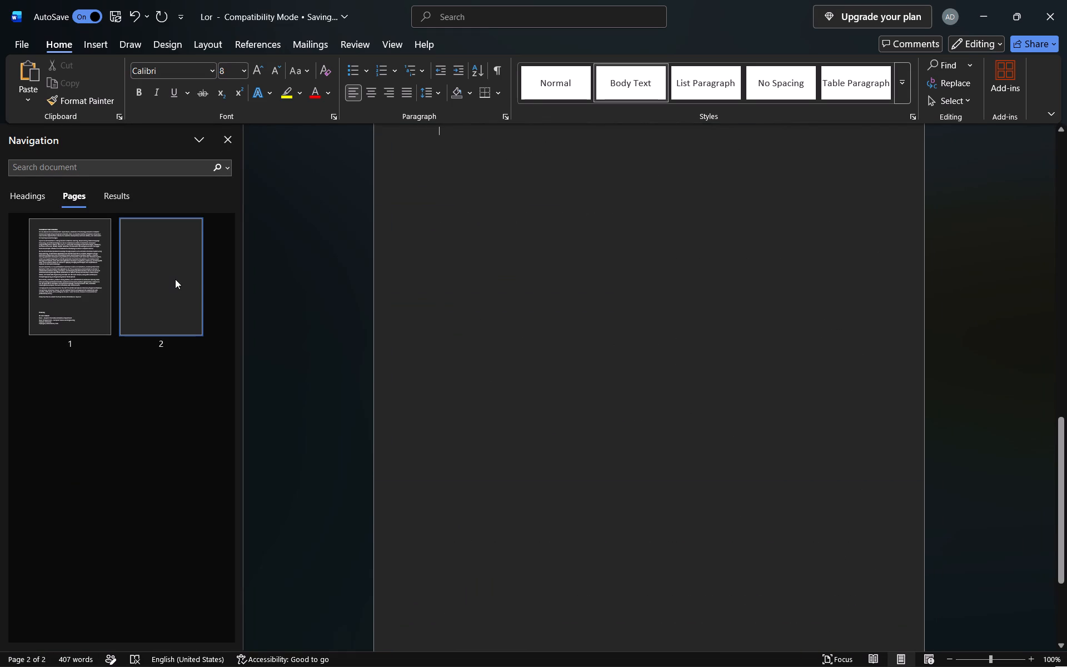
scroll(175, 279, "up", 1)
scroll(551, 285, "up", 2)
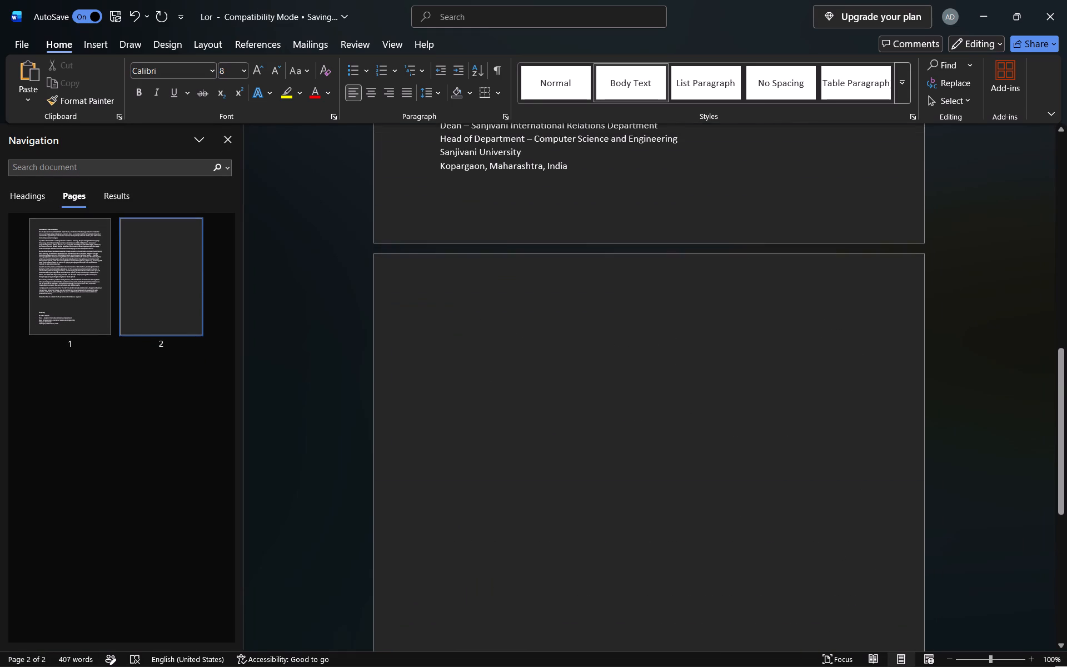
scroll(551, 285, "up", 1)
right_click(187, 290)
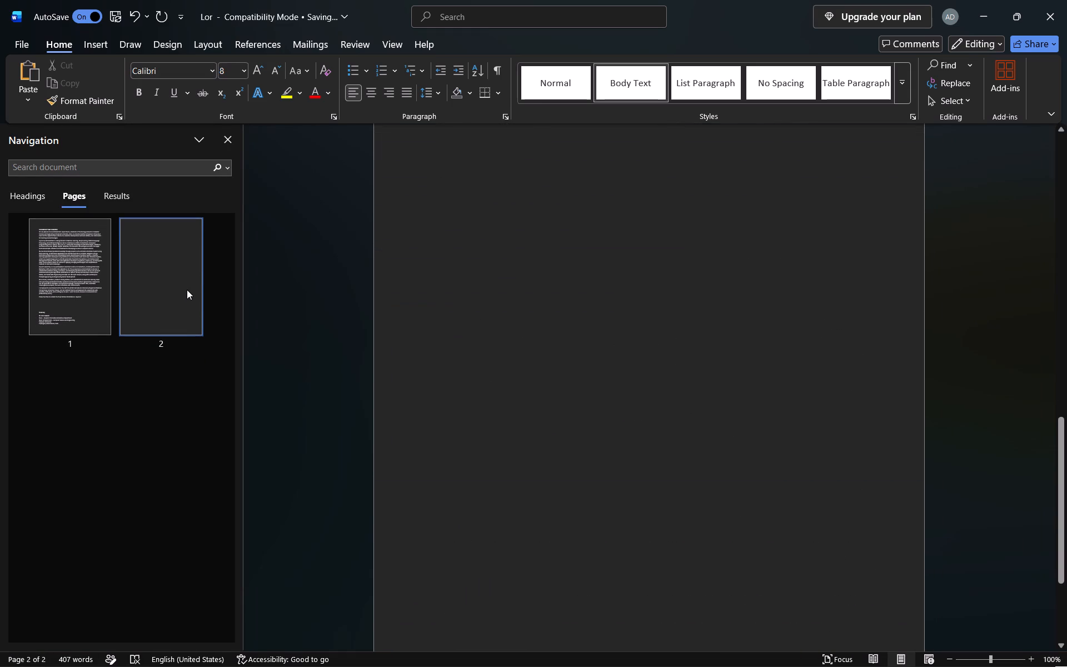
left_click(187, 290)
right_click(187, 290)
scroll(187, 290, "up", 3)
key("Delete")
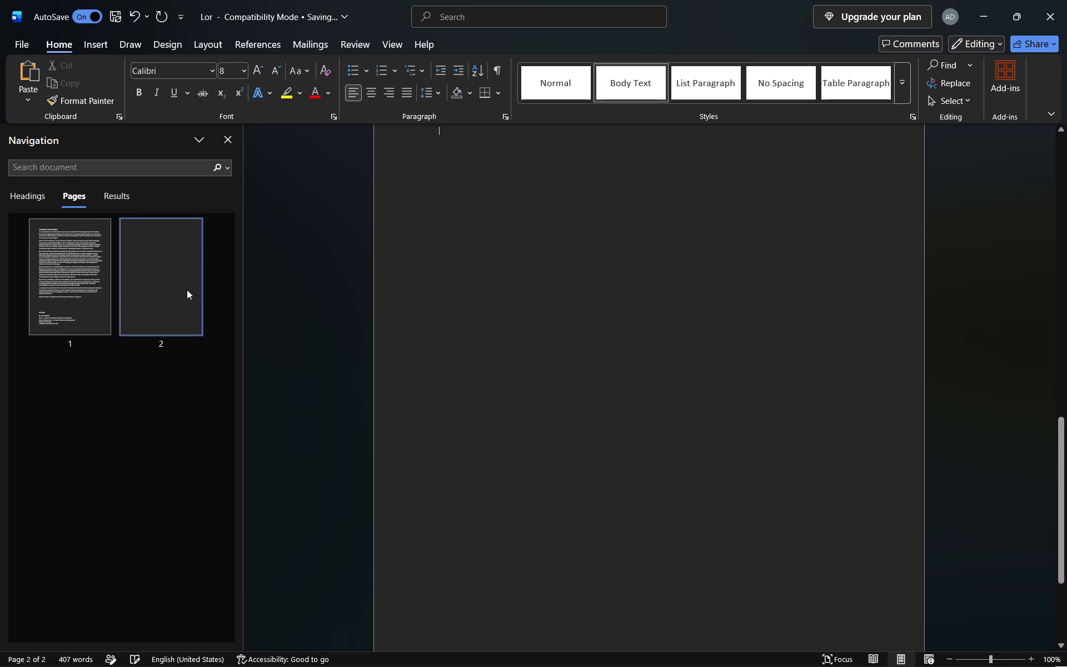
Try to remove the blank page by adding a line on page 2 and deleting backward toward the signature block.
left_click(187, 290)
key("Return")
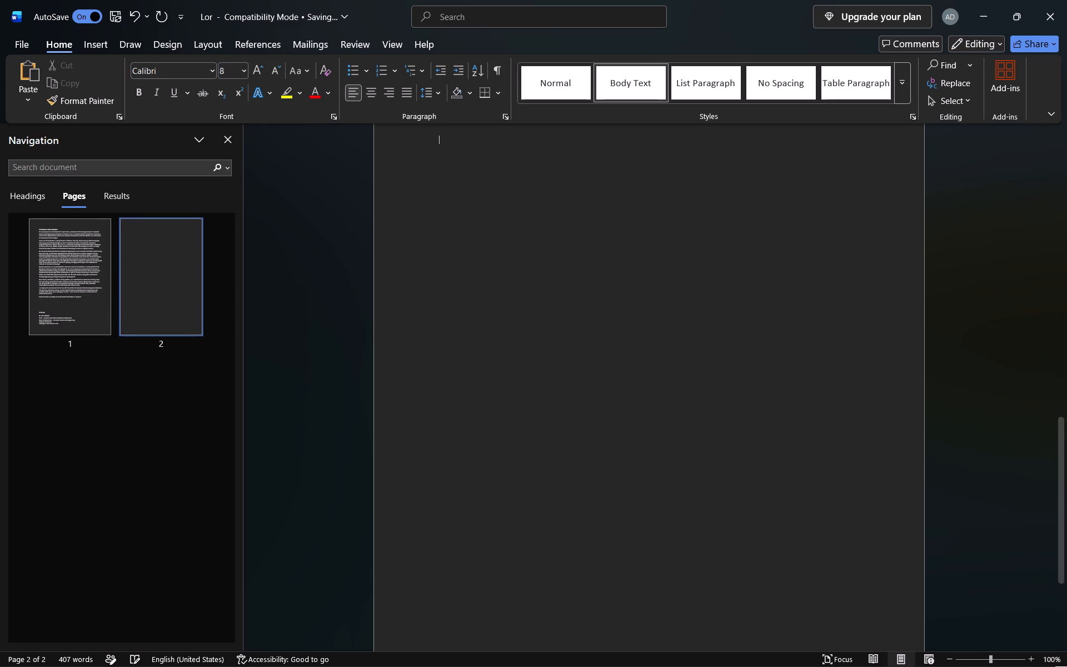
key("BackSpace")
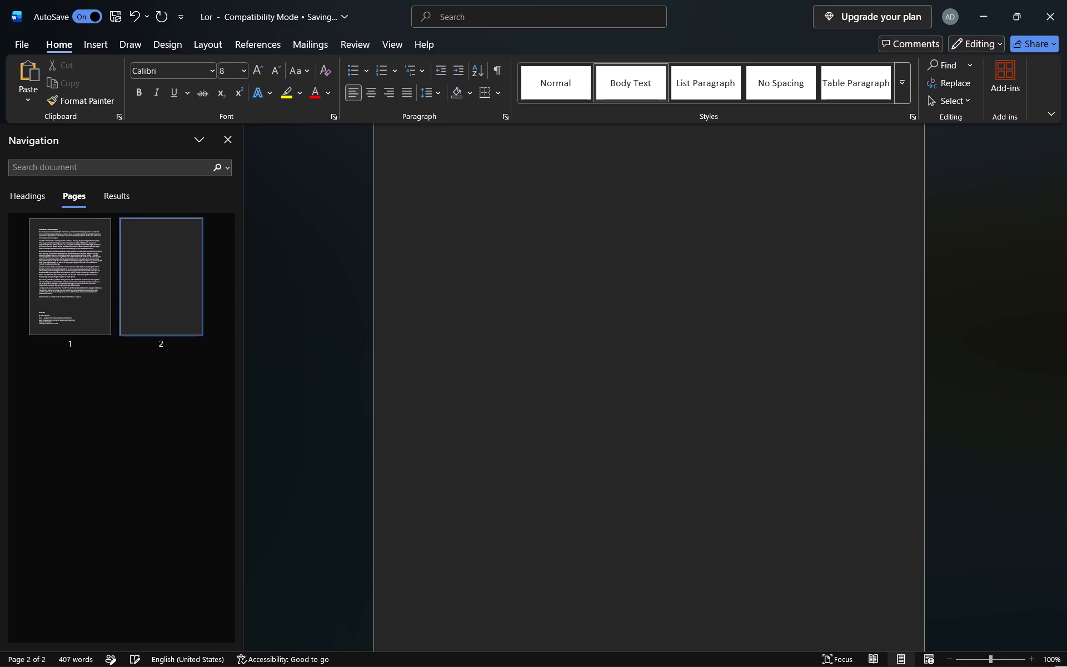
left_click(148, 278)
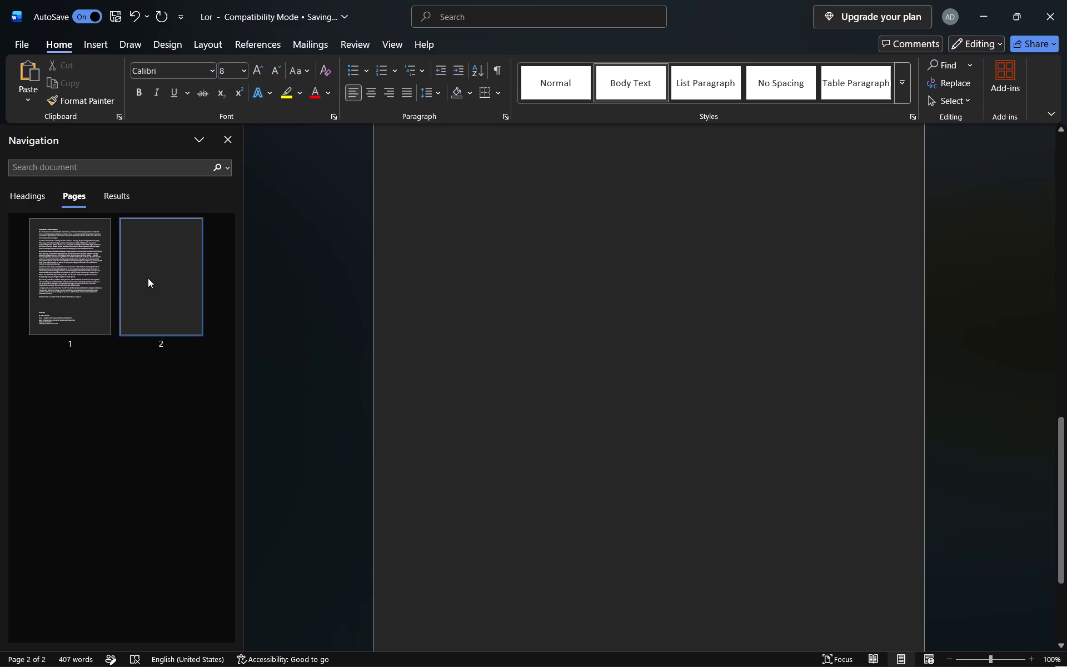
key("BackSpace")
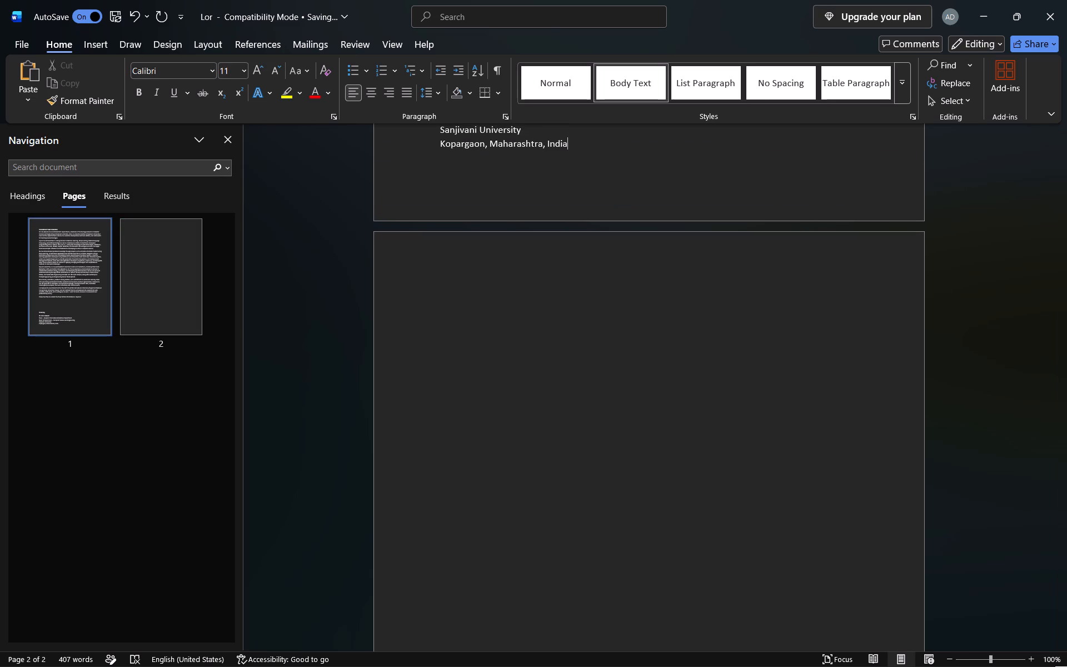
scroll(148, 278, "up", 3)
scroll(307, 232, "up", 10)
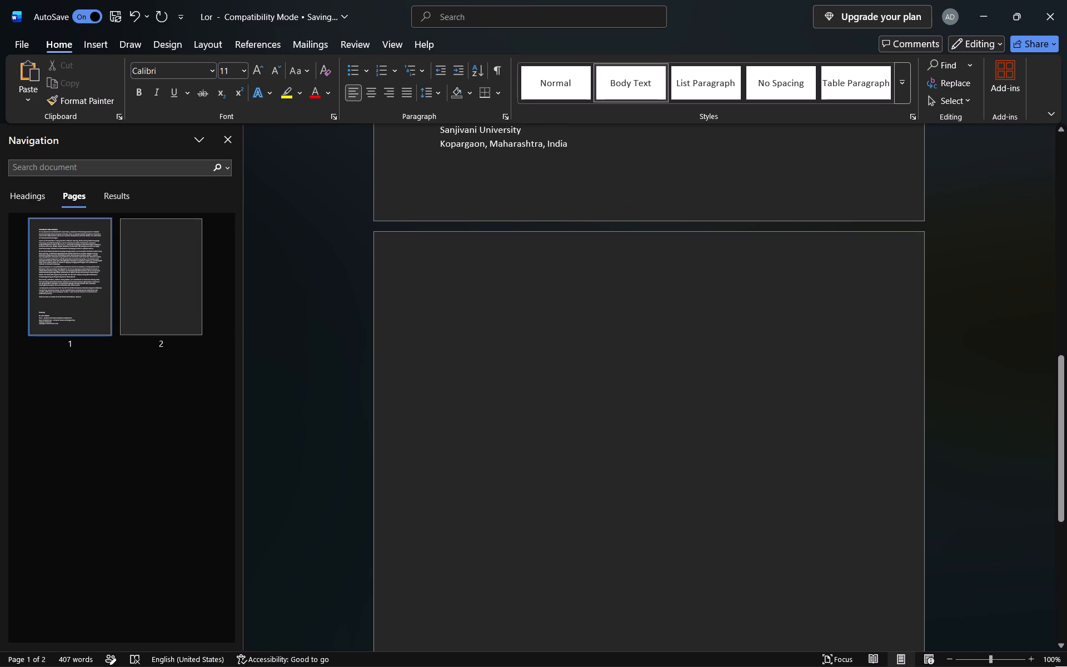
scroll(307, 232, "up", 6)
scroll(520, 266, "up", 4)
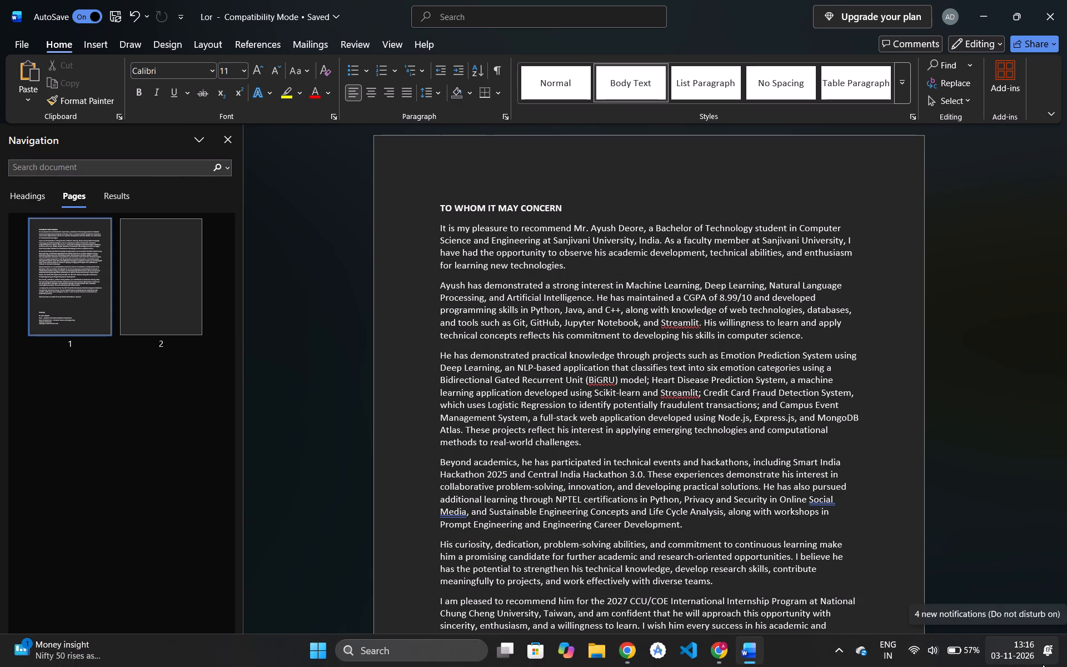
Clear all Windows notifications, view April 2026 in the system calendar and return to the letter.
left_click(1023, 659)
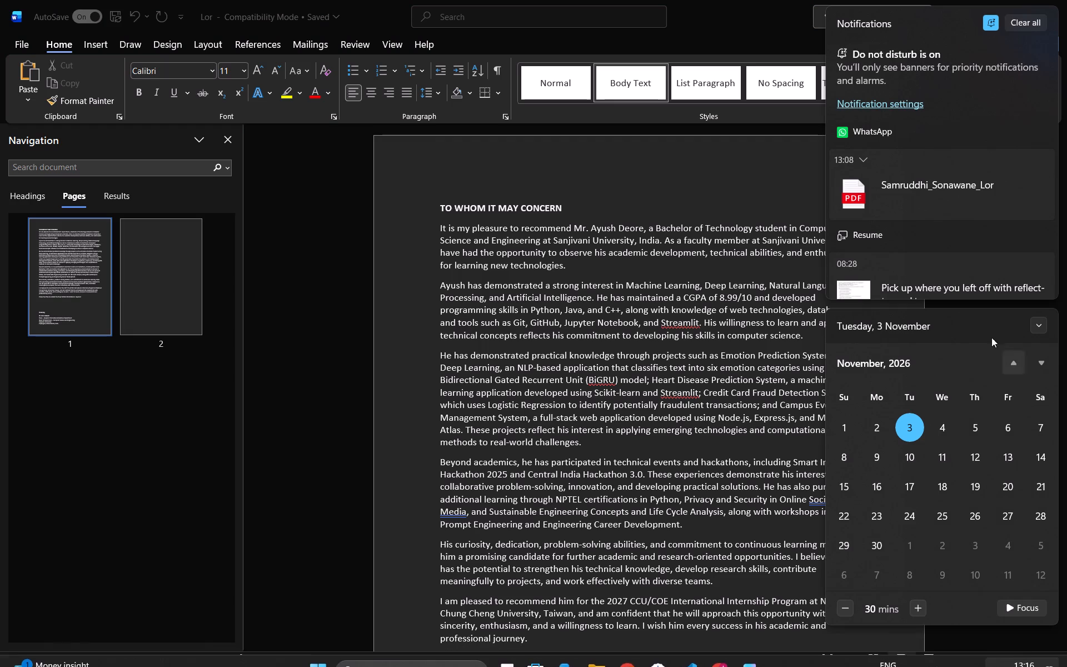
left_click(1029, 24)
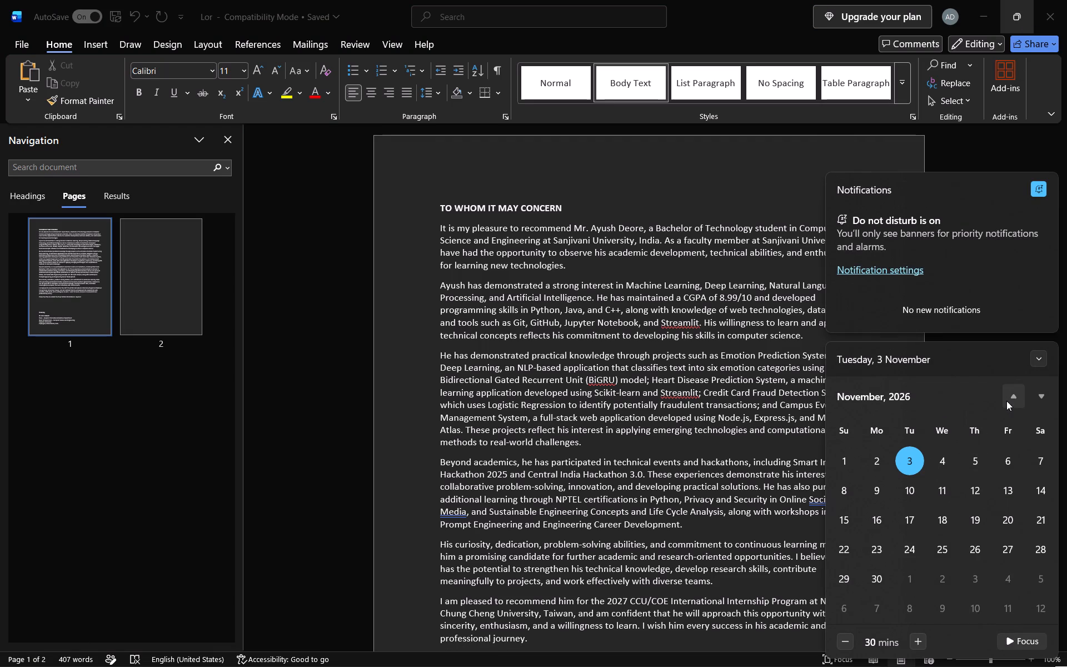
left_click(905, 399)
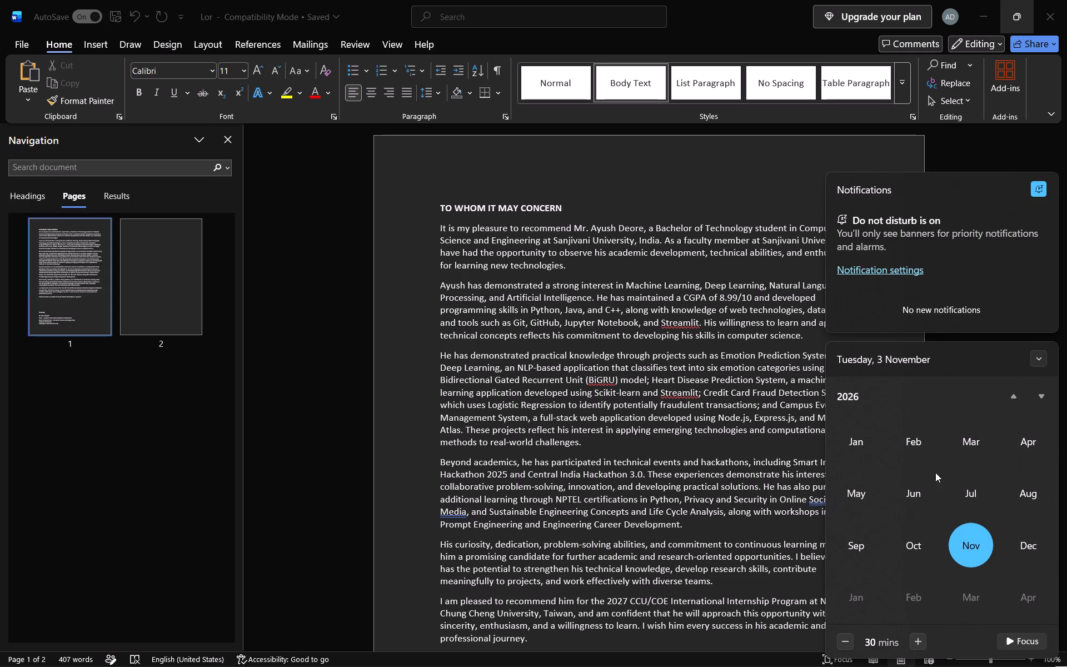
left_click(1042, 436)
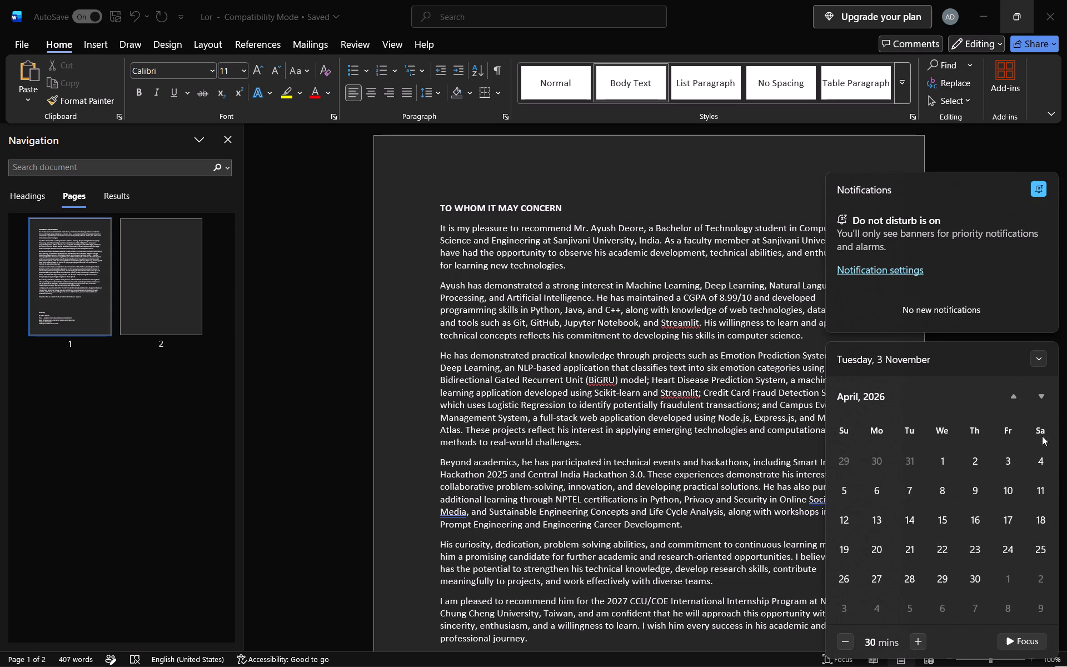
left_click(287, 404)
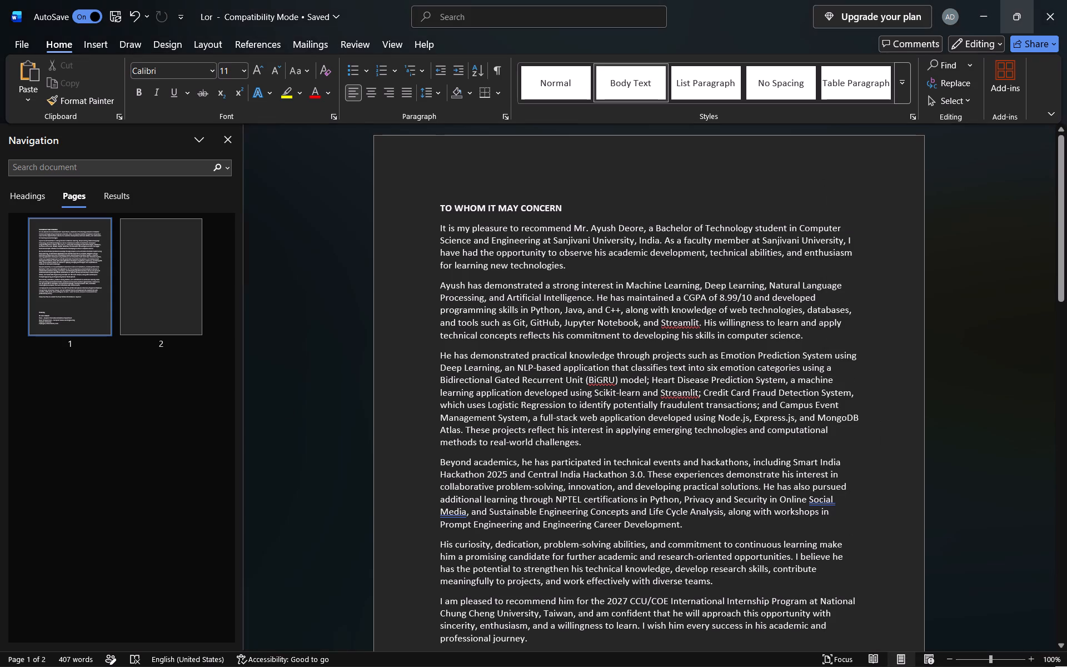
Close the page thumbnail navigation of the letter.
left_click(229, 141)
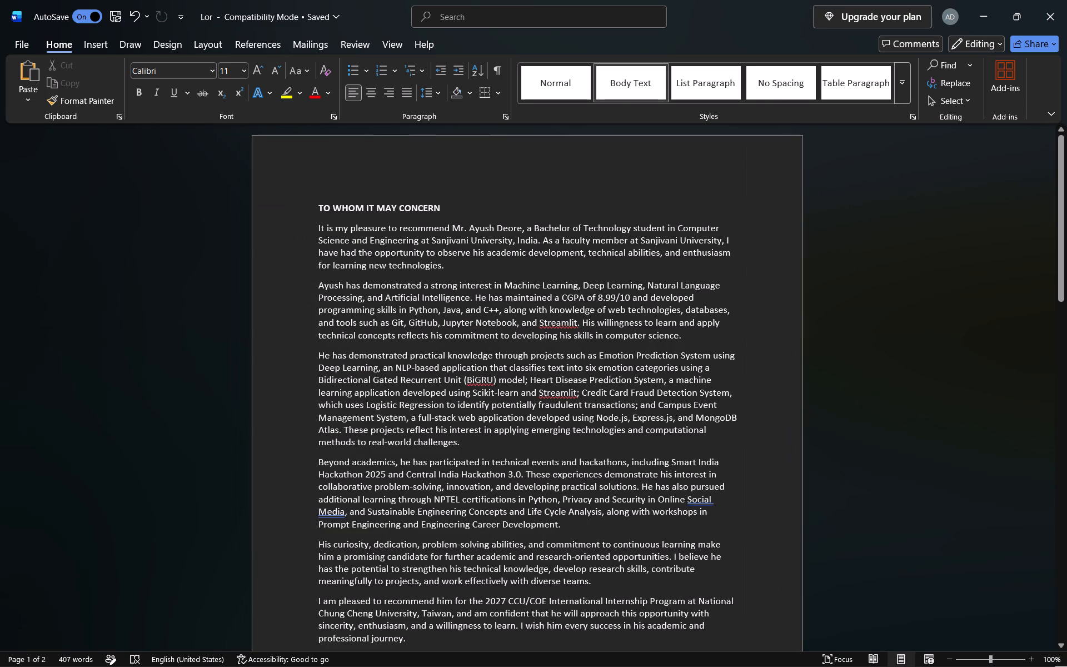
scroll(784, 295, "up", 2)
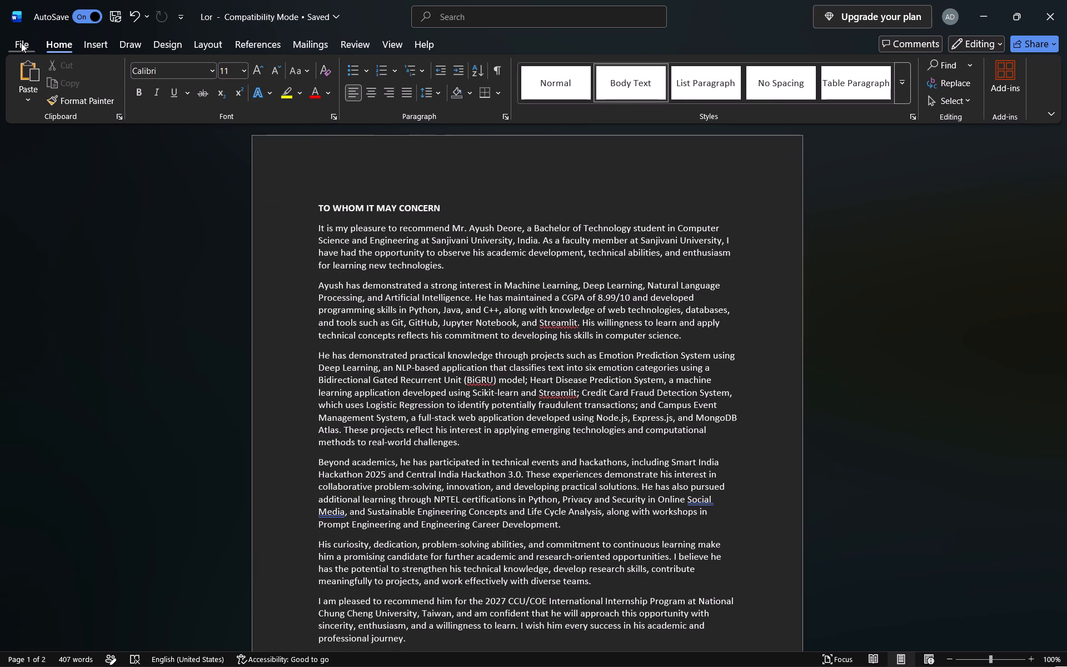
Save a copy of the letter to the Desktop as a PDF named Lor, with the author set to Ayush.
left_click(21, 43)
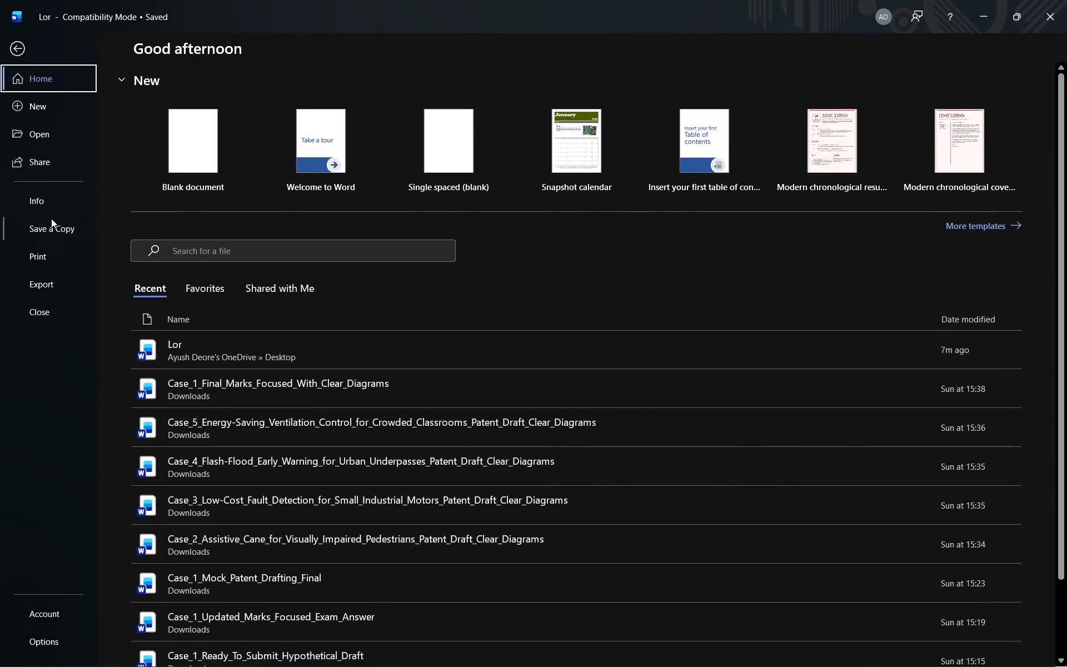
left_click(53, 229)
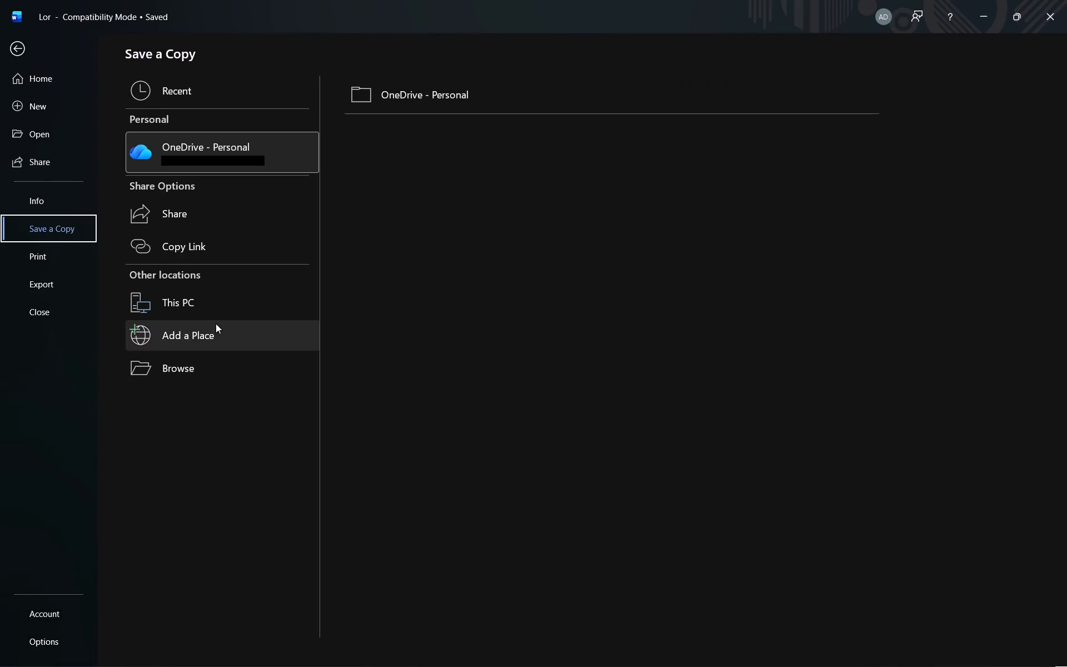
left_click(215, 313)
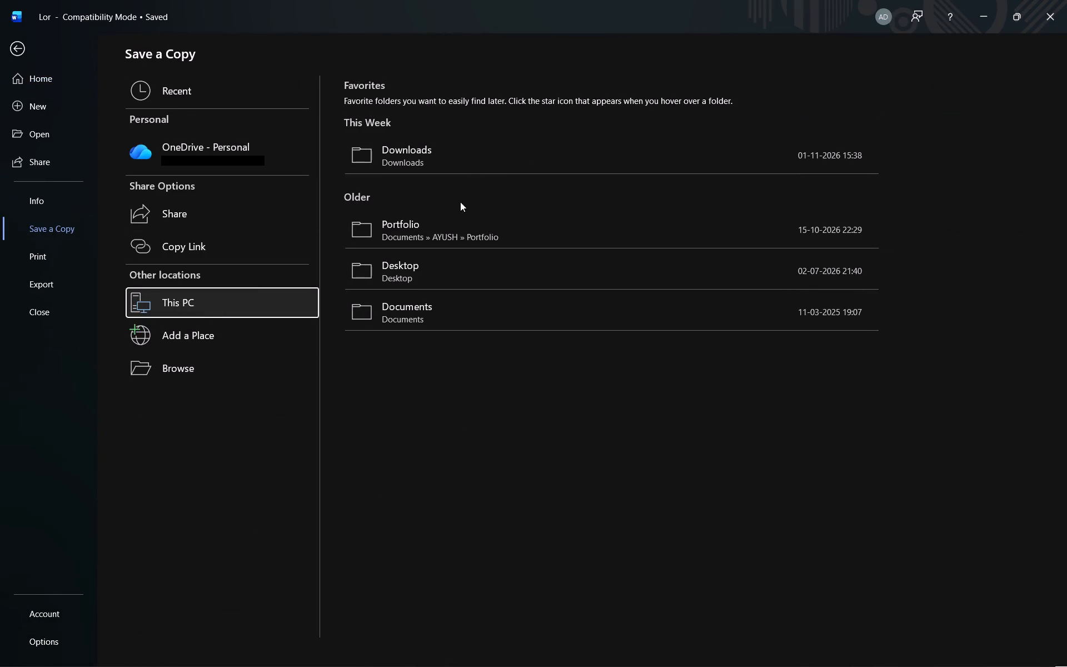
left_click(459, 267)
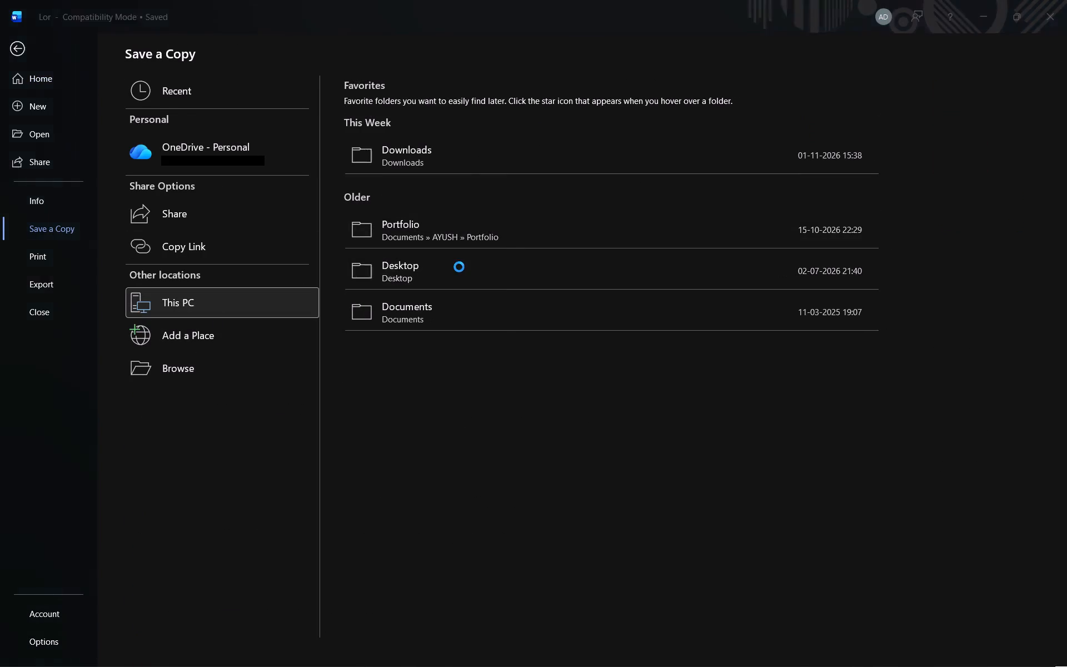
left_click(330, 226)
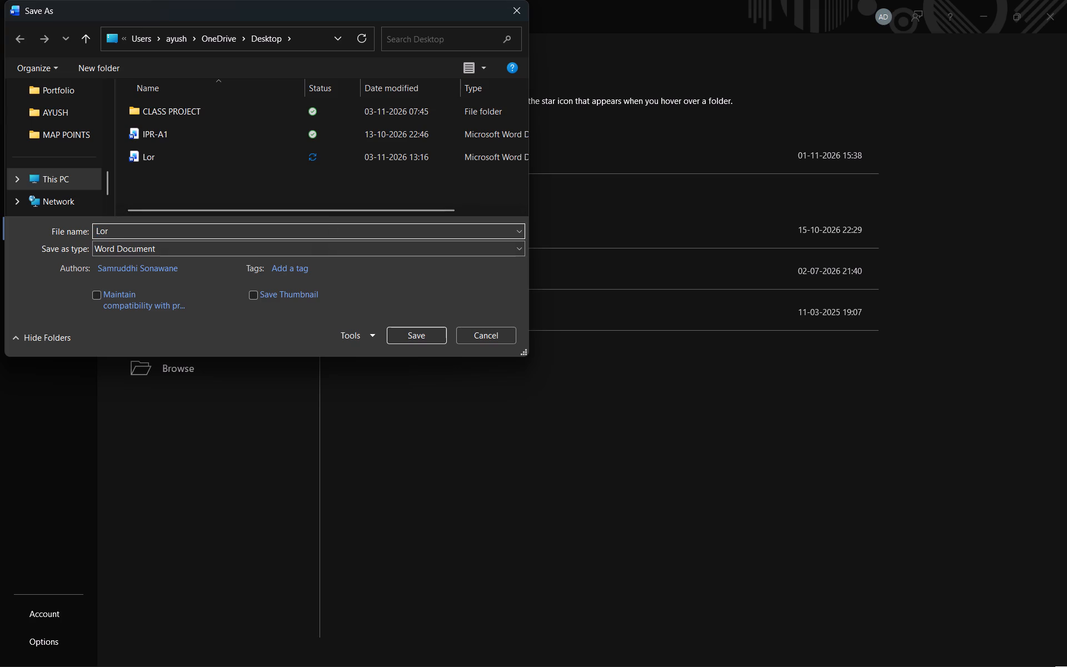
left_click(317, 253)
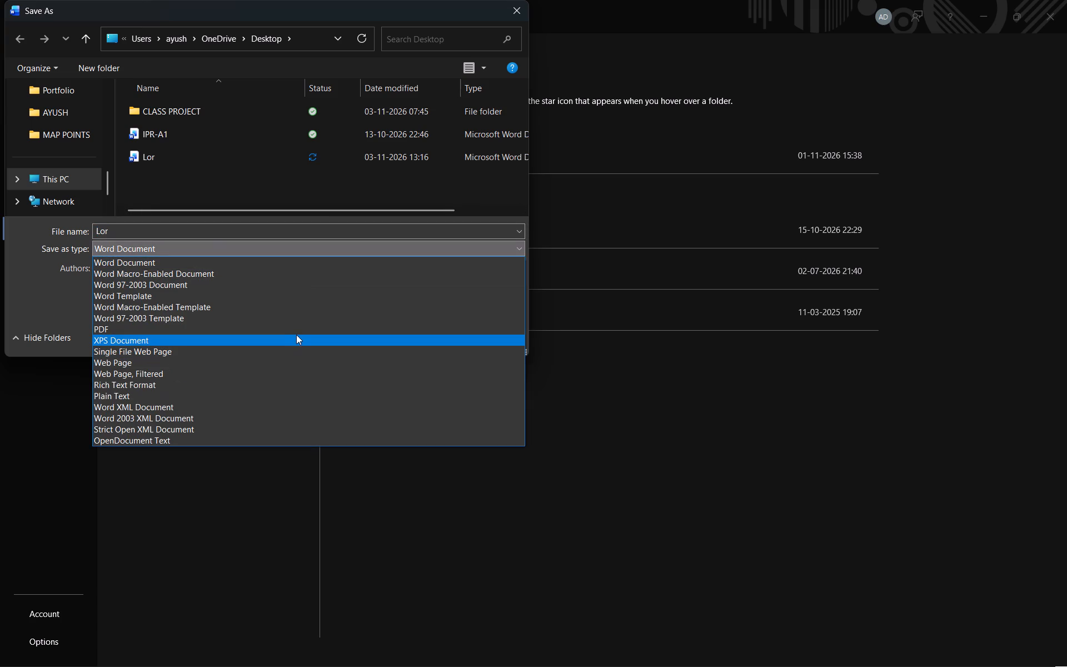
left_click(296, 333)
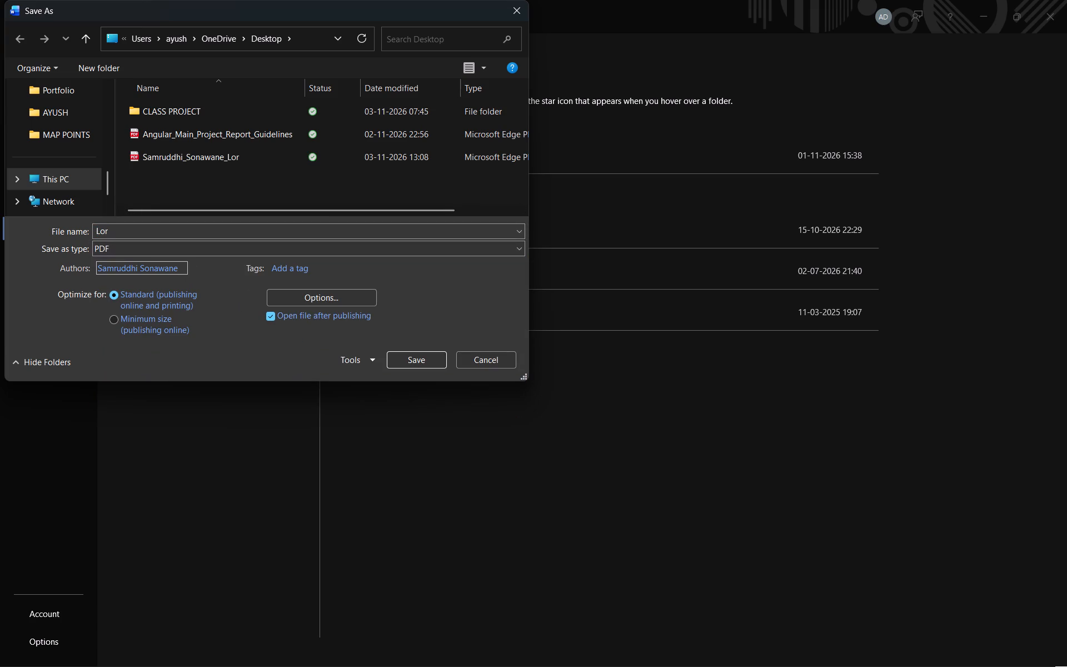
left_click(182, 270)
key("ctrl+a")
key("BackSpace")
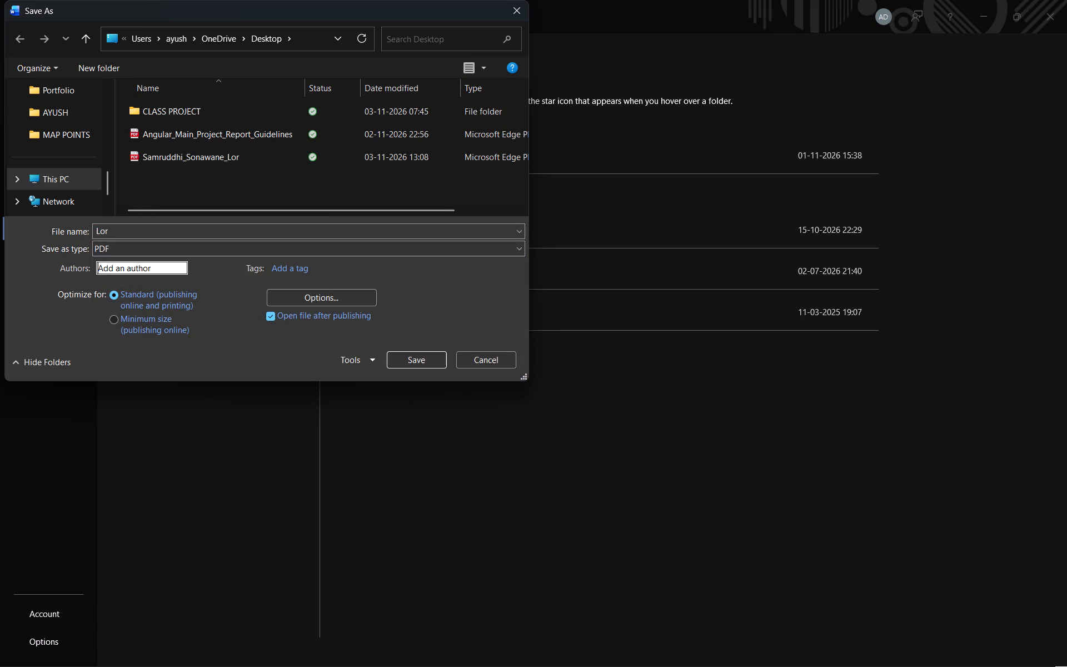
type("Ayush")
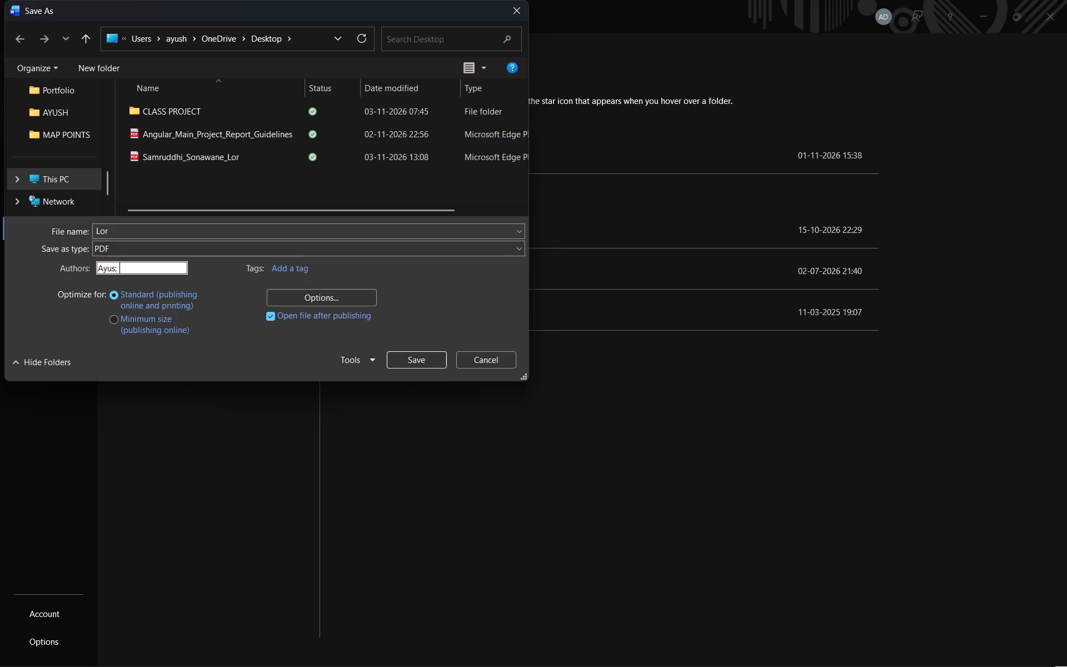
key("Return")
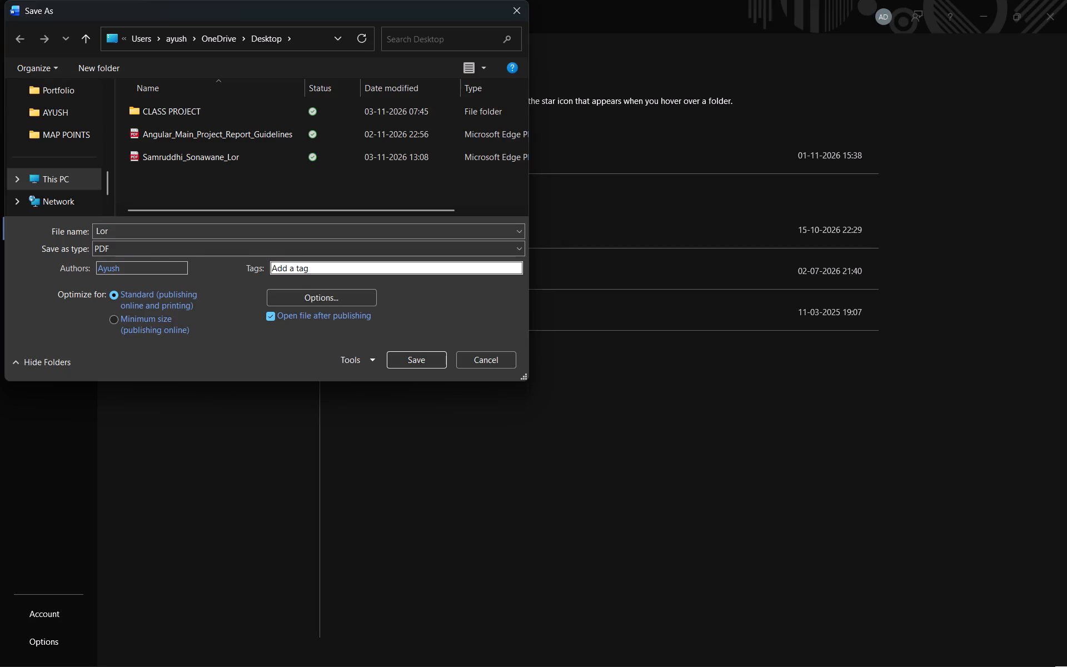
left_click(419, 365)
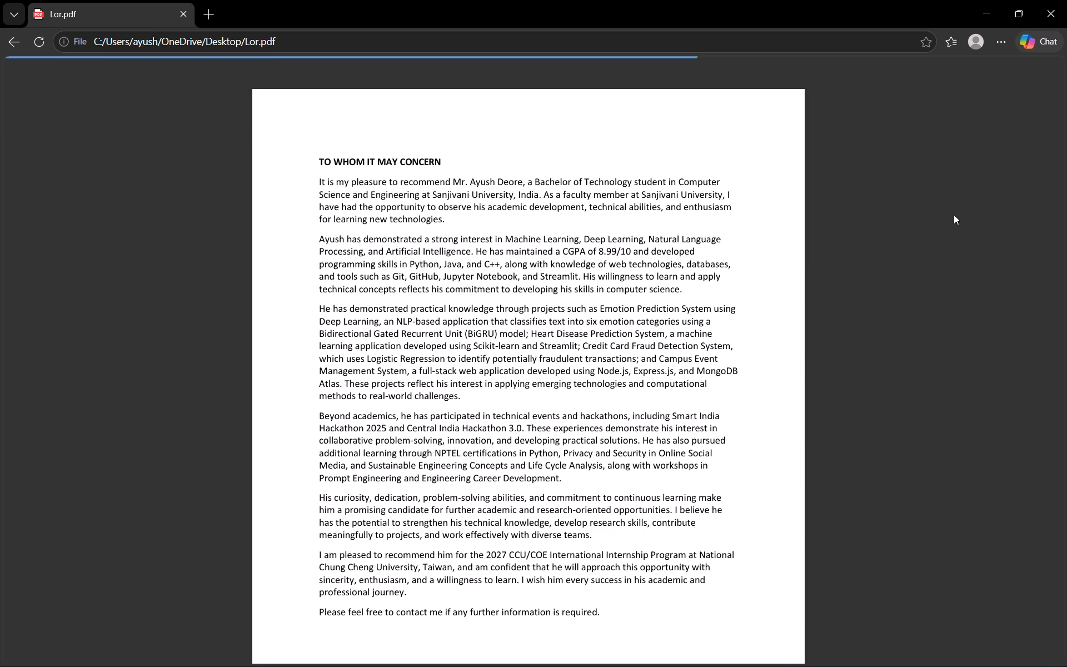
scroll(787, 268, "down", 2)
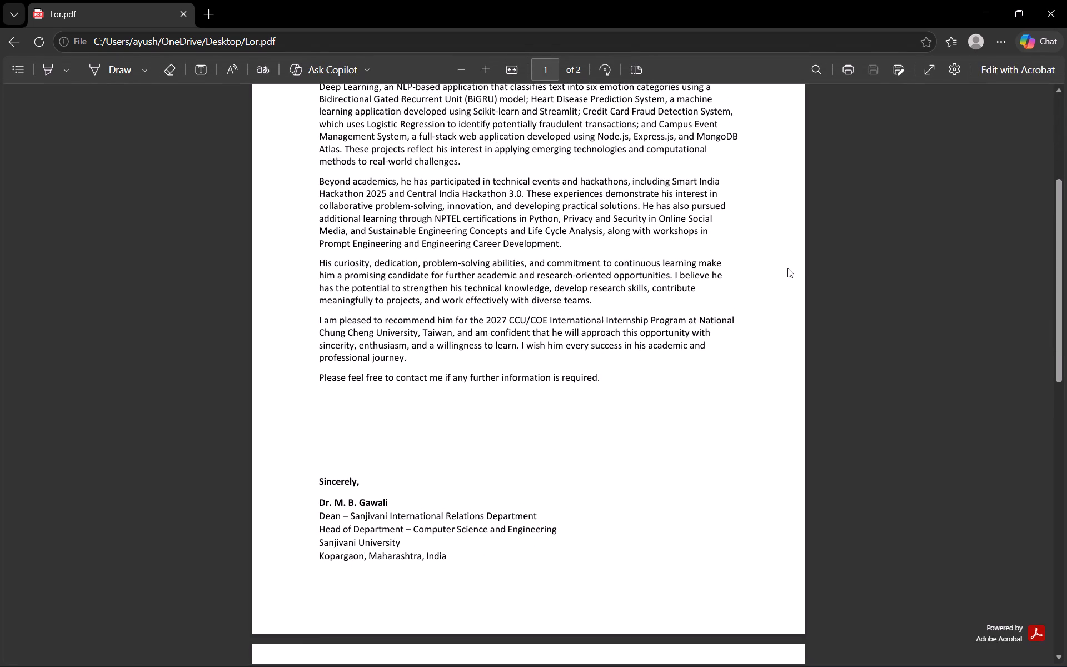
scroll(787, 268, "down", 2)
scroll(787, 268, "up", 9)
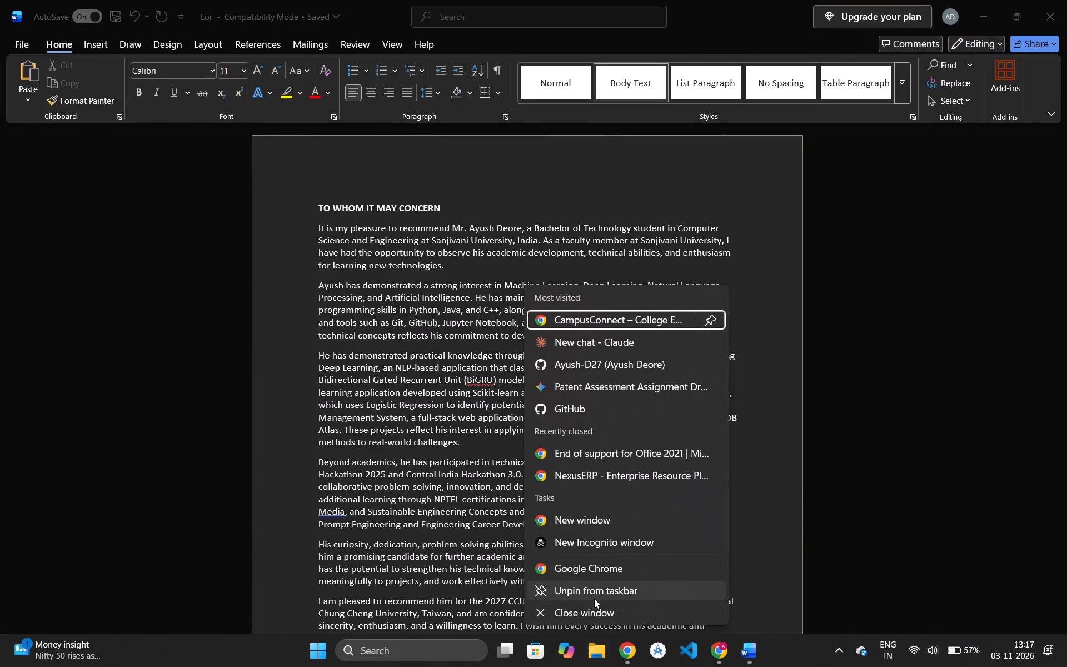
left_click(597, 575)
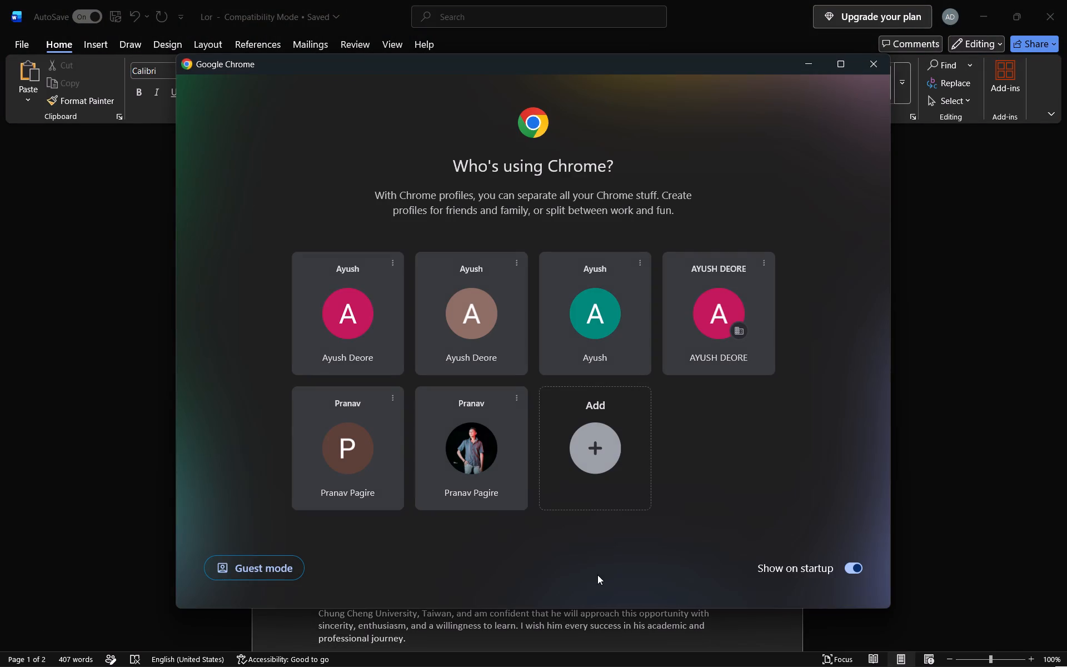
left_click(294, 558)
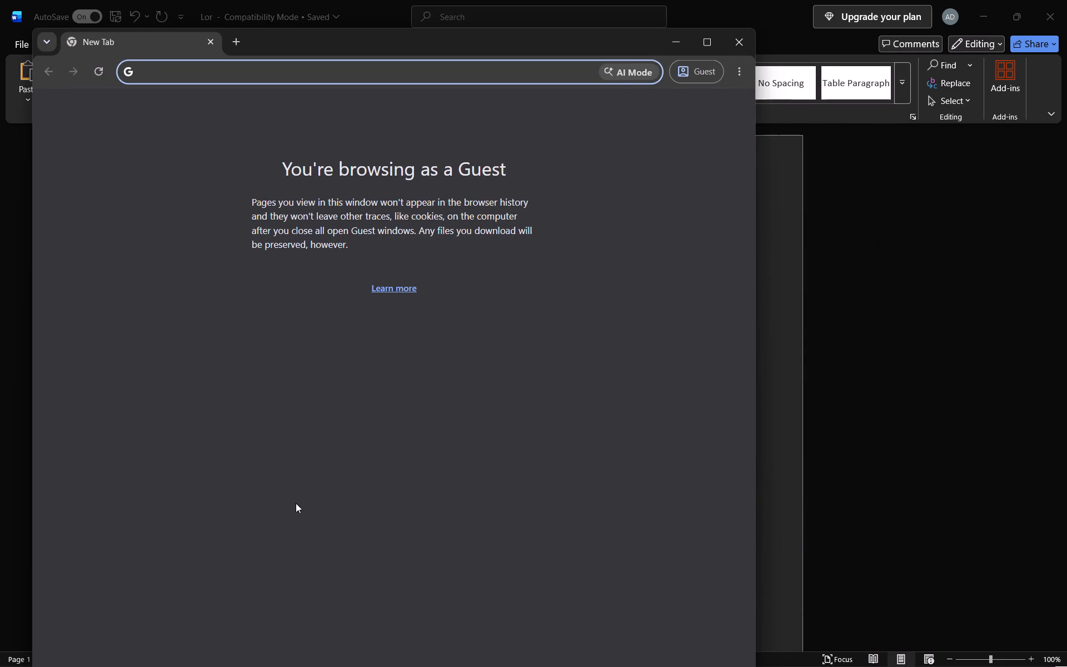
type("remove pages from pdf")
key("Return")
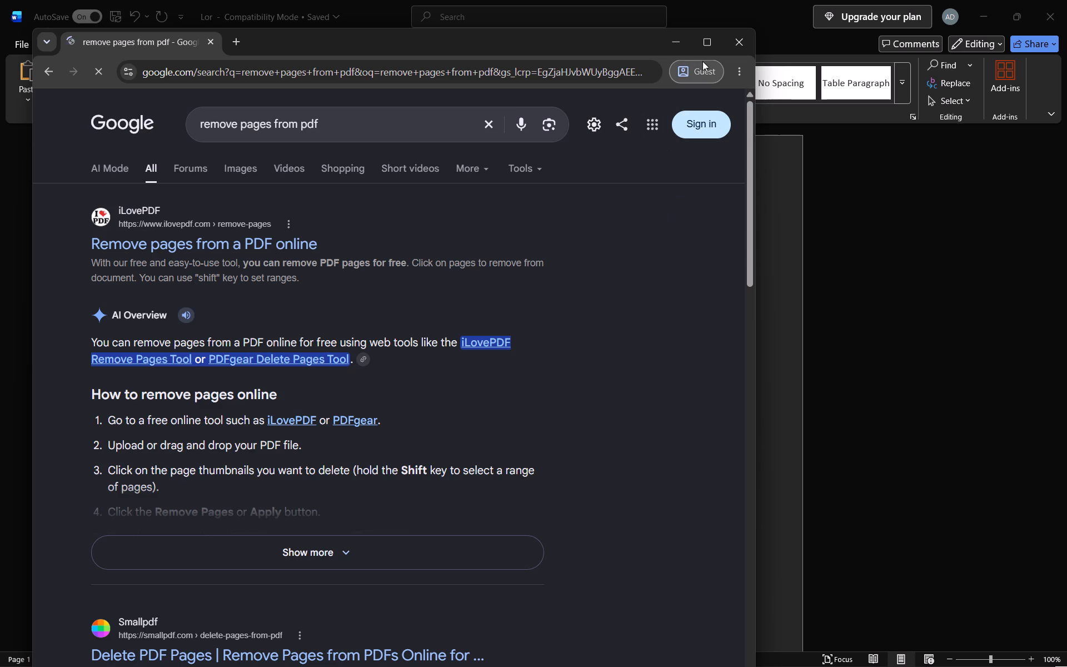
left_click(705, 49)
left_click(308, 220)
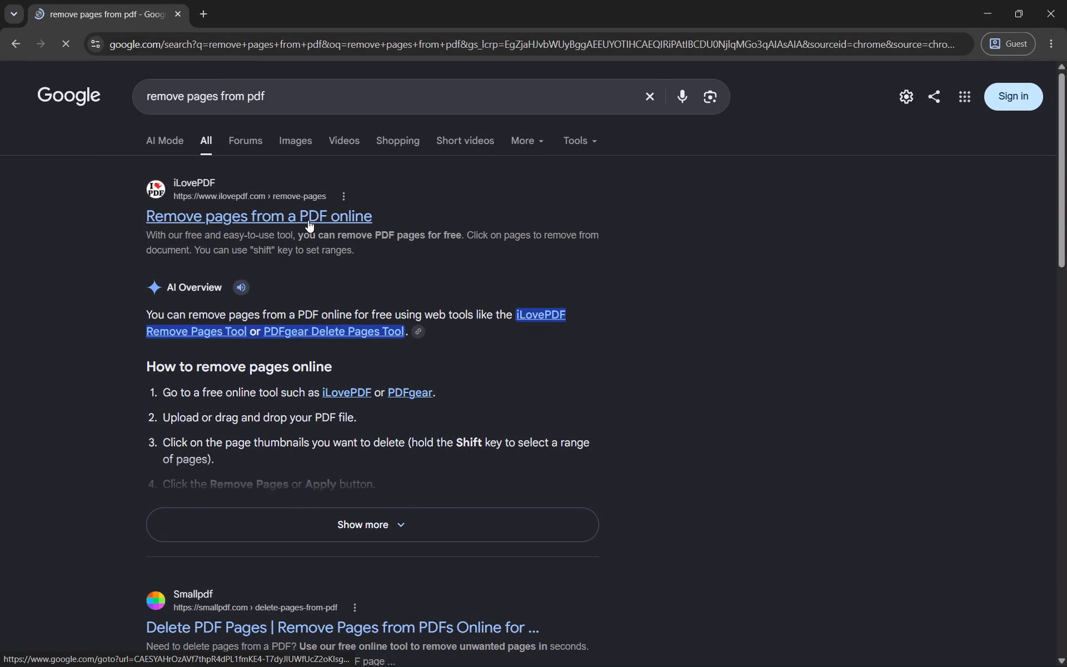
Upload the Lor PDF from the Desktop to iLovePDF and remove page 2.
left_click(495, 243)
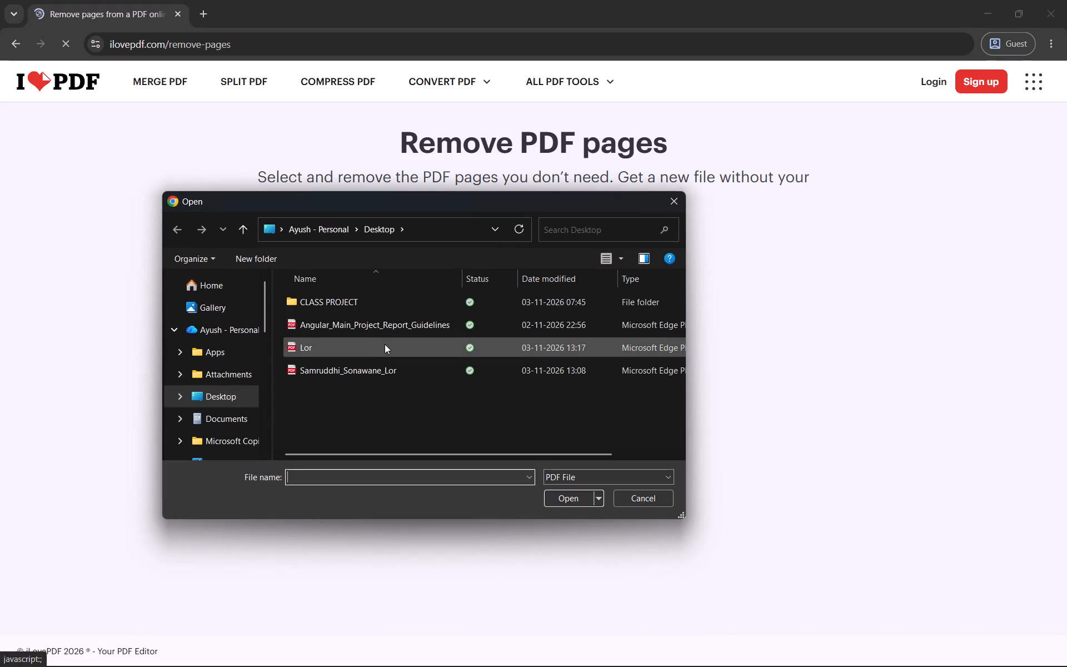
left_click(385, 344)
left_click(561, 493)
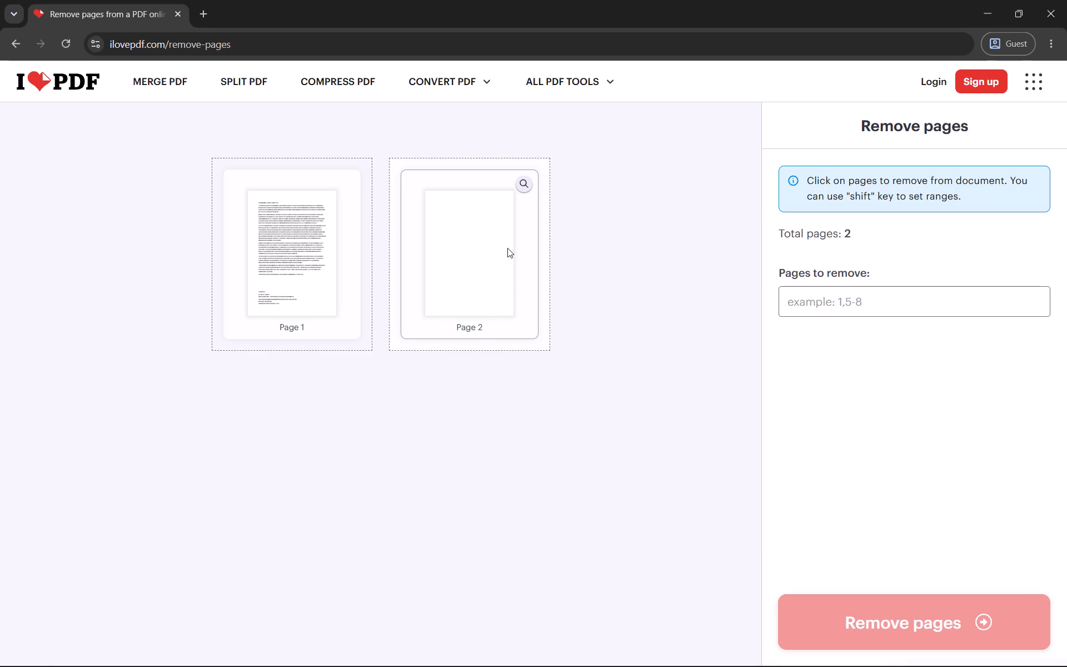
left_click(507, 248)
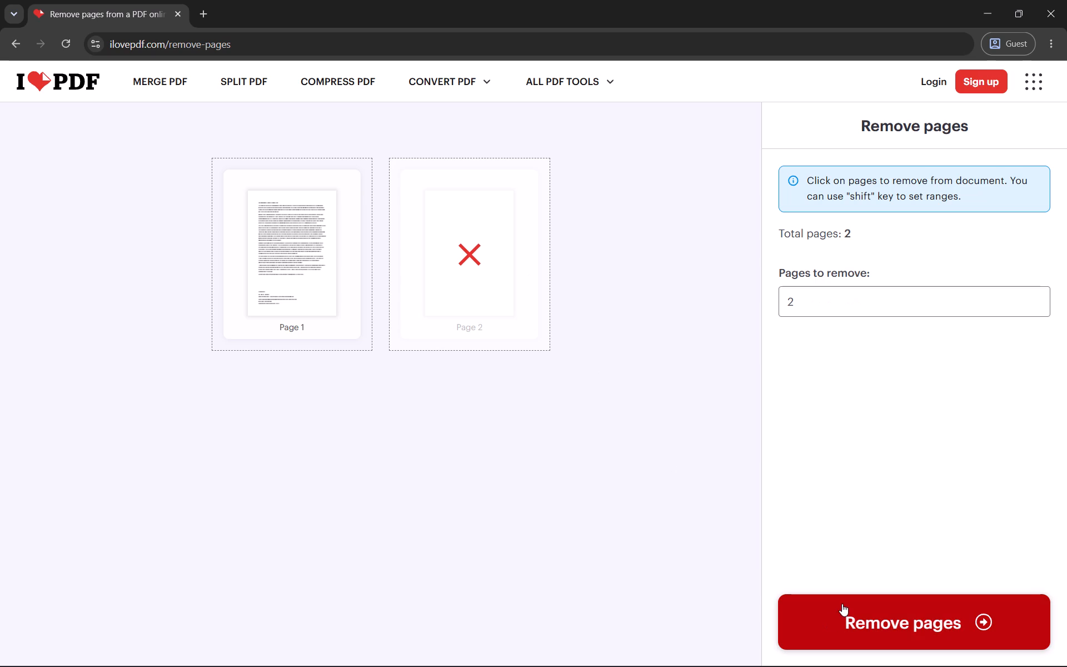
left_click(842, 604)
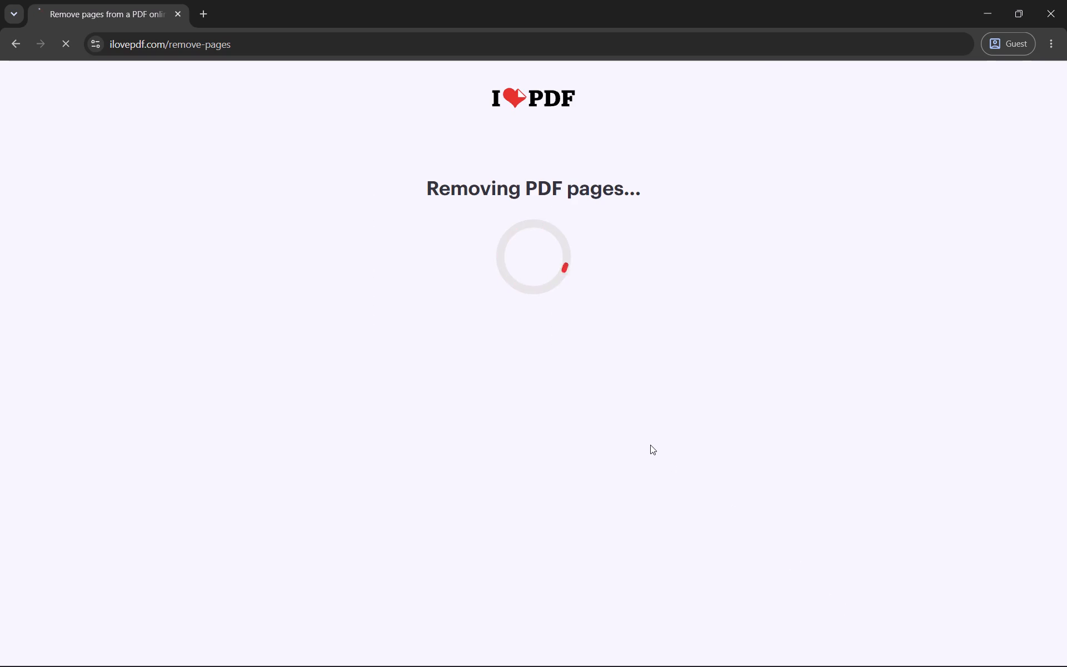
Download the trimmed PDF to the Desktop, naming it with the student's first name, surname and LOR, separated by underscores.
left_click(587, 186)
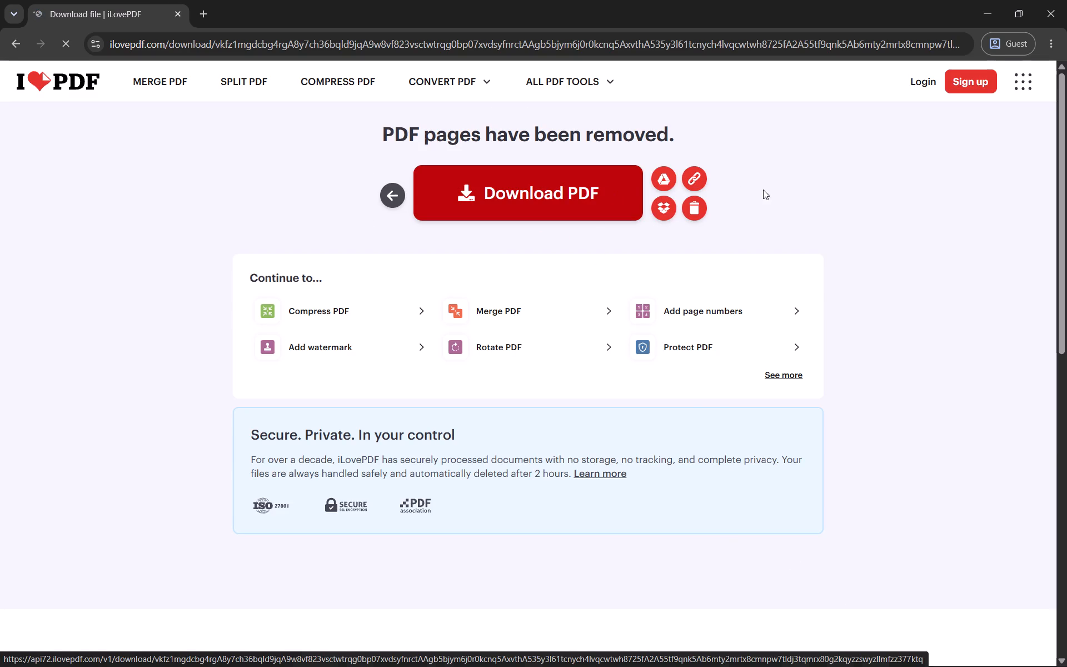
left_click(420, 419)
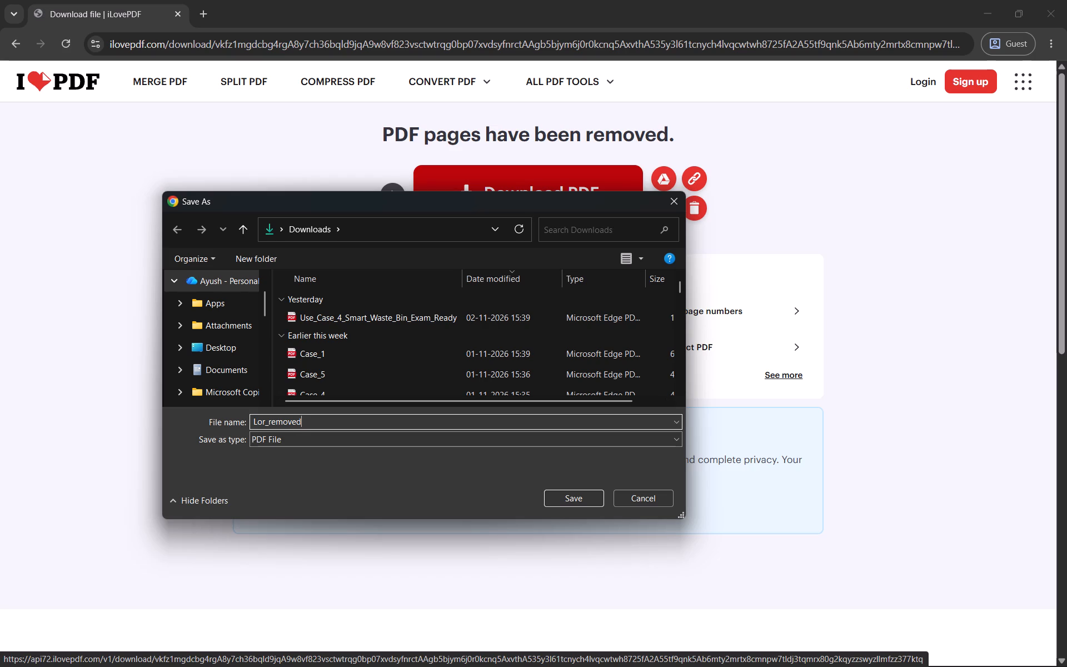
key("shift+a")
key("BackSpace")
key("ctrl+a")
key("BackSpace")
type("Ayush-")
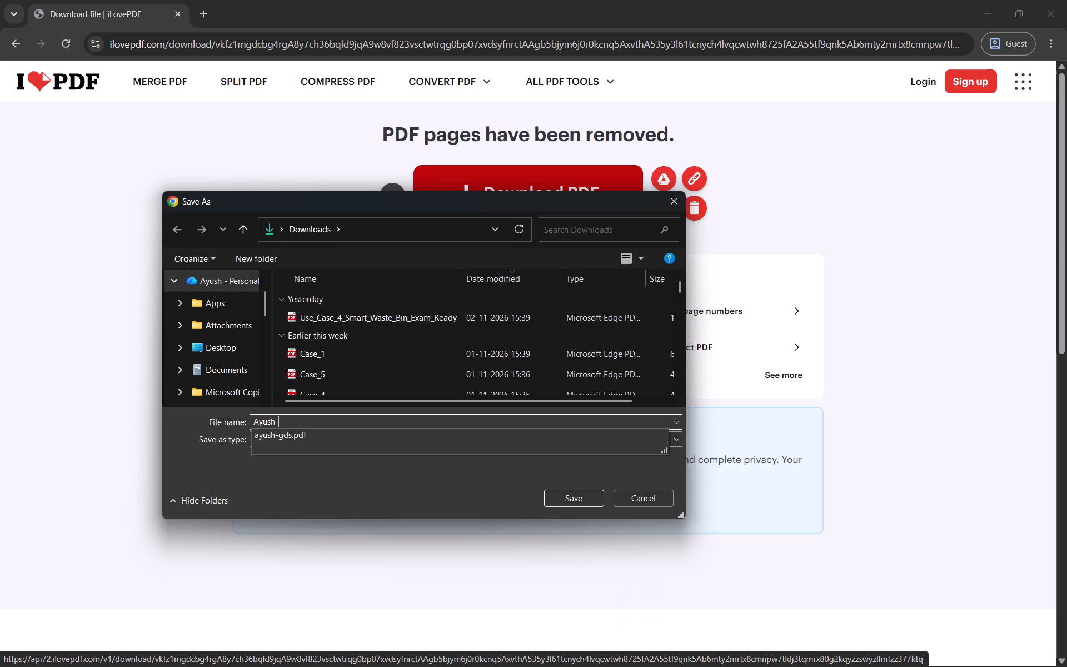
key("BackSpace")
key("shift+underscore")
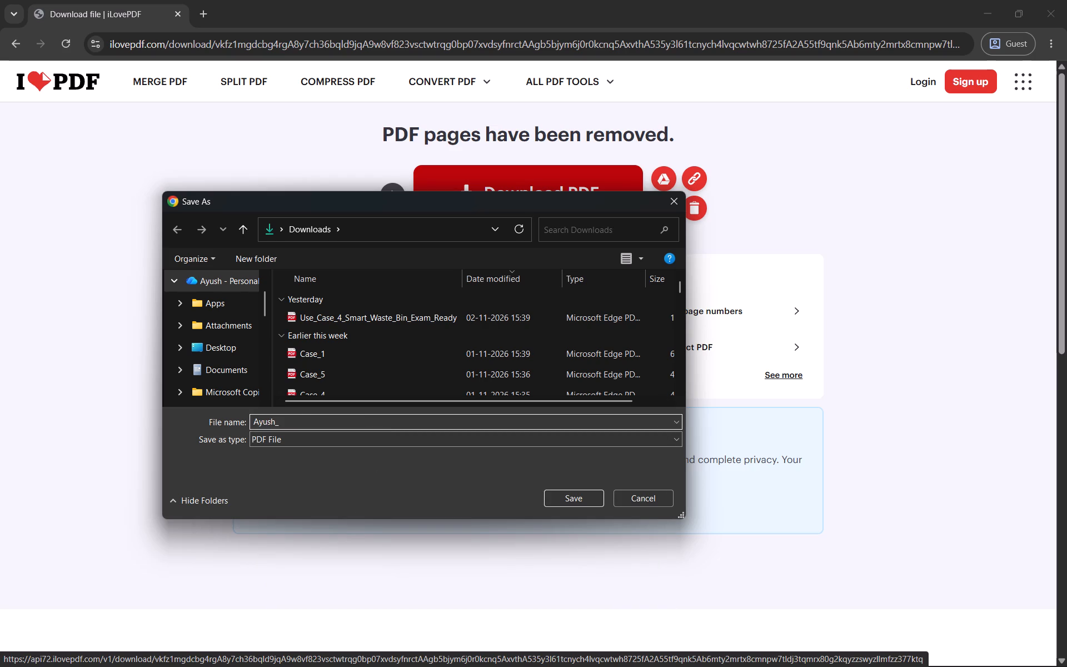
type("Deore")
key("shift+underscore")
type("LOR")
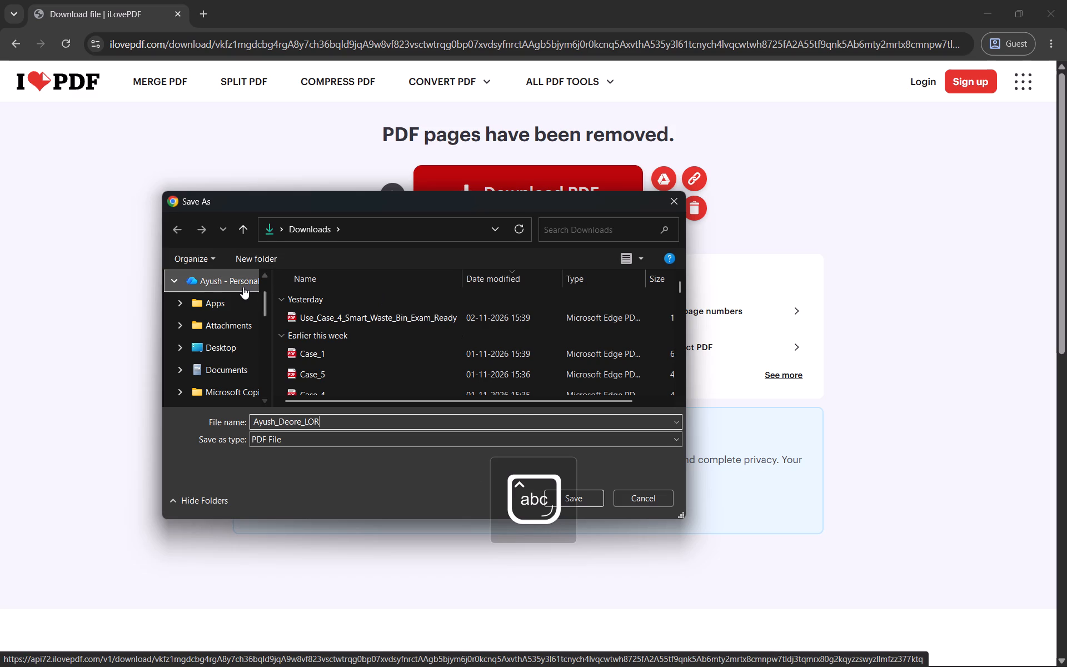
left_click(228, 338)
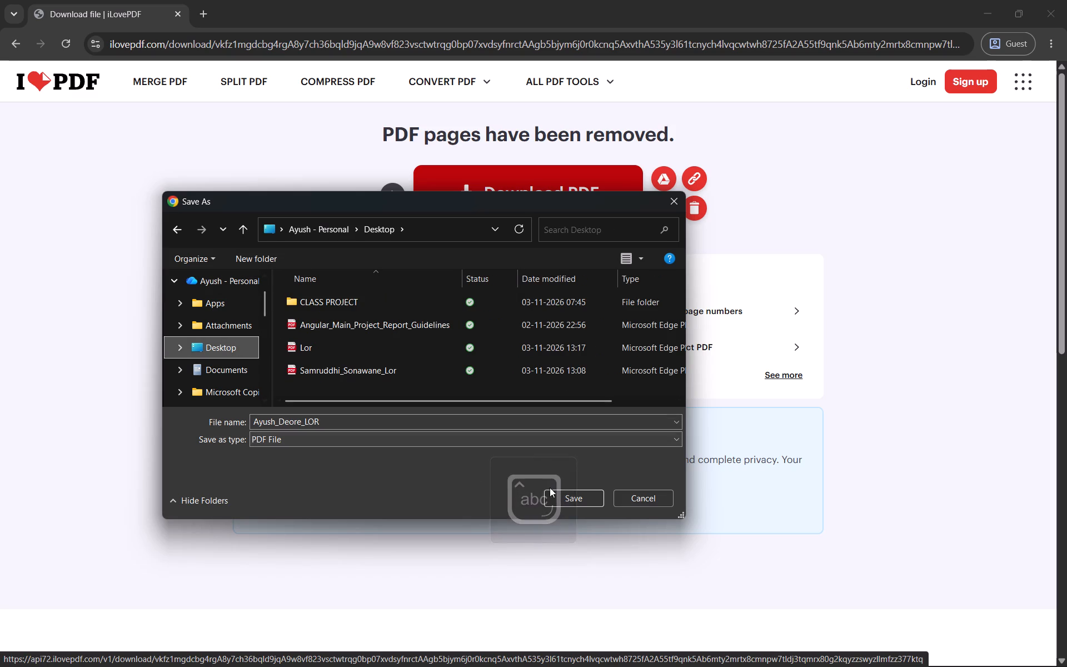
left_click(559, 499)
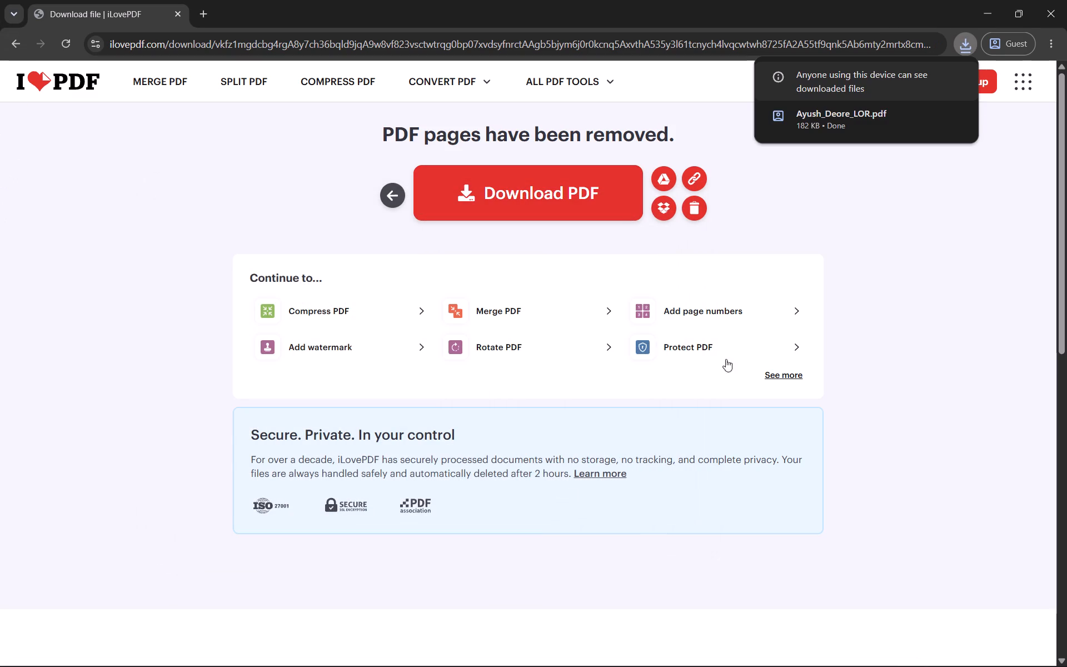
Close the guest browser window and the Lor document in Word, and return to a refreshed desktop.
left_click(1066, 0)
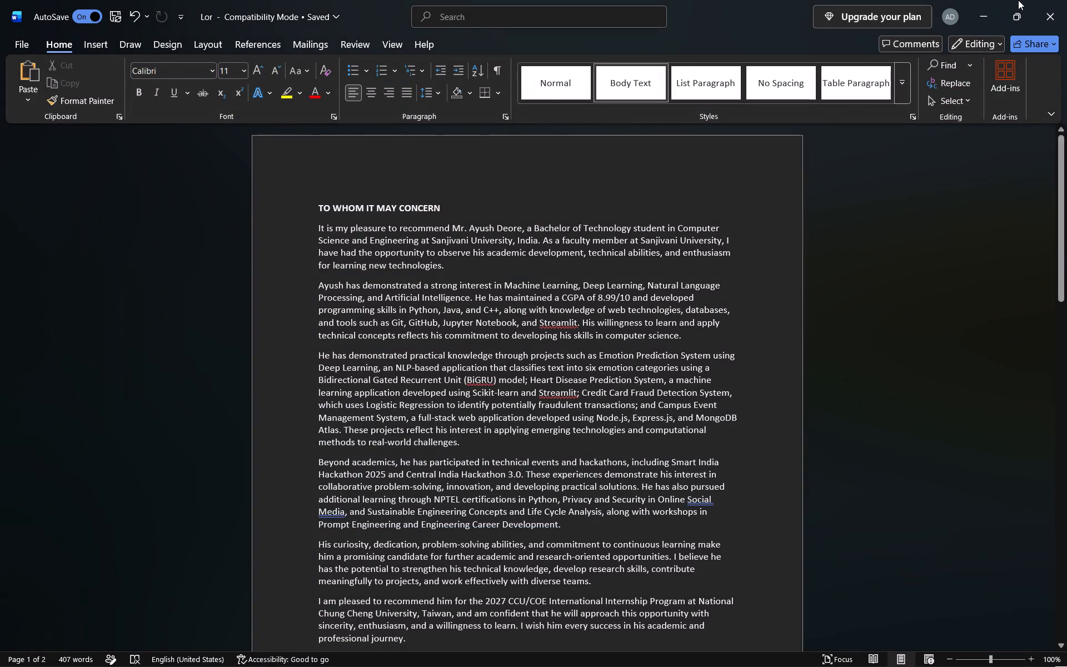
left_click(1066, 0)
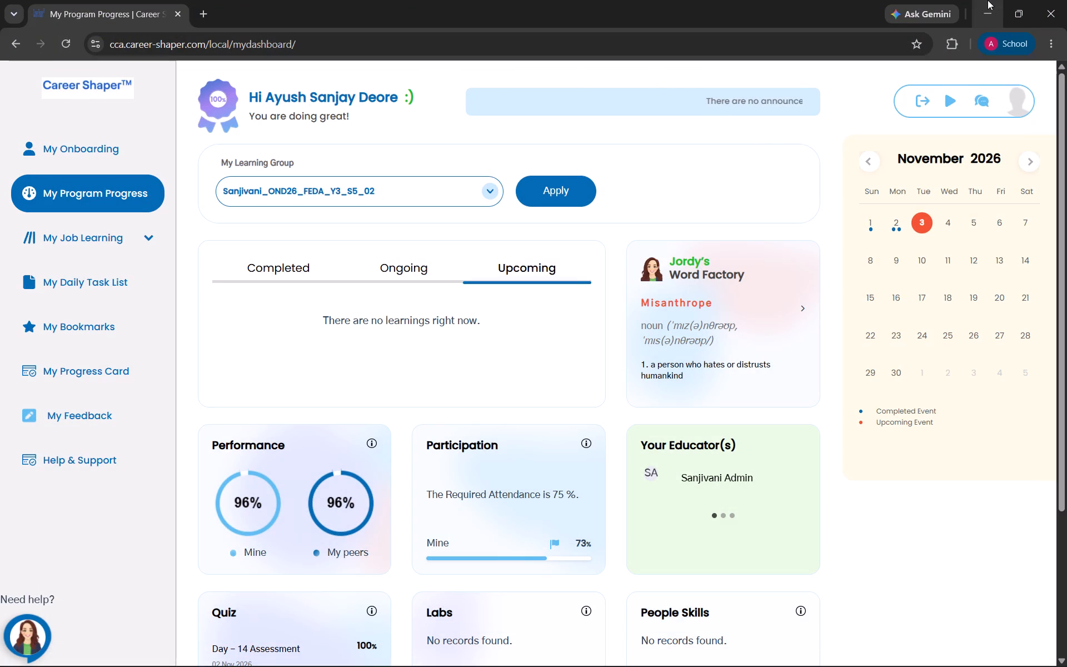
left_click(988, 0)
right_click(617, 234)
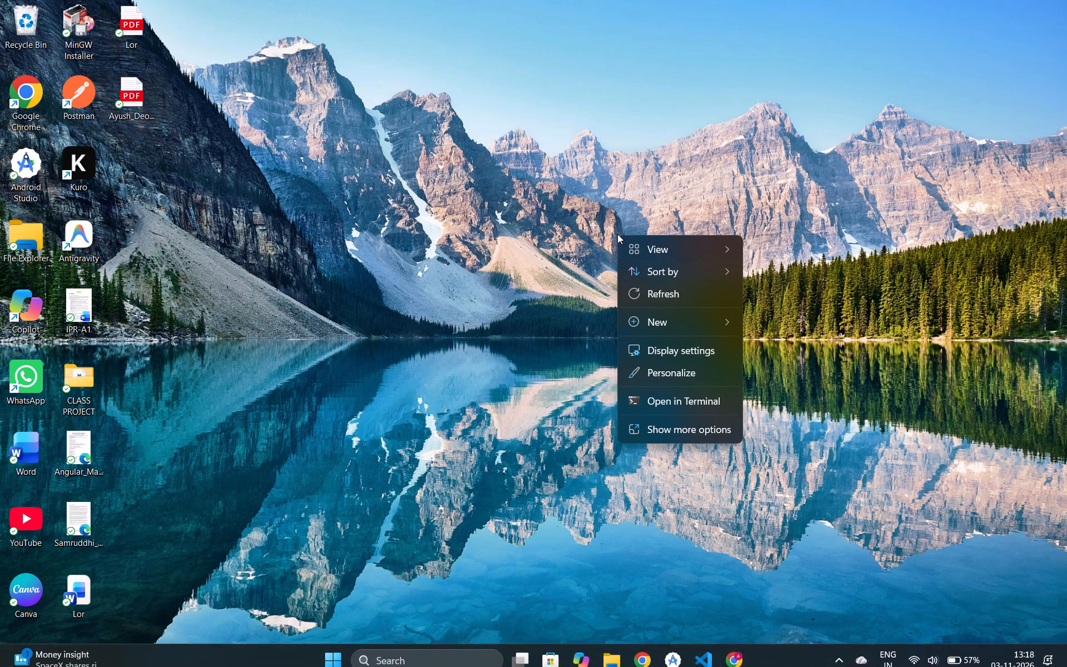
left_click(702, 296)
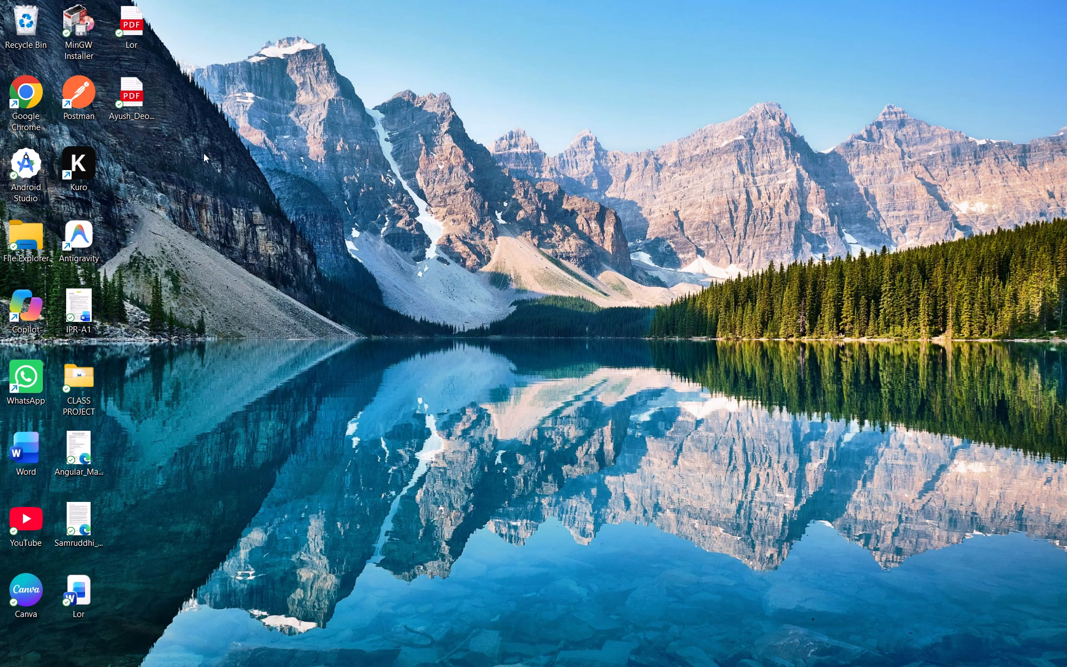
Examine the newly downloaded letter PDF in Edge from the heading to the signature block, and close it.
double_click(142, 101)
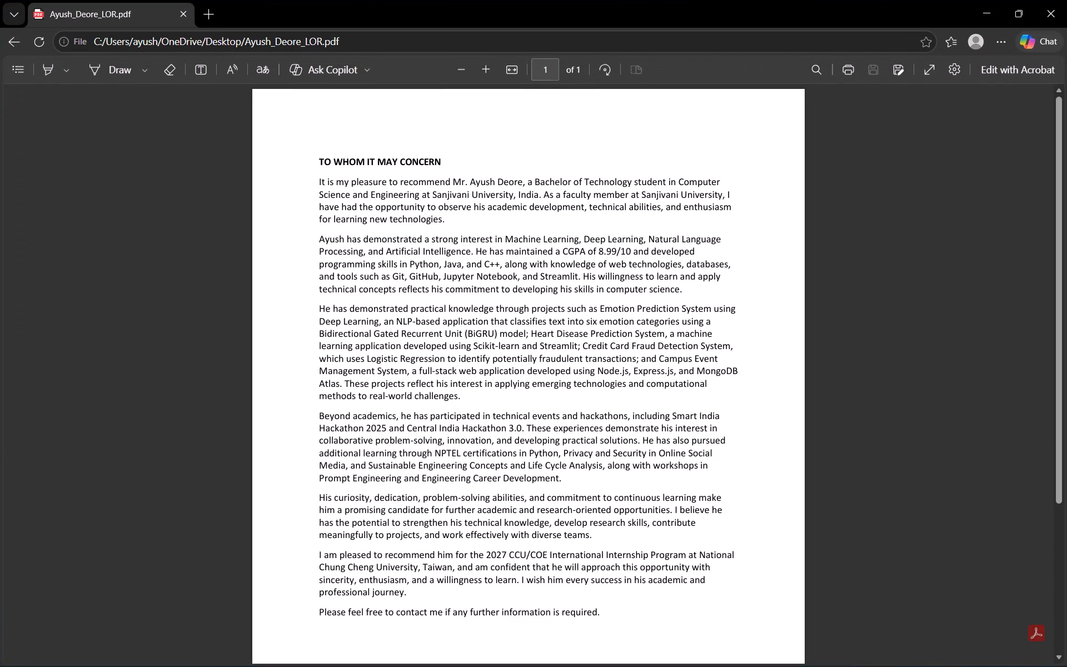
scroll(656, 427, "down", 3)
scroll(656, 427, "up", 3)
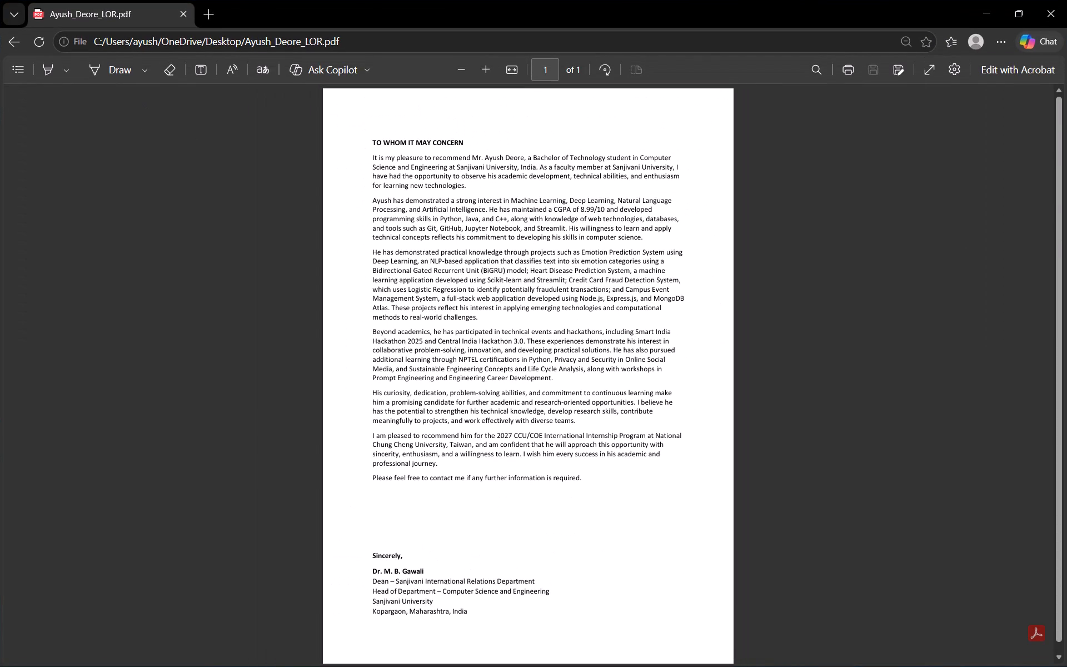
scroll(656, 427, "down", 2)
left_click(1065, 0)
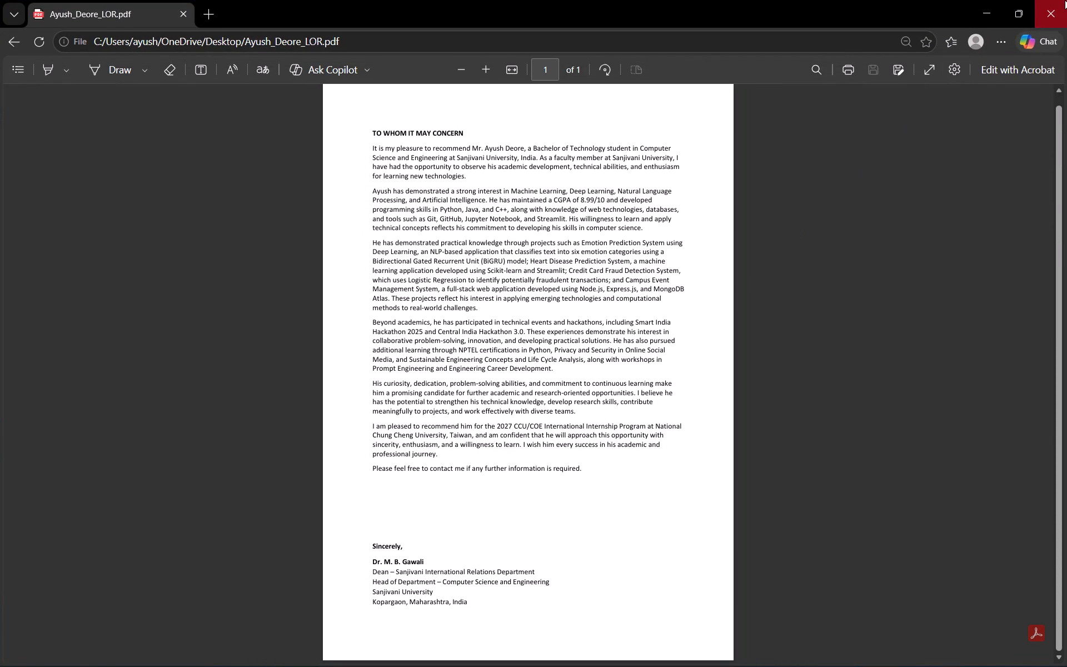
Examine the other student's recommendation letter PDF from the Desktop in Edge, checking its wording and page layout, and close it.
double_click(86, 504)
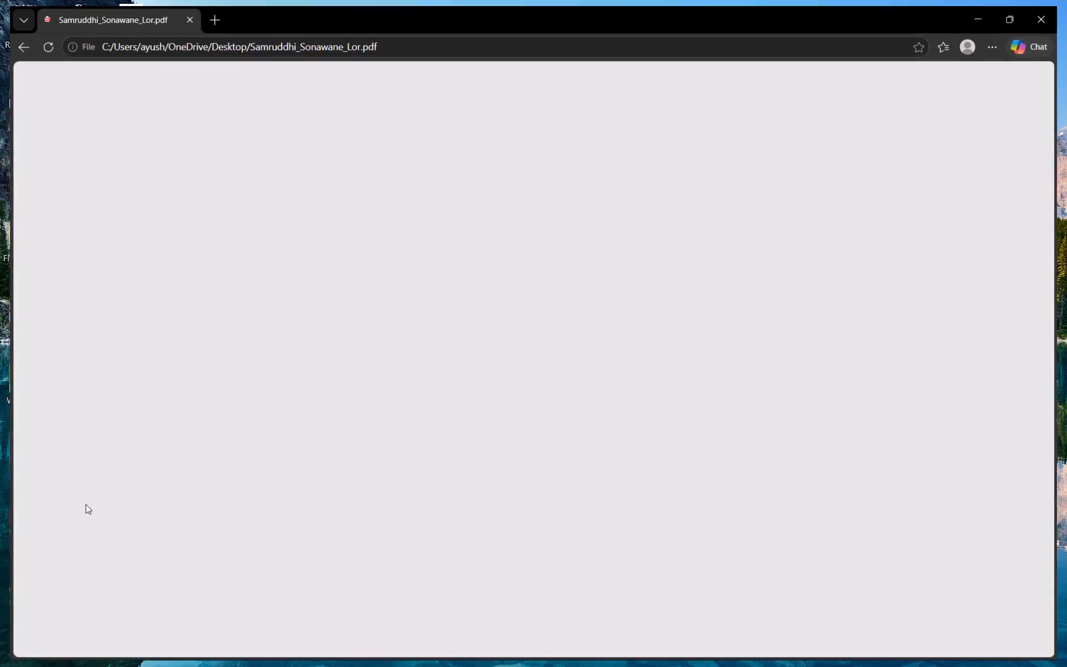
scroll(528, 382, "up", 2)
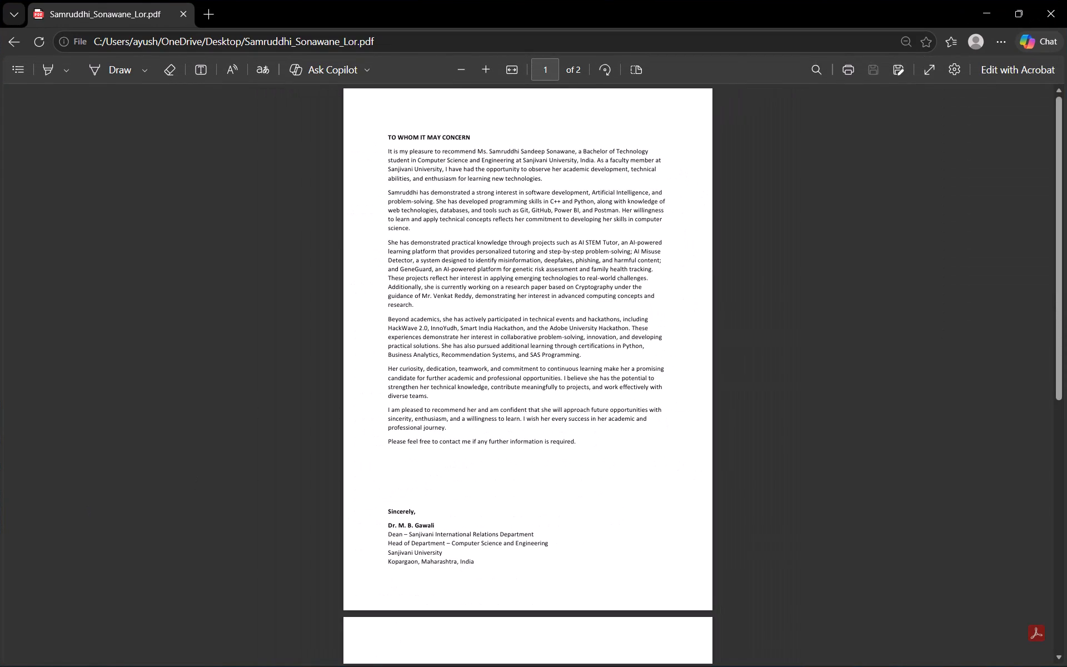
scroll(528, 382, "down", 1)
scroll(528, 382, "up", 5)
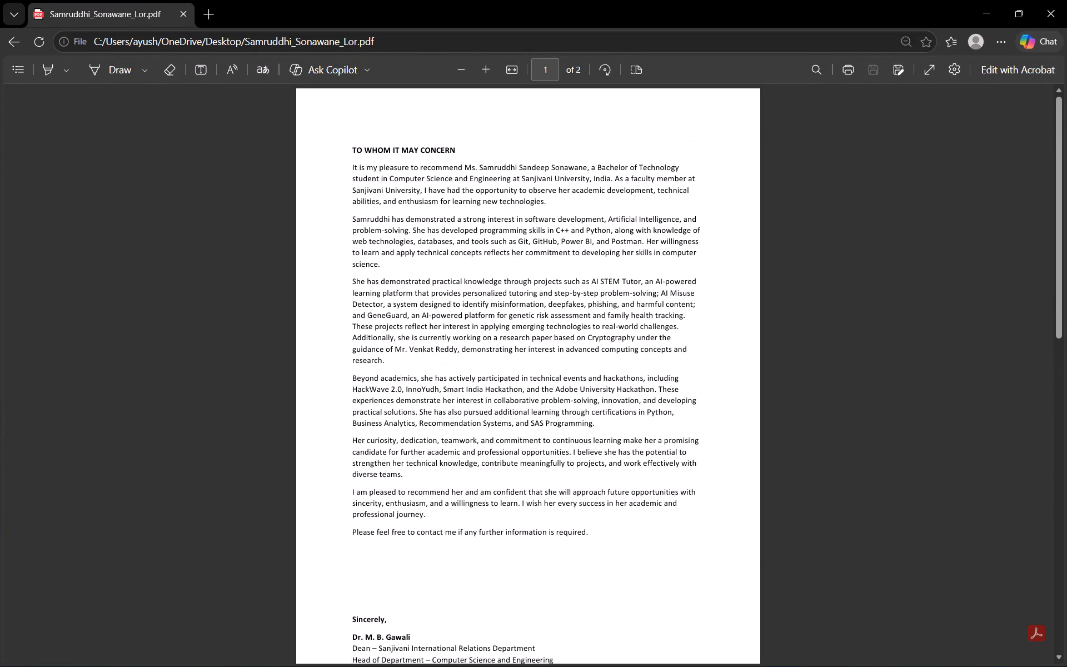
scroll(528, 382, "down", 2)
scroll(528, 382, "up", 3)
scroll(577, 330, "right", 3)
scroll(577, 330, "up", 2)
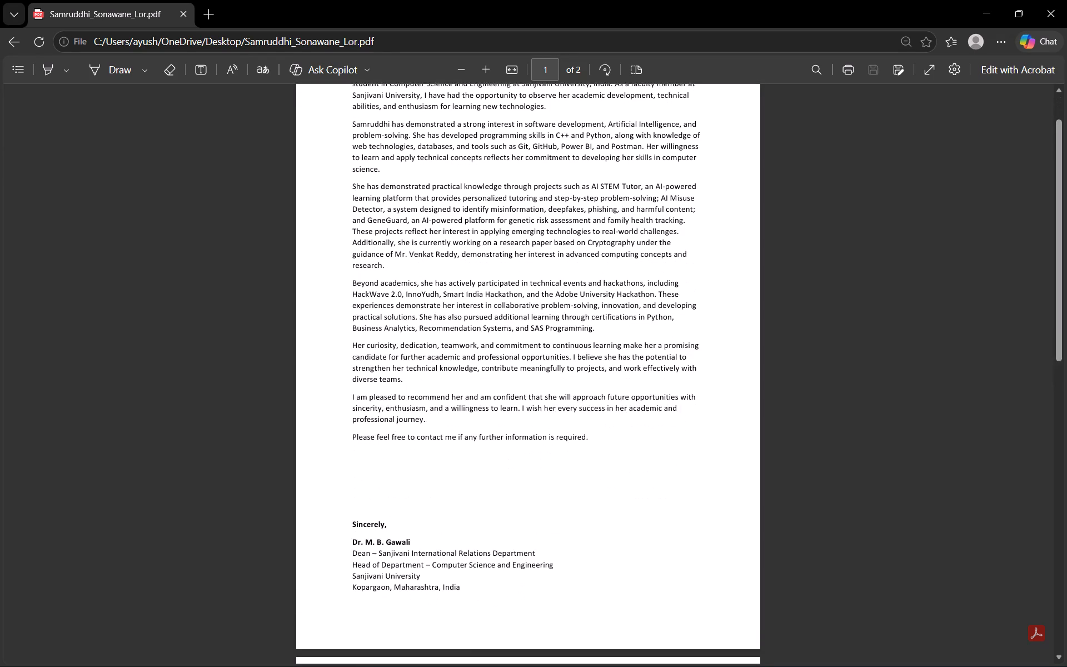
scroll(577, 330, "up", 1)
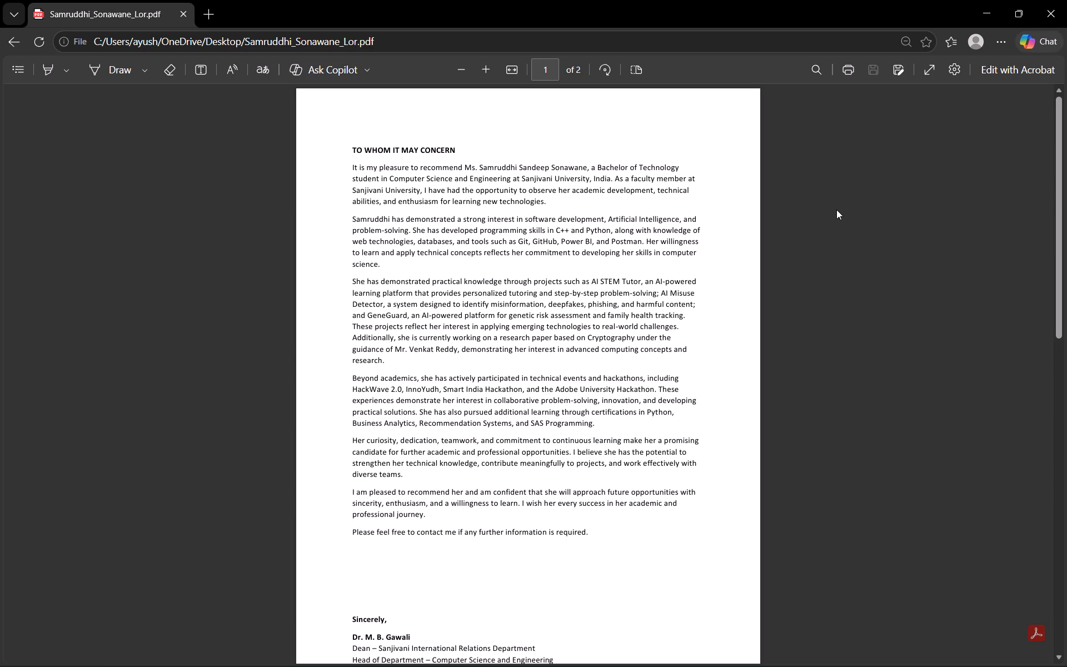
scroll(660, 287, "up", 1)
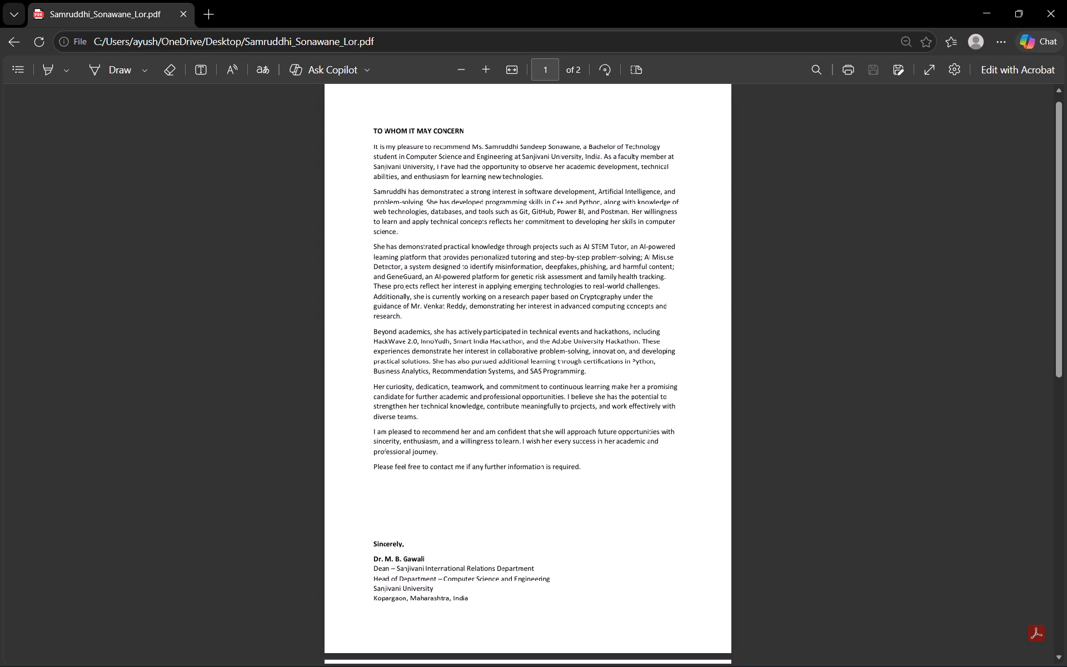
scroll(650, 299, "up", 1)
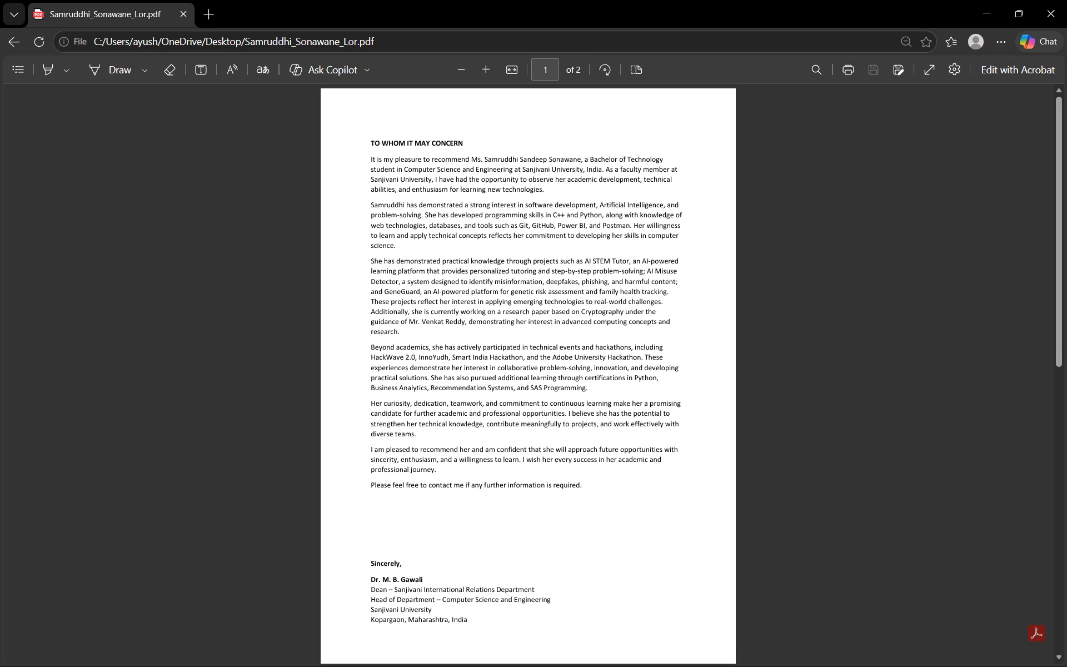
scroll(650, 299, "up", 2)
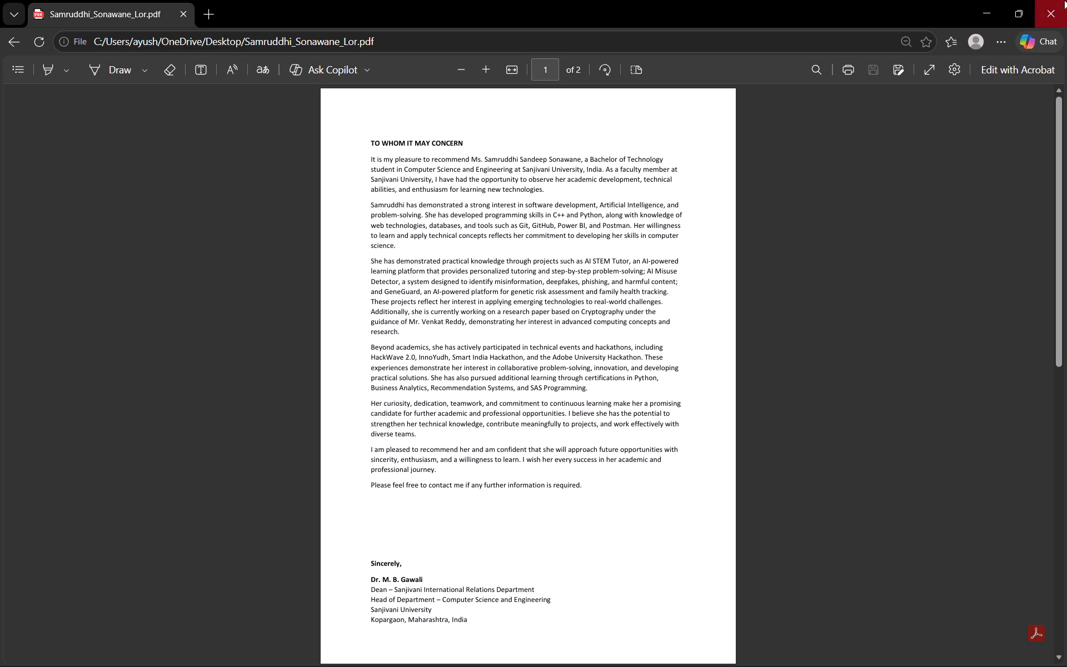
left_click(1066, 0)
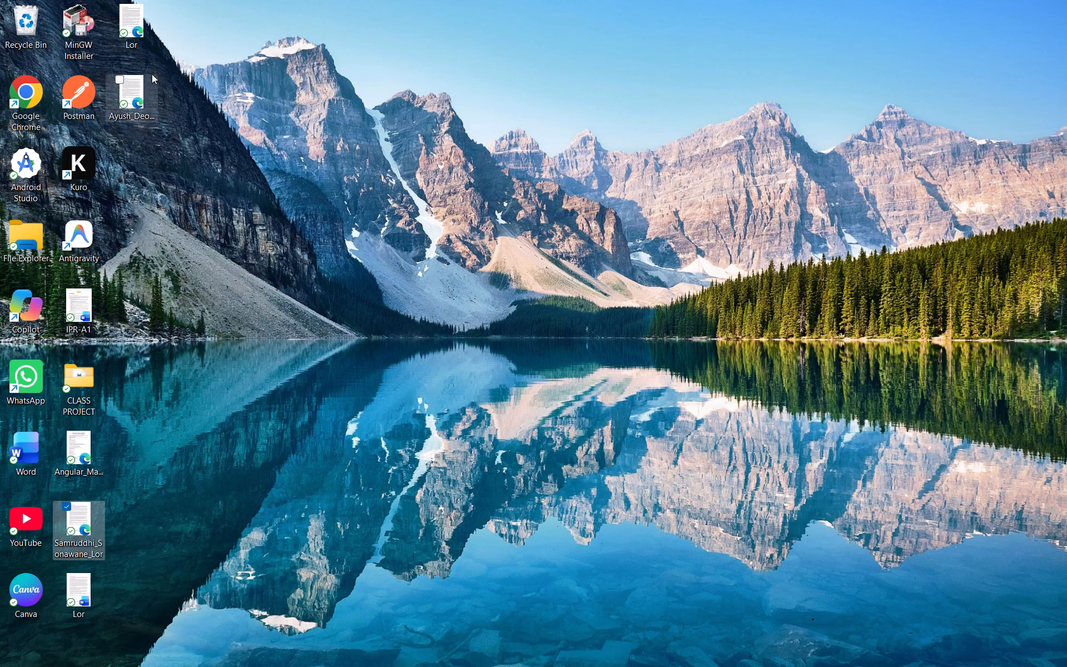
Reopen the newly downloaded letter PDF from the Desktop in Edge, examine its wording and layout at different zoom levels, and close it.
double_click(139, 85)
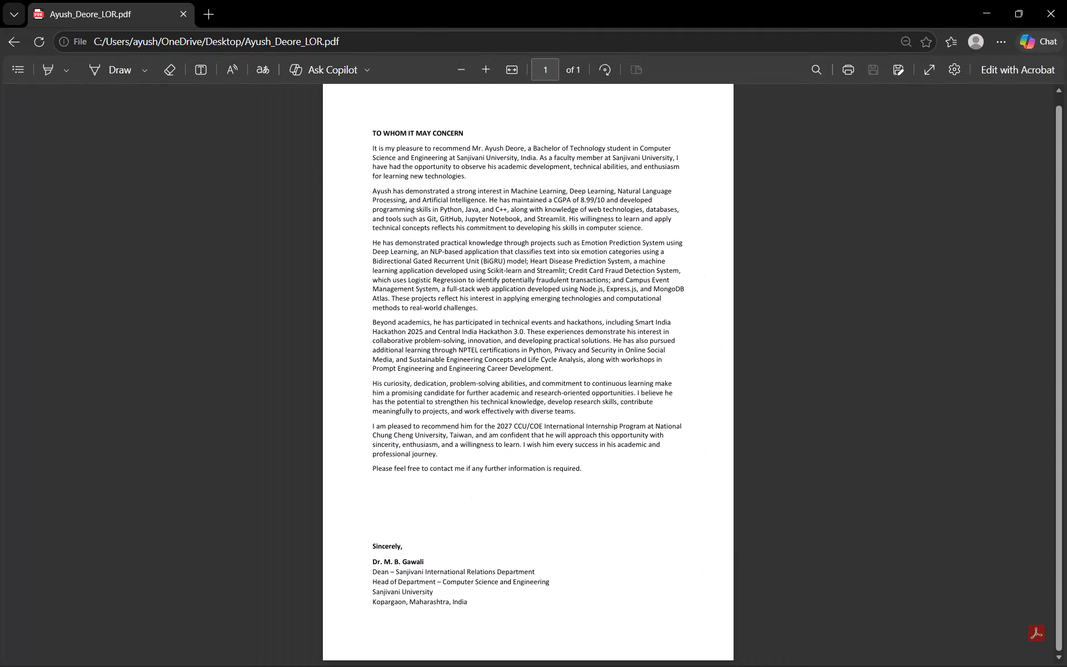
scroll(534, 278, "down", 1)
scroll(534, 278, "up", 2)
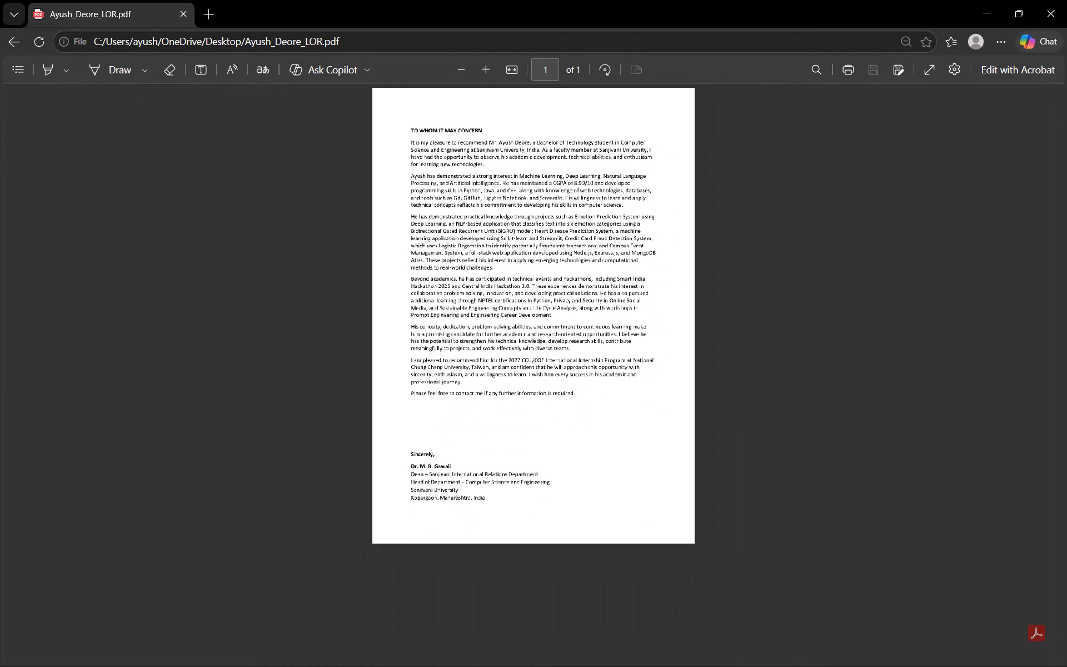
scroll(534, 278, "up", 1)
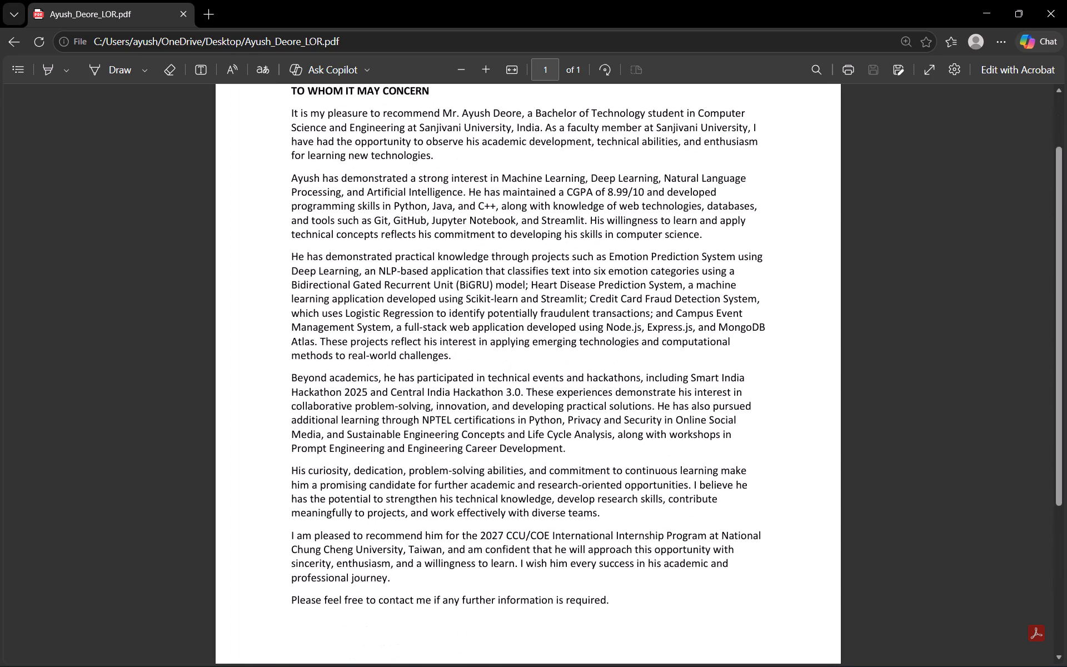
scroll(534, 278, "up", 4)
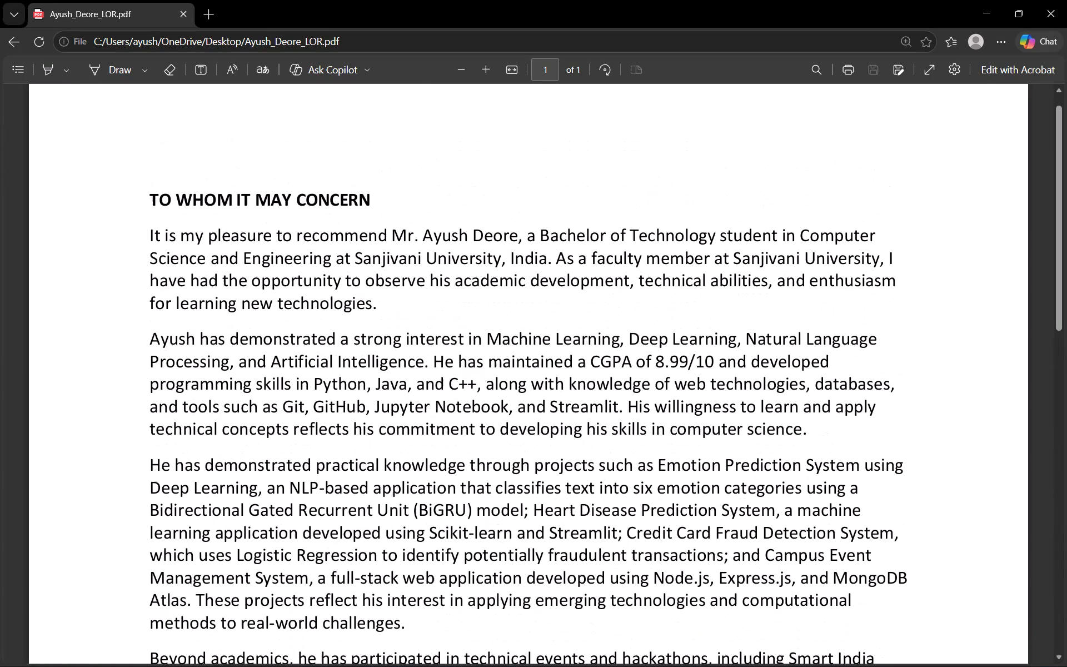
scroll(534, 278, "down", 3)
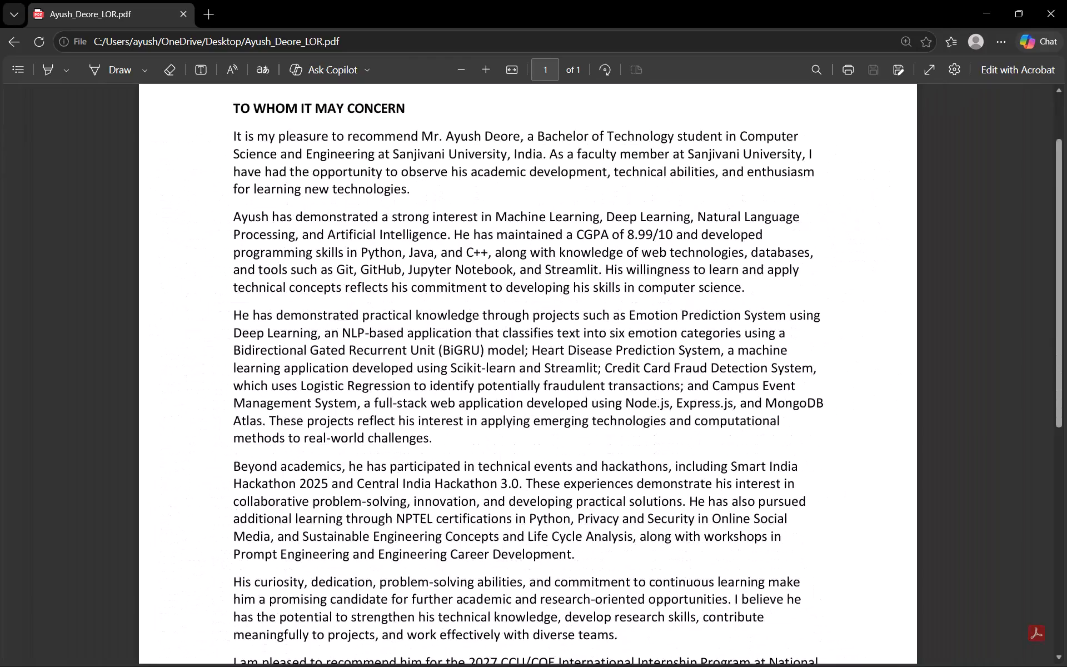
scroll(534, 278, "up", 1)
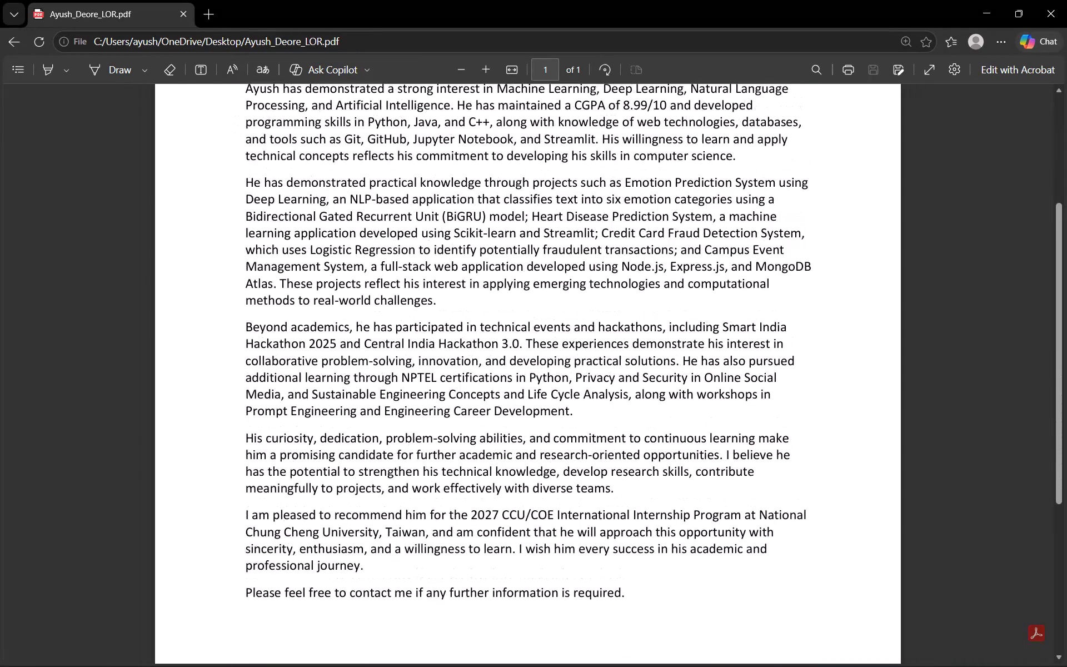
scroll(534, 278, "up", 4)
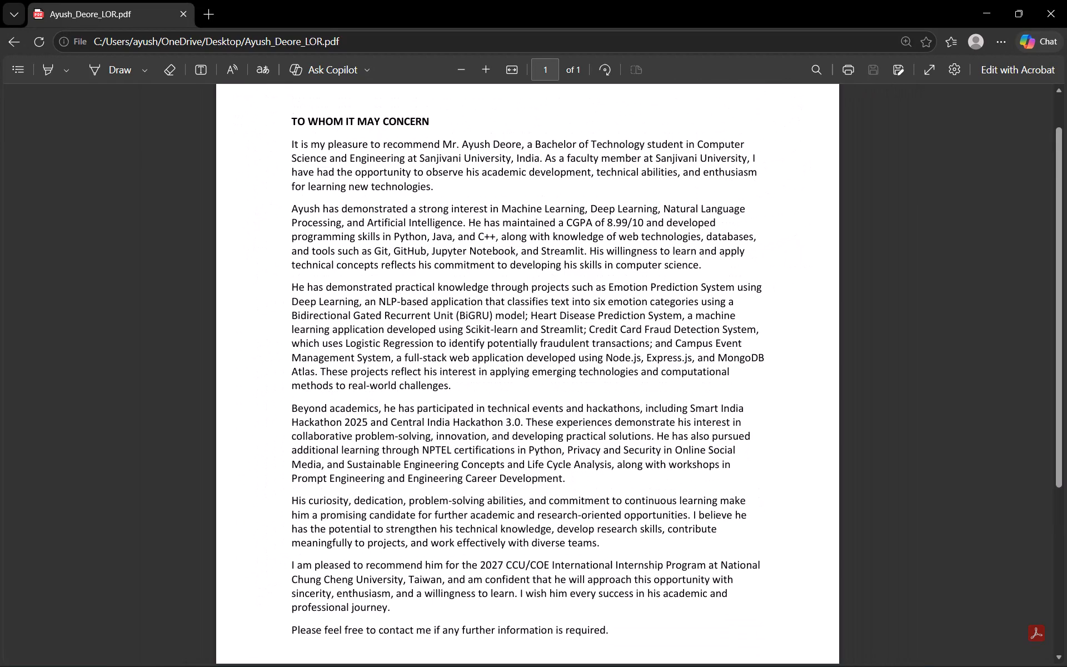
scroll(534, 278, "down", 1)
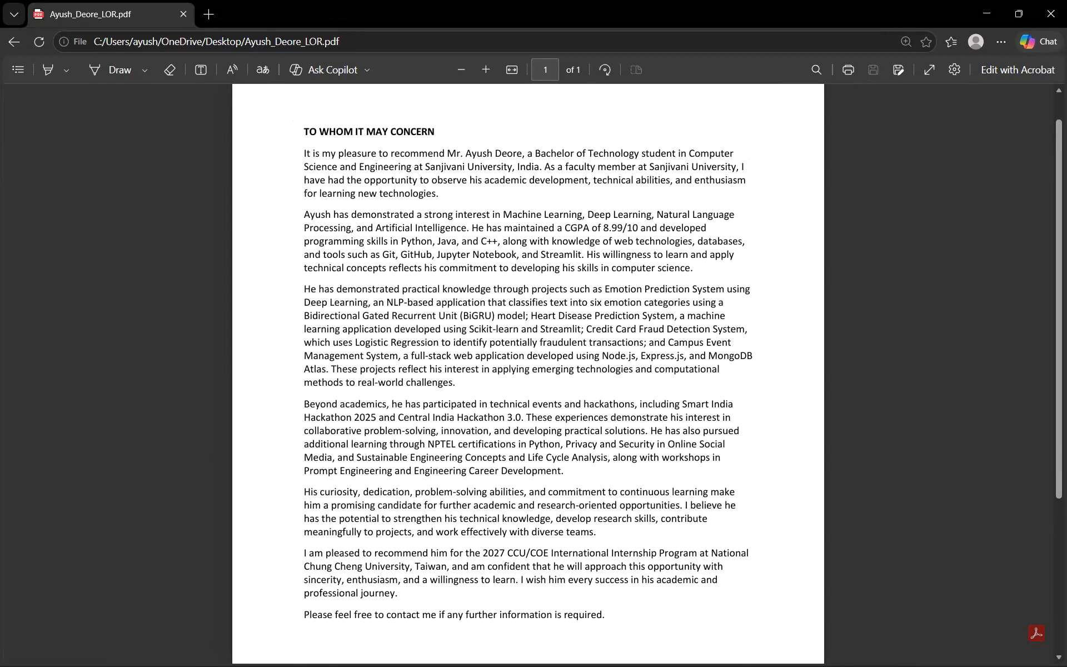
scroll(534, 278, "up", 2)
scroll(534, 278, "down", 1)
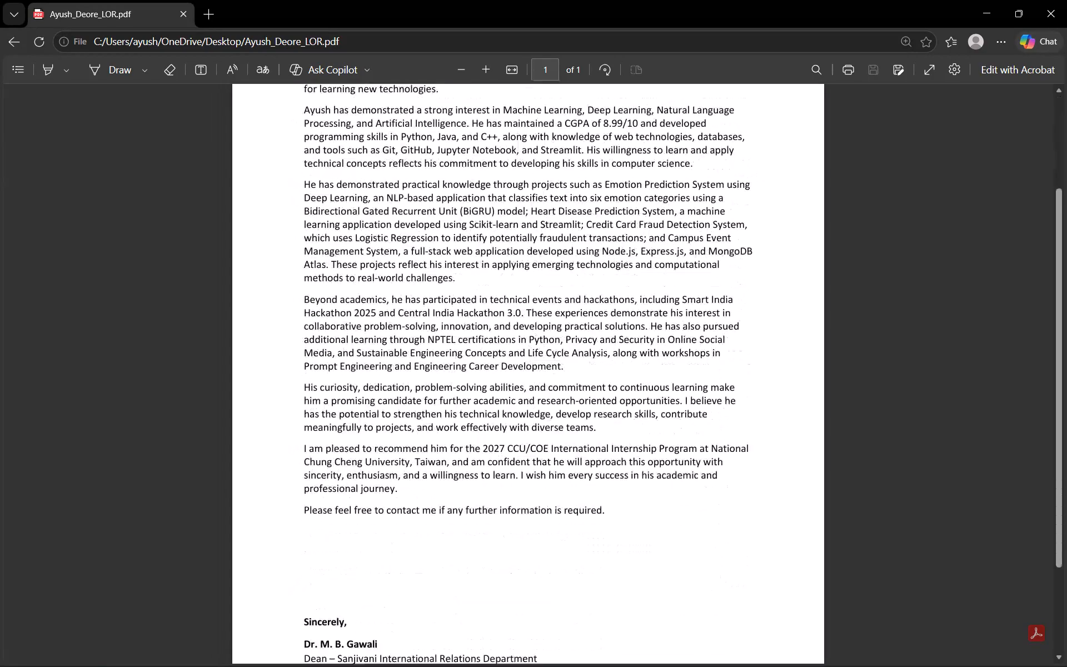
scroll(534, 278, "up", 3)
scroll(534, 278, "down", 2)
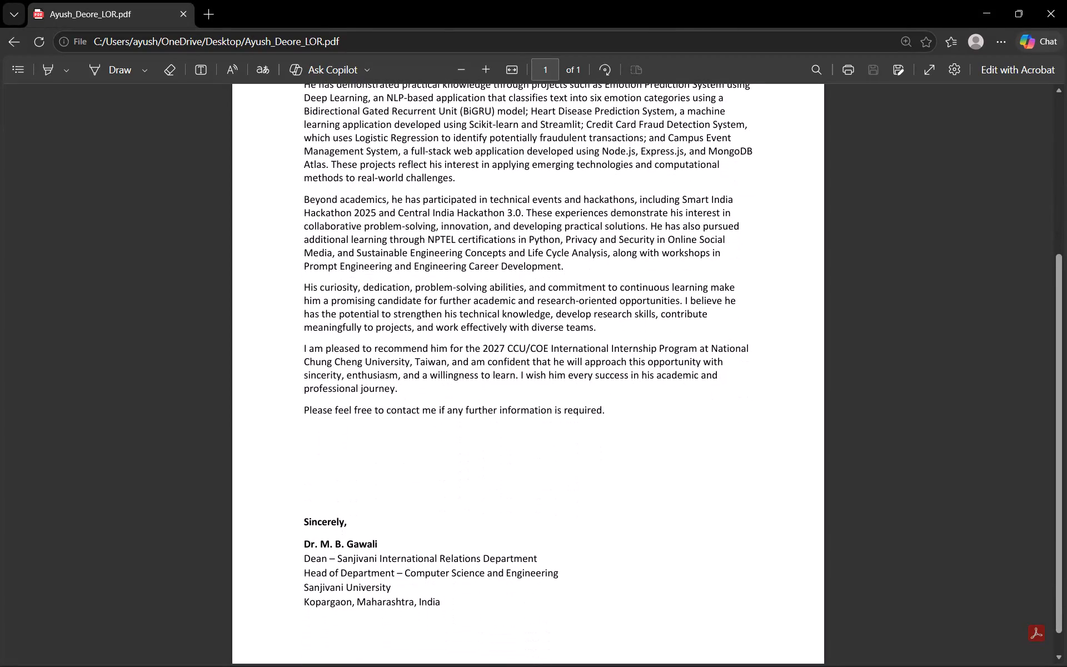
scroll(589, 344, "up", 5)
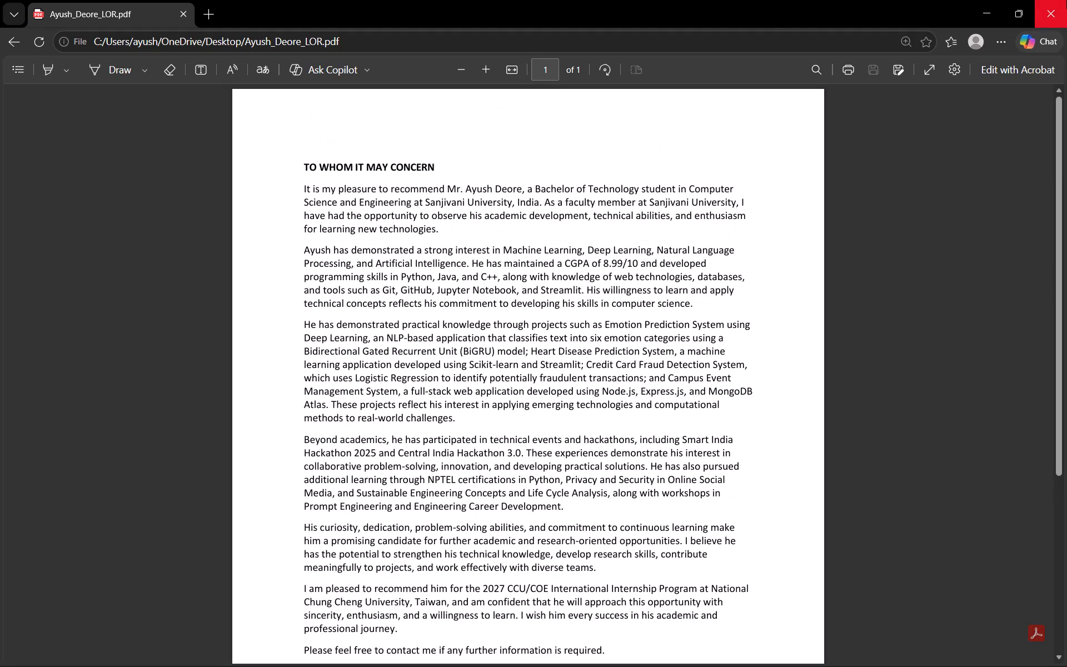
left_click(1066, 0)
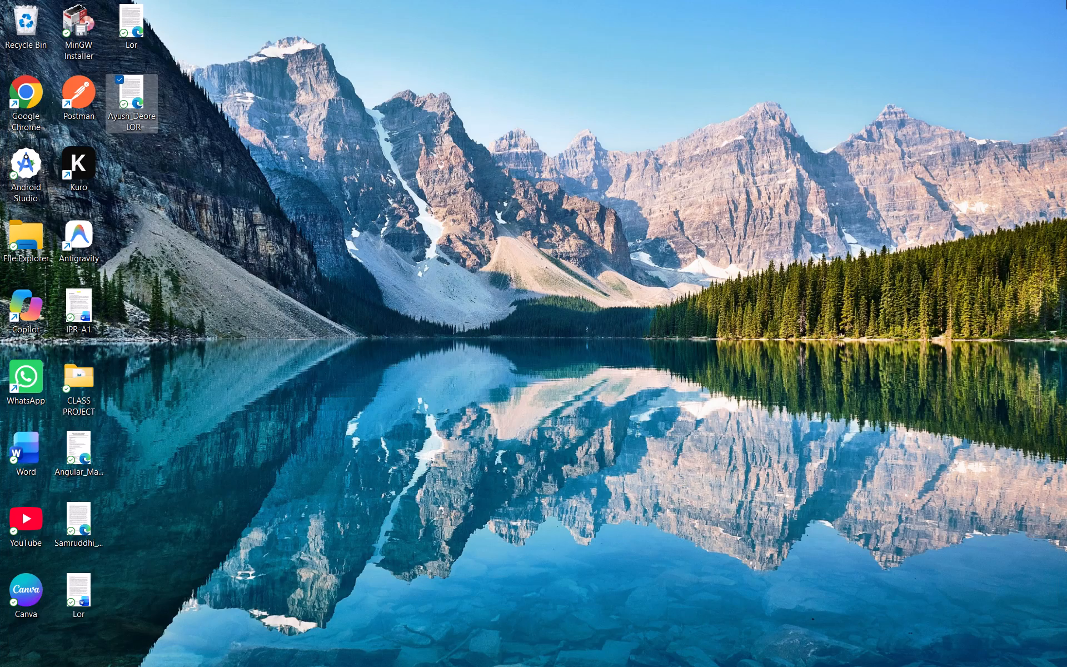
left_click(958, 105)
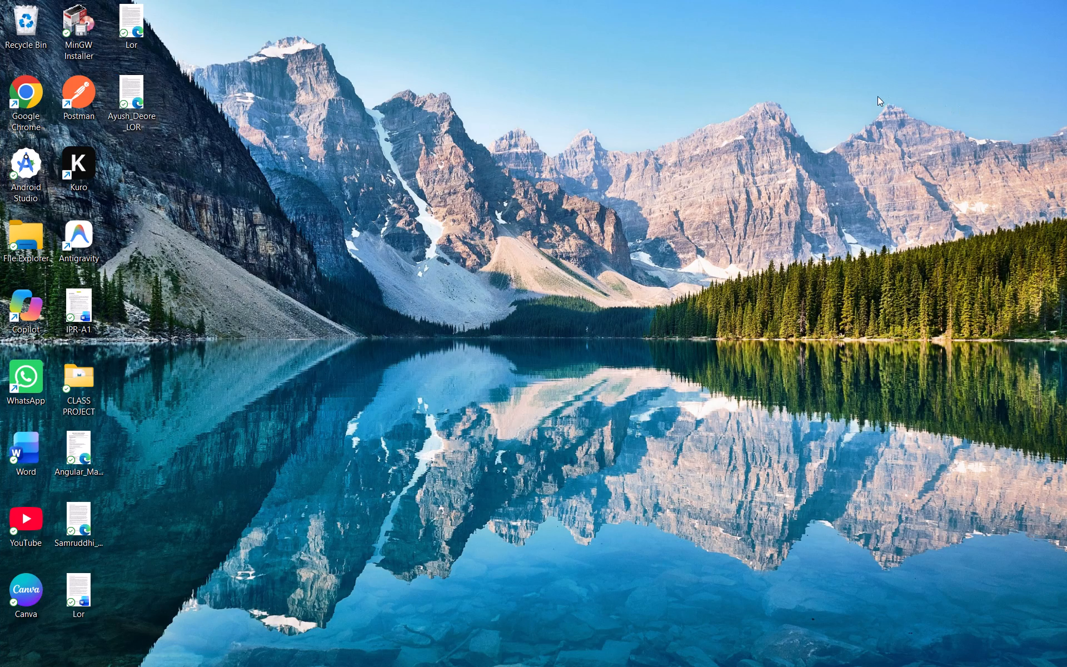
Delete the superseded Lor PDF from the Desktop.
left_click(138, 34)
key("Delete")
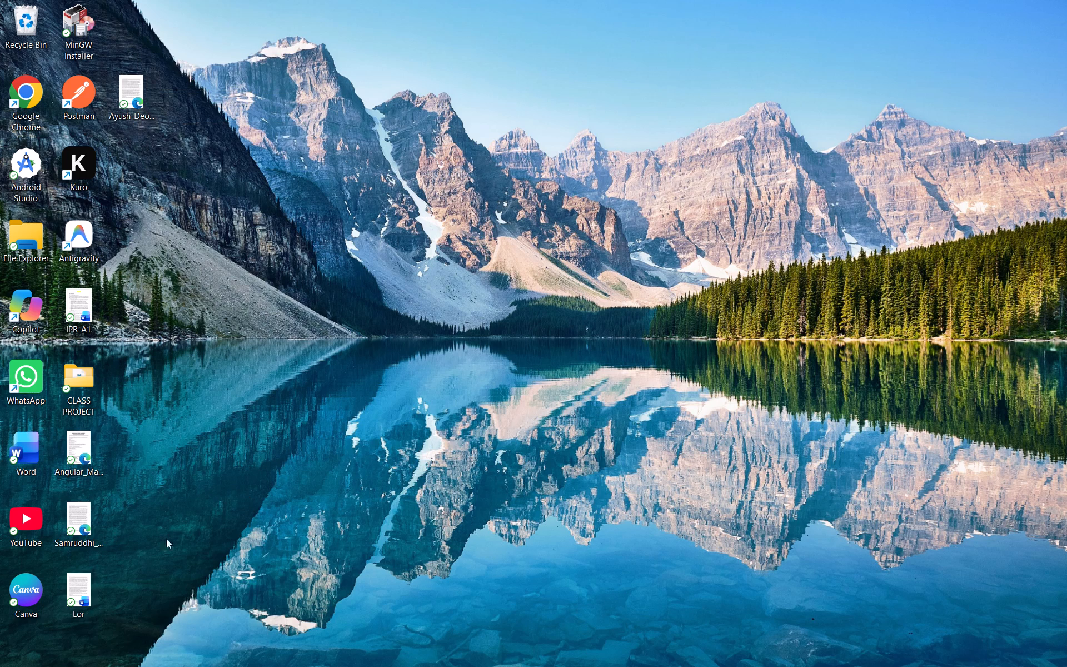
Open the Lor Word document from the Desktop to check its letter text.
double_click(87, 592)
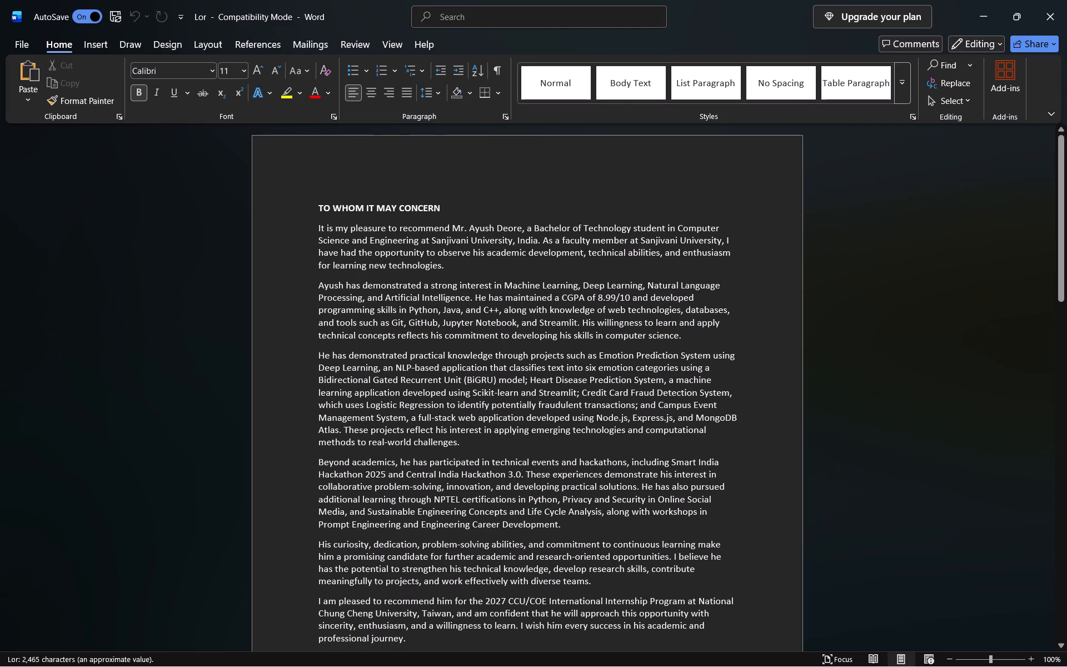
Close the Lor Word document and return to the Desktop.
left_click(1064, 0)
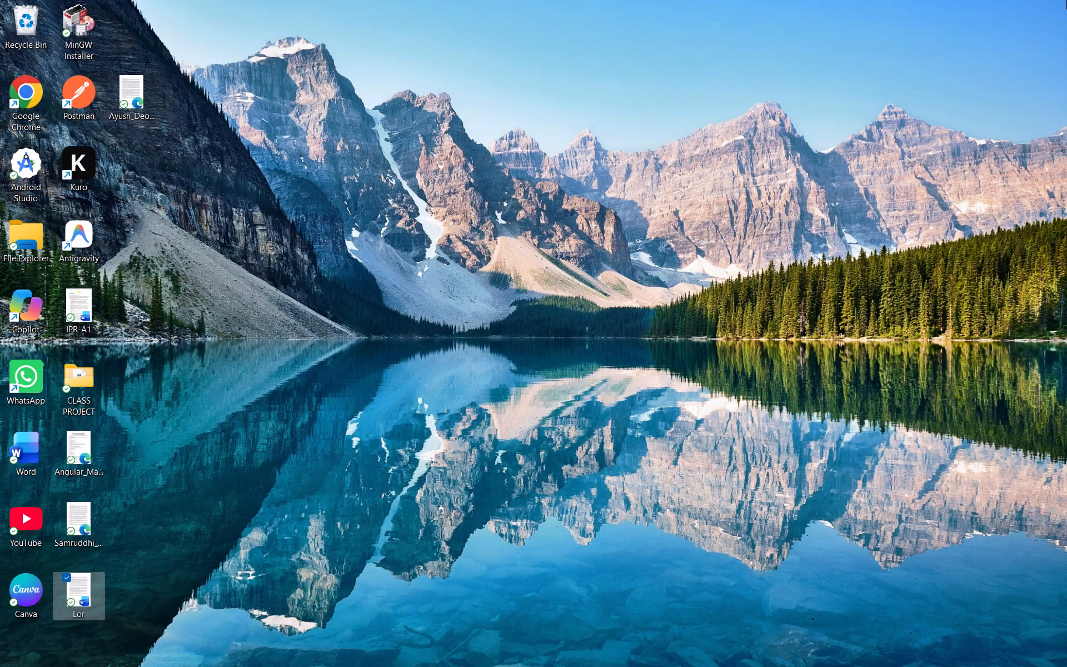
Delete the other student's recommendation letter PDF from the Desktop.
left_click(492, 326)
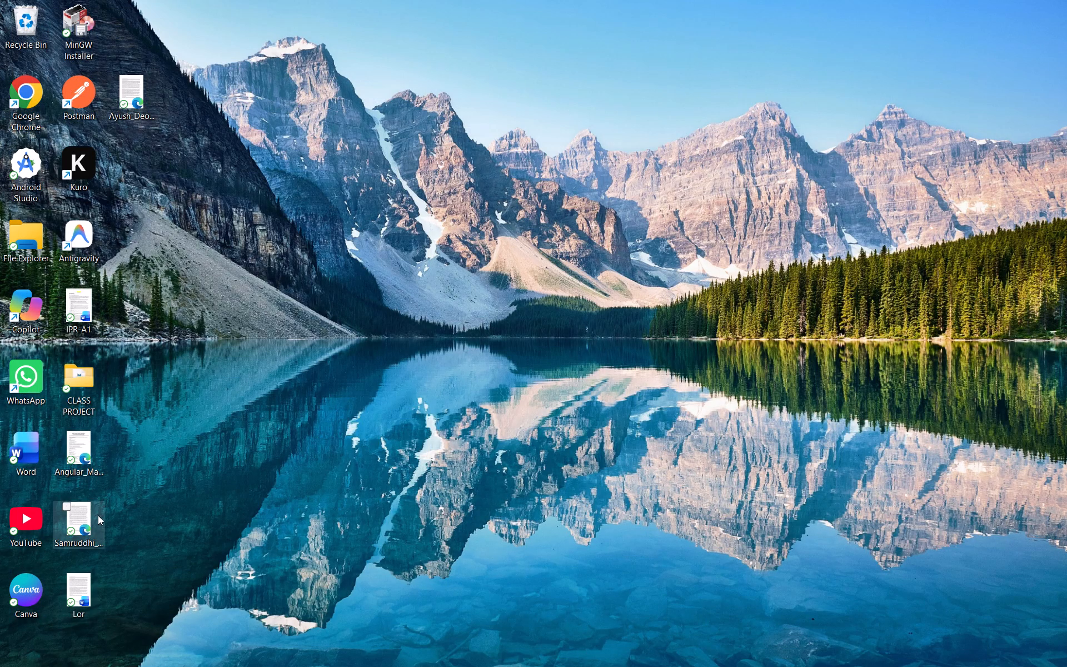
left_click(98, 515)
key("Delete")
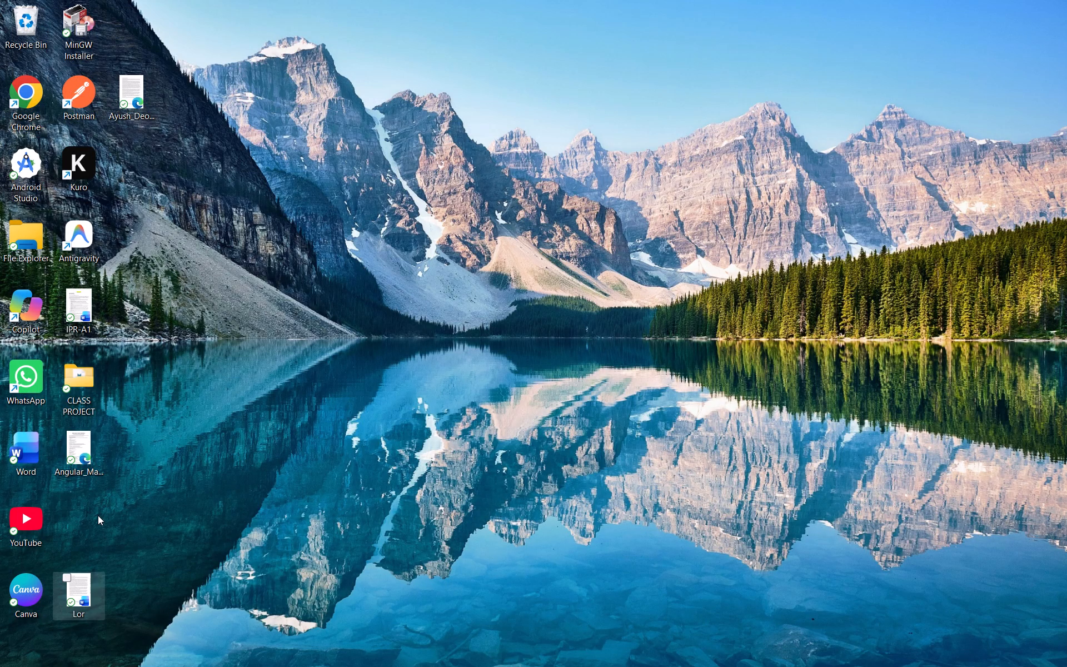
Arrange the Lor document directly below the Angular PDF on the Desktop, with the applicant's LOR PDF beneath it.
left_click_drag(99, 590, 95, 516)
left_click_drag(140, 104, 109, 483)
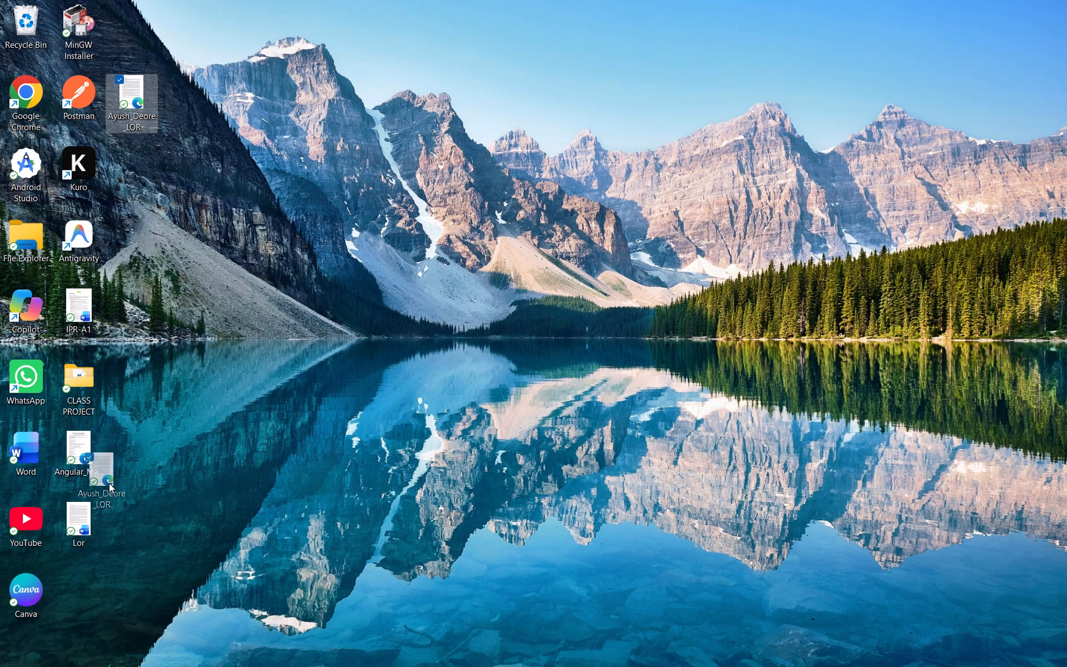
left_click_drag(109, 483, 86, 590)
left_click(332, 457)
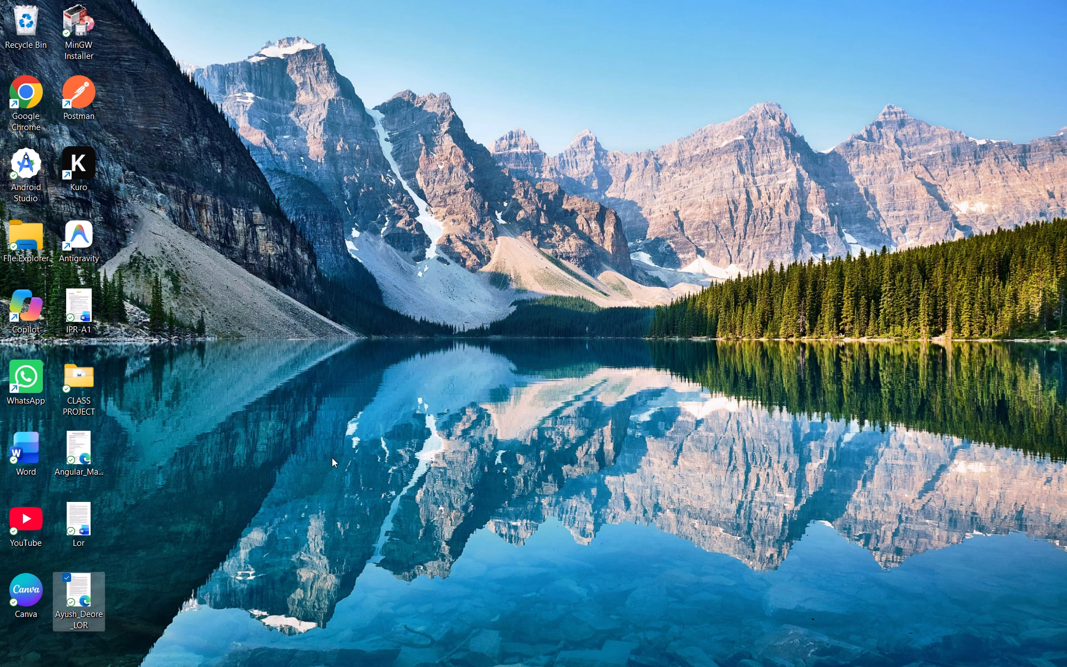
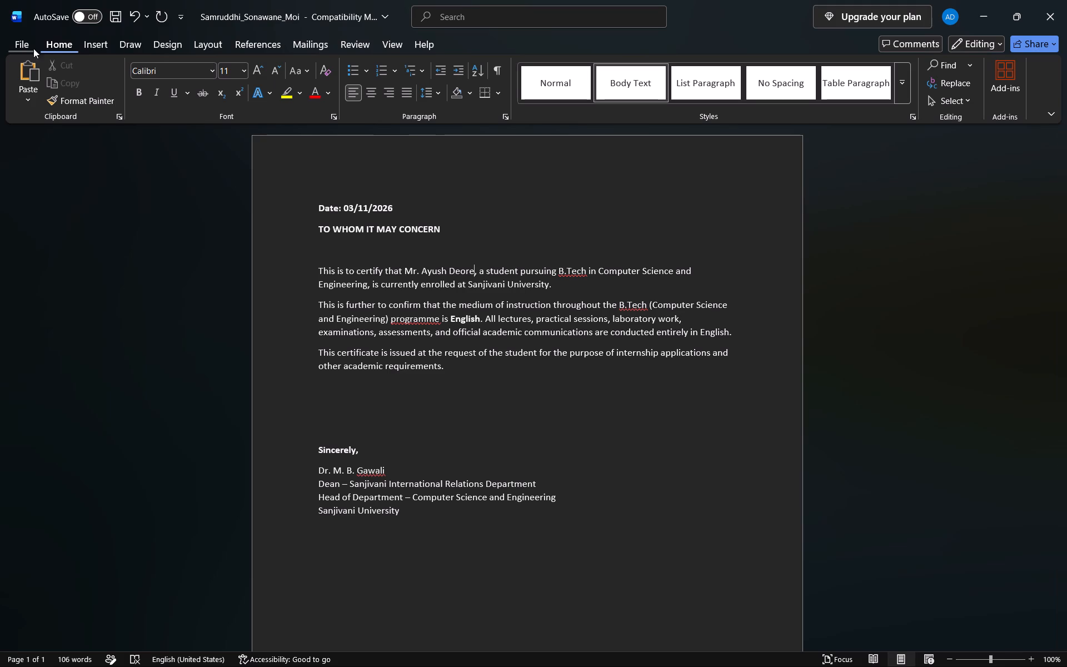
left_click(19, 48)
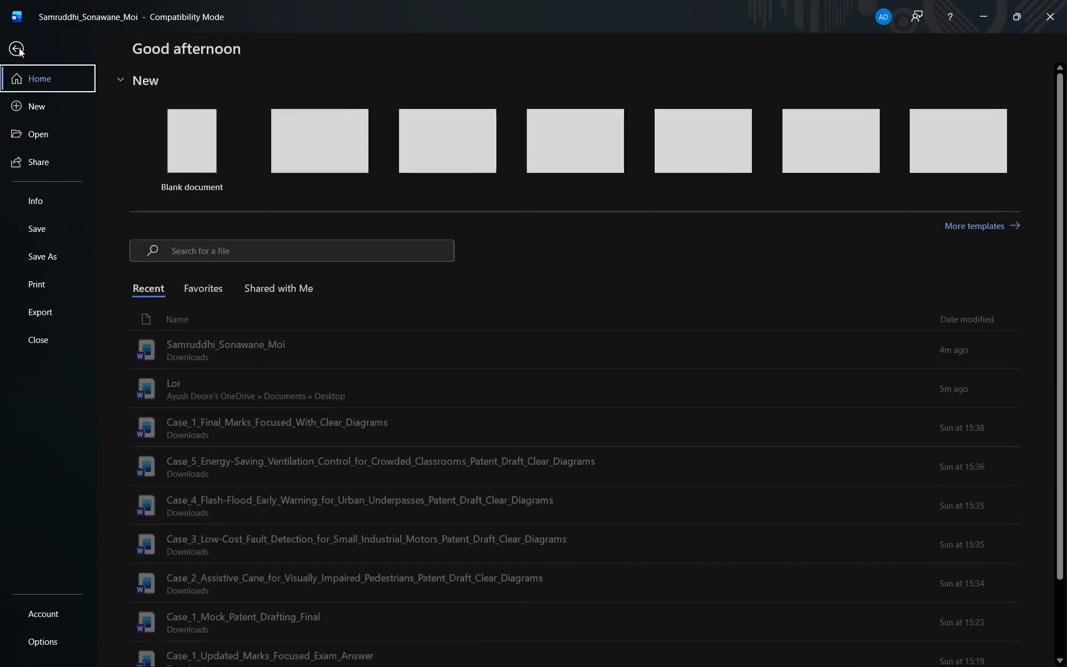
left_click(52, 258)
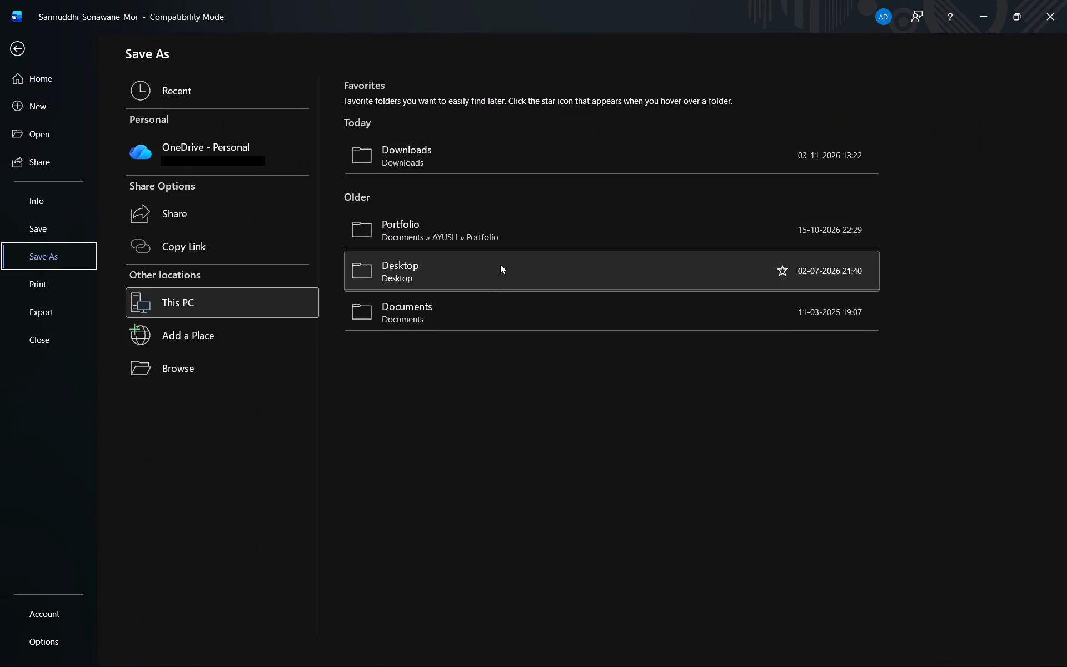
left_click(501, 281)
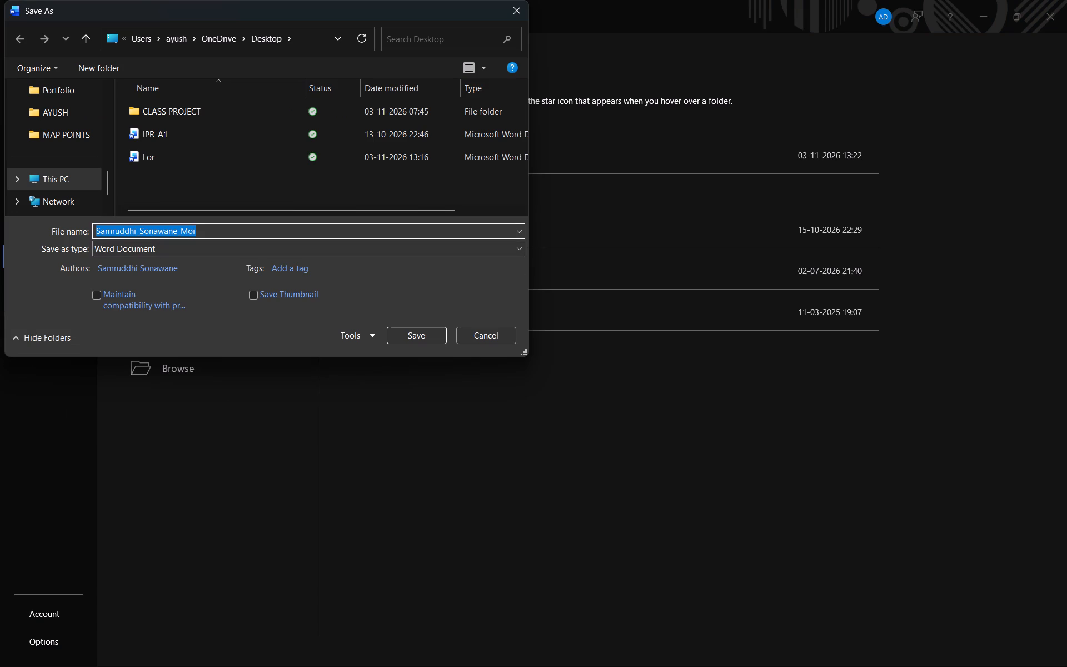
key("BackSpace")
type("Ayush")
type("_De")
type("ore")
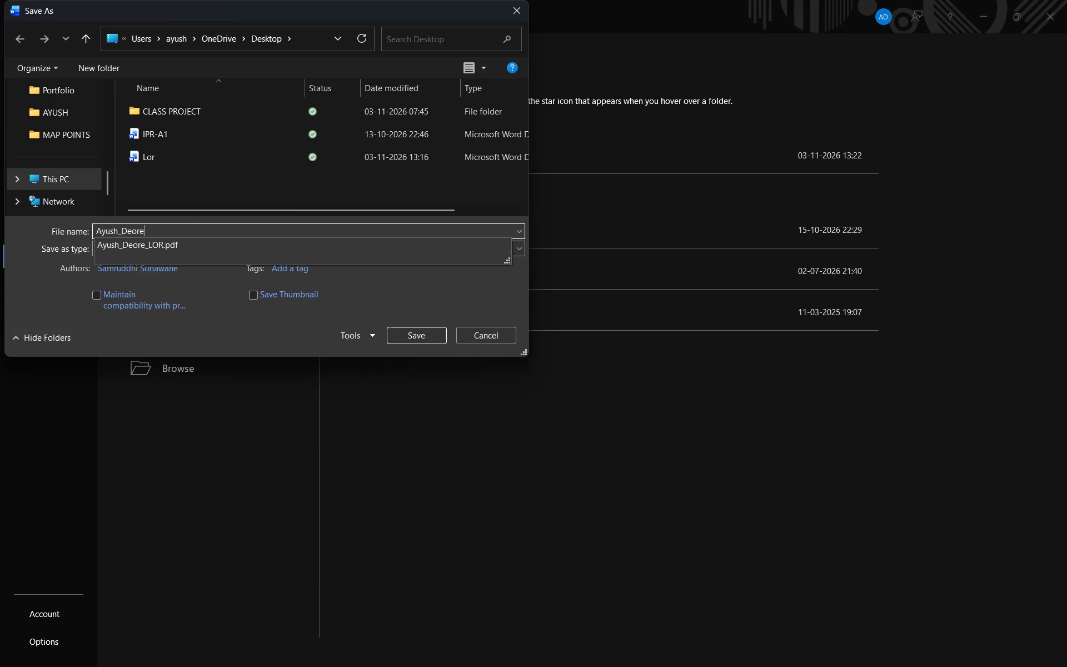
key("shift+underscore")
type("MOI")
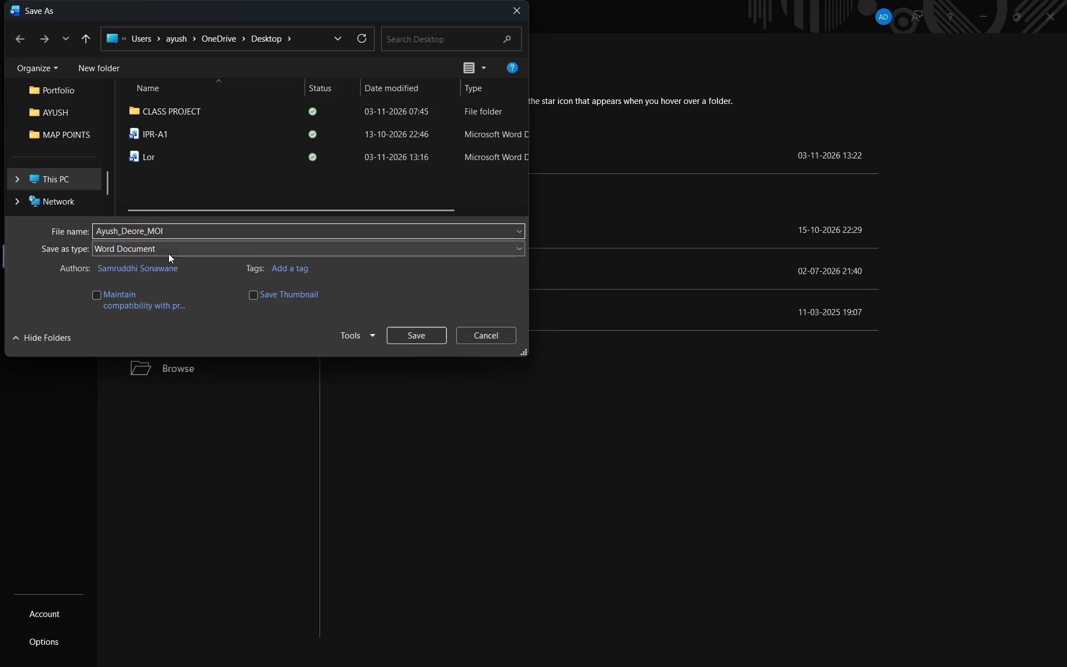
left_click(168, 248)
left_click(155, 331)
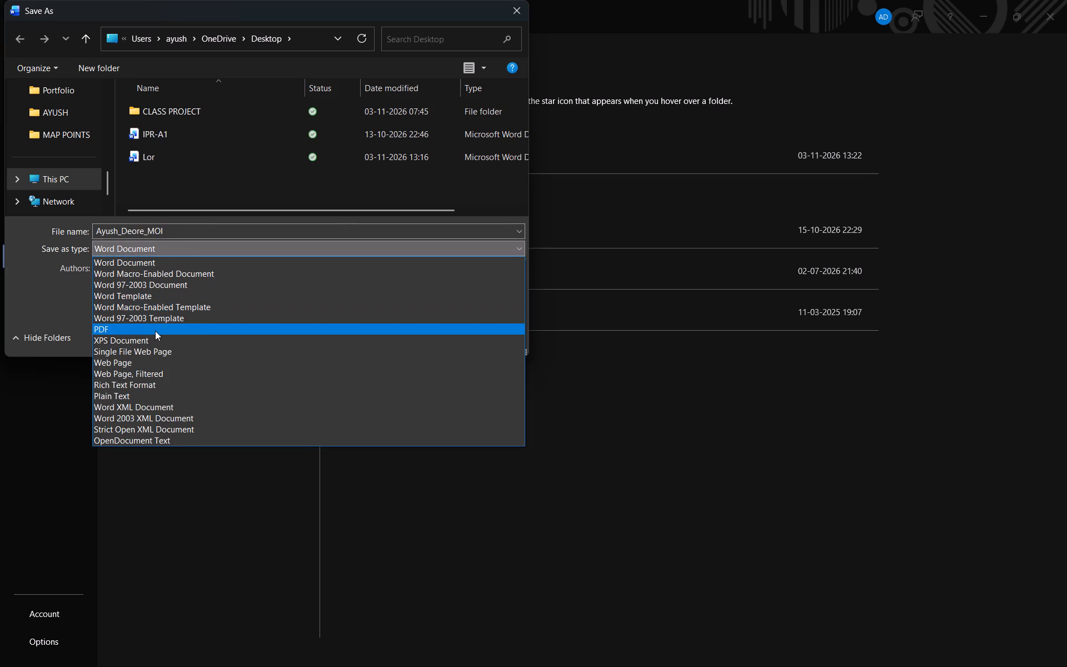
Replace the other student's name in the PDF's author field with the student's first name and save the PDF.
left_click(149, 271)
key("ctrl+a")
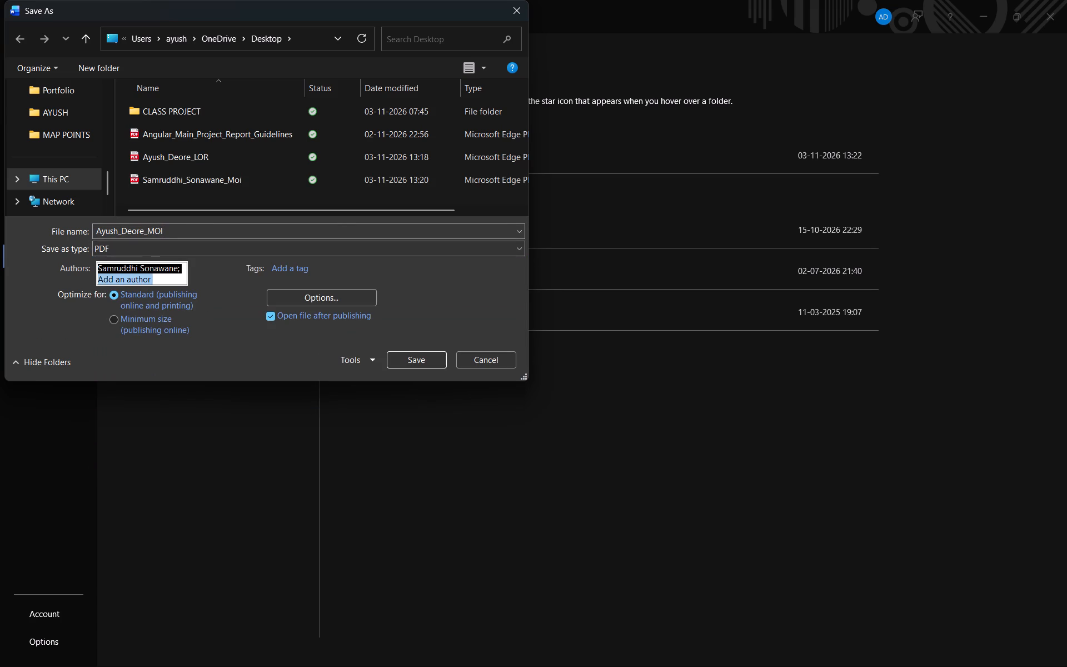
key("BackSpace")
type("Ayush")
left_click(398, 356)
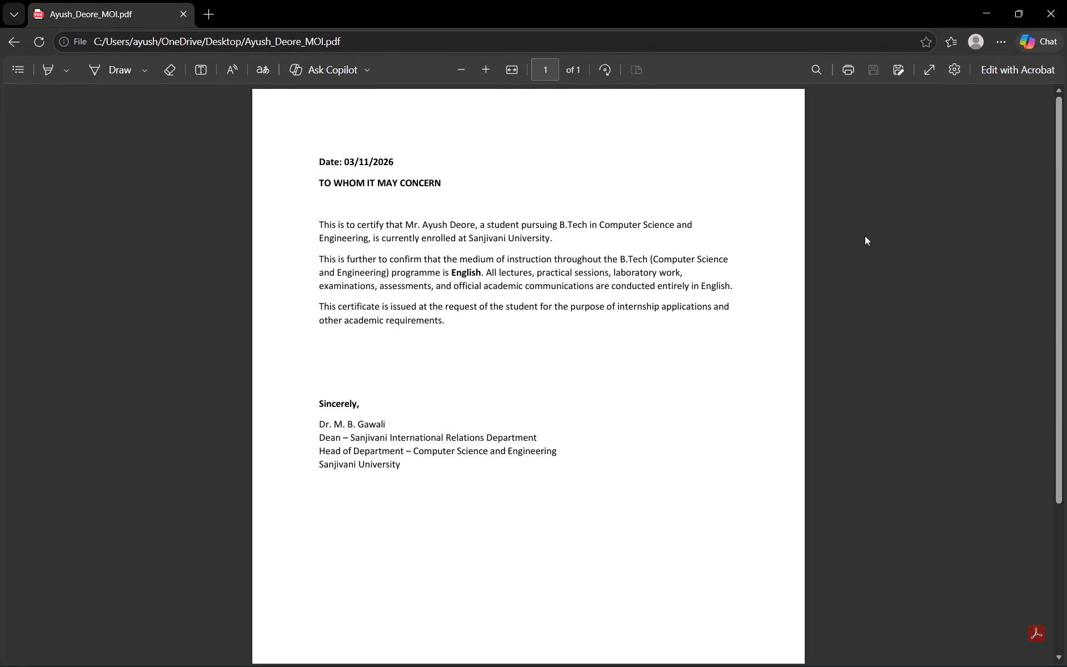
Check and close the exported MOI certificate PDF, and close the source Word document without saving its changes.
scroll(605, 363, "up", 2)
left_click(1066, 0)
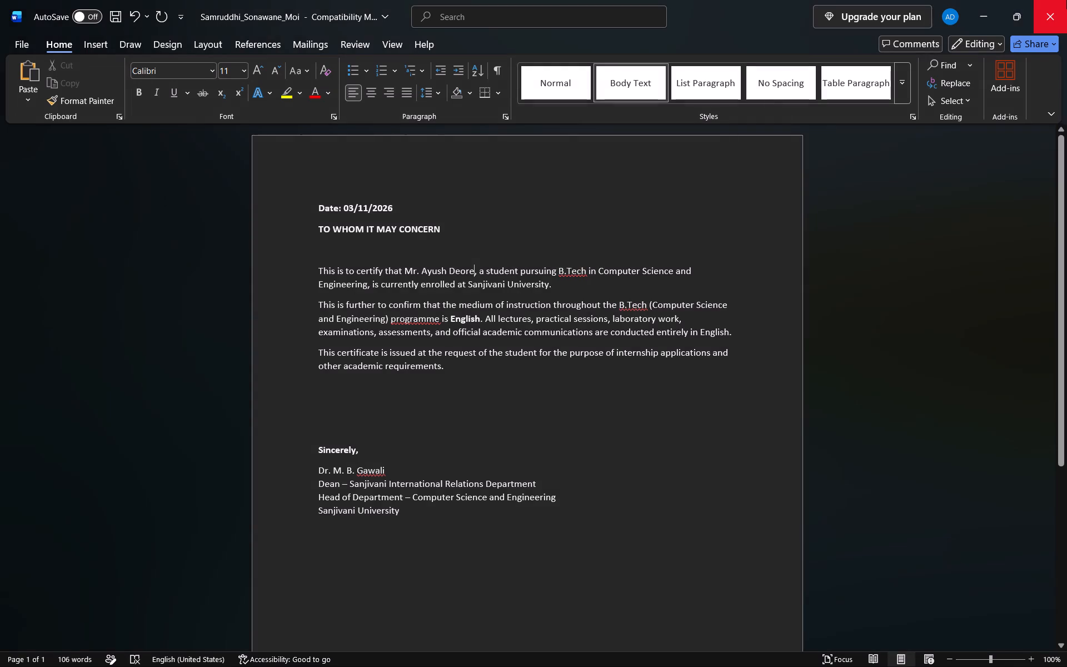
left_click(1066, 0)
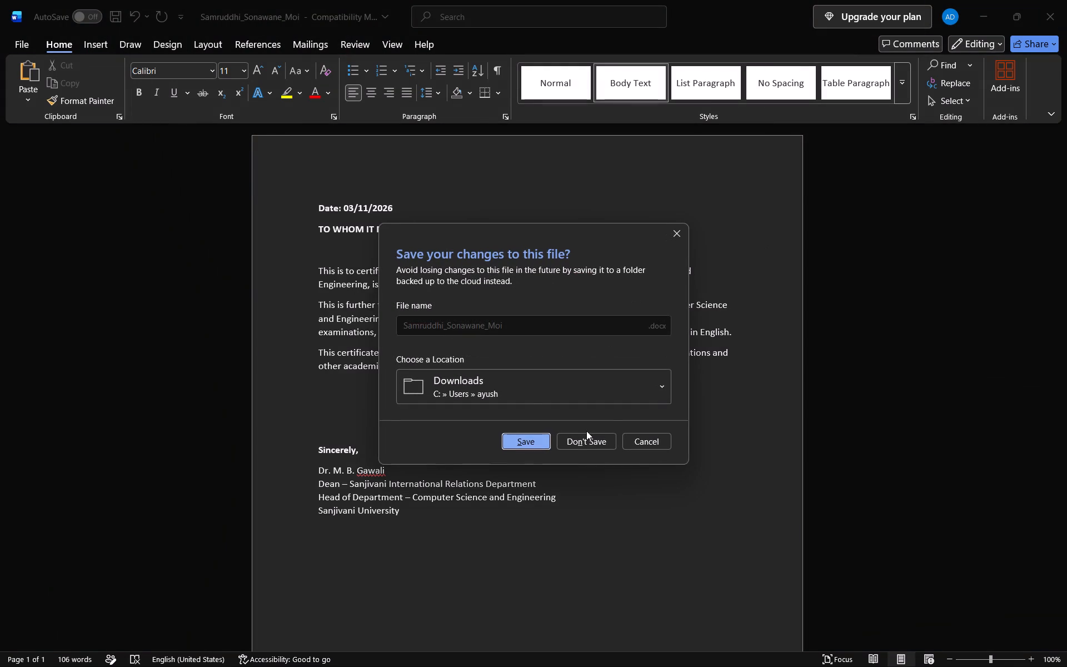
left_click(584, 435)
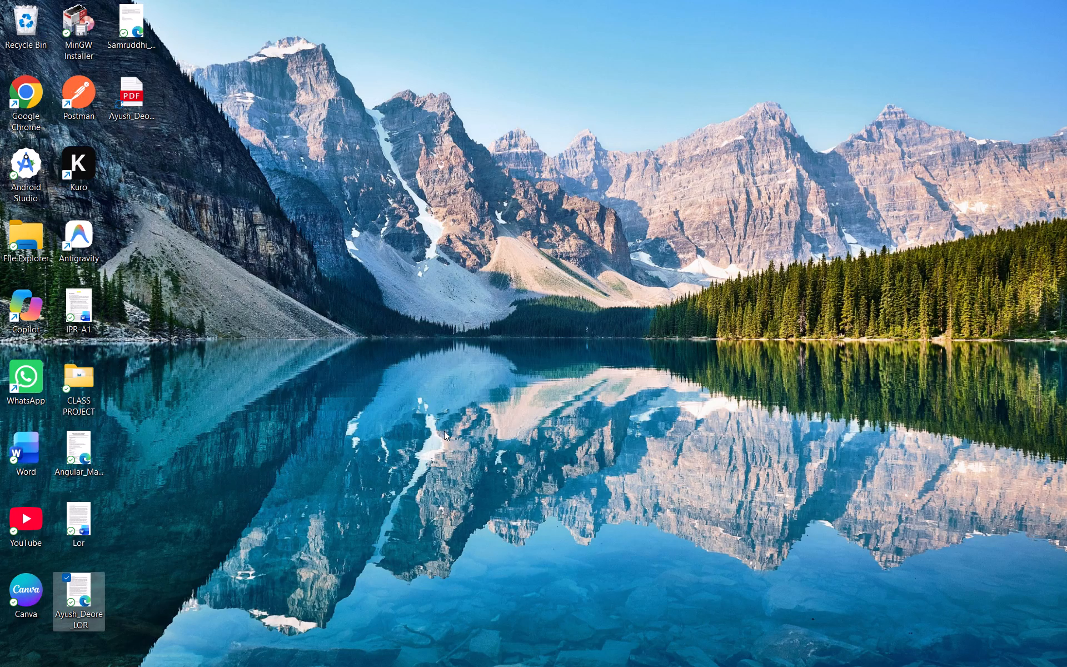
Refresh the Desktop.
left_click(444, 431)
right_click(444, 431)
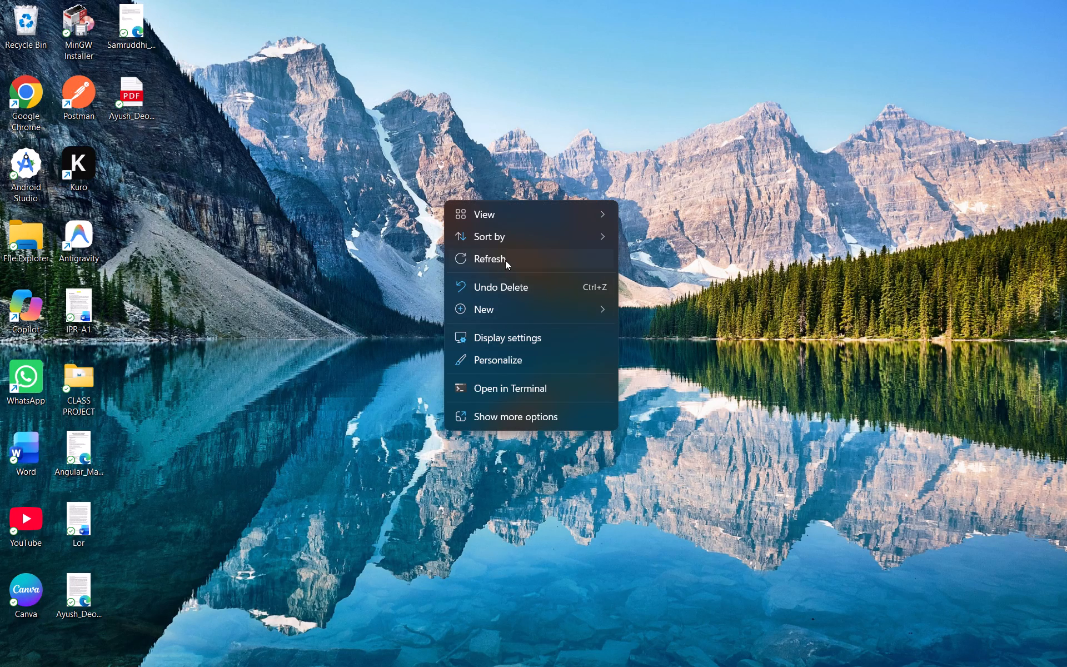
left_click(505, 260)
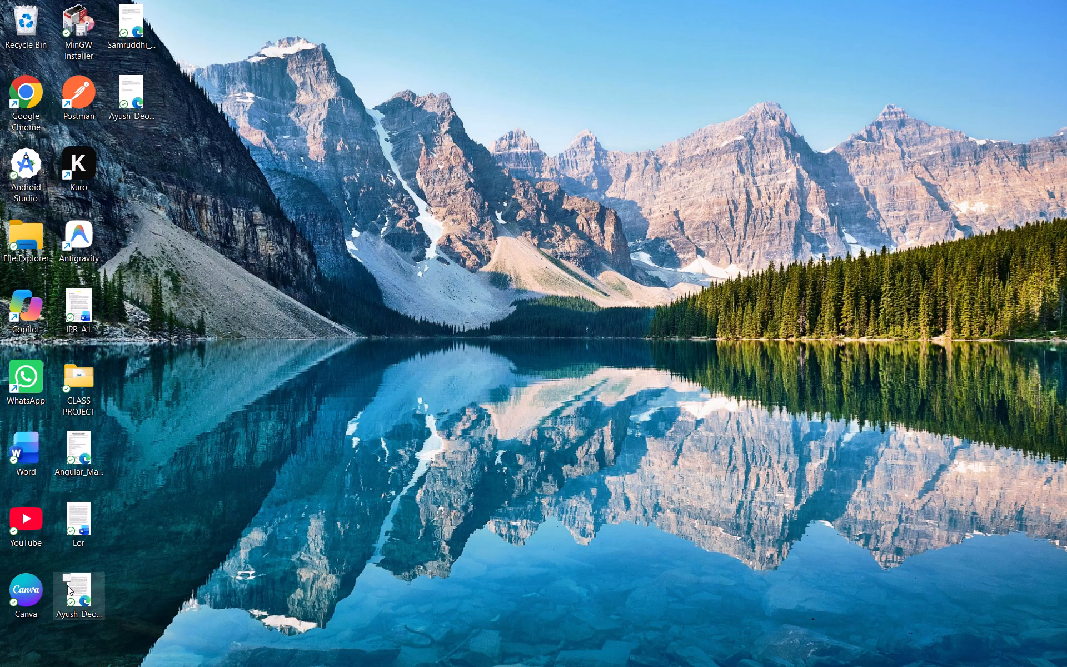
Copy the student's LOR and MOI PDFs from the Desktop into the Portfolio folder inside Documents > AYUSH.
left_click(64, 576)
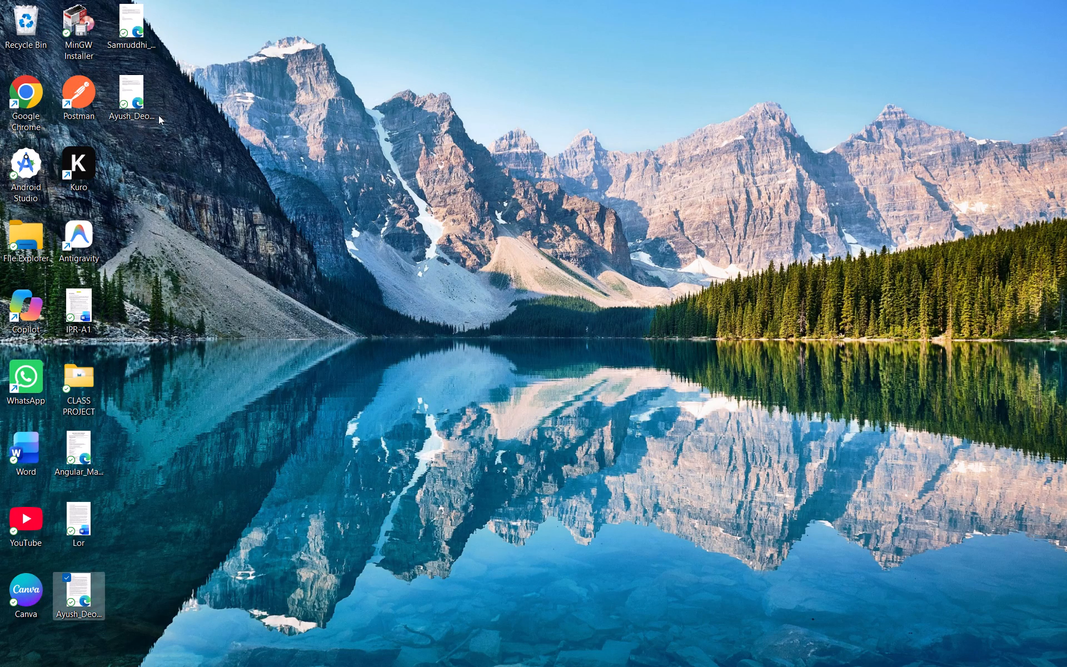
left_click(119, 77)
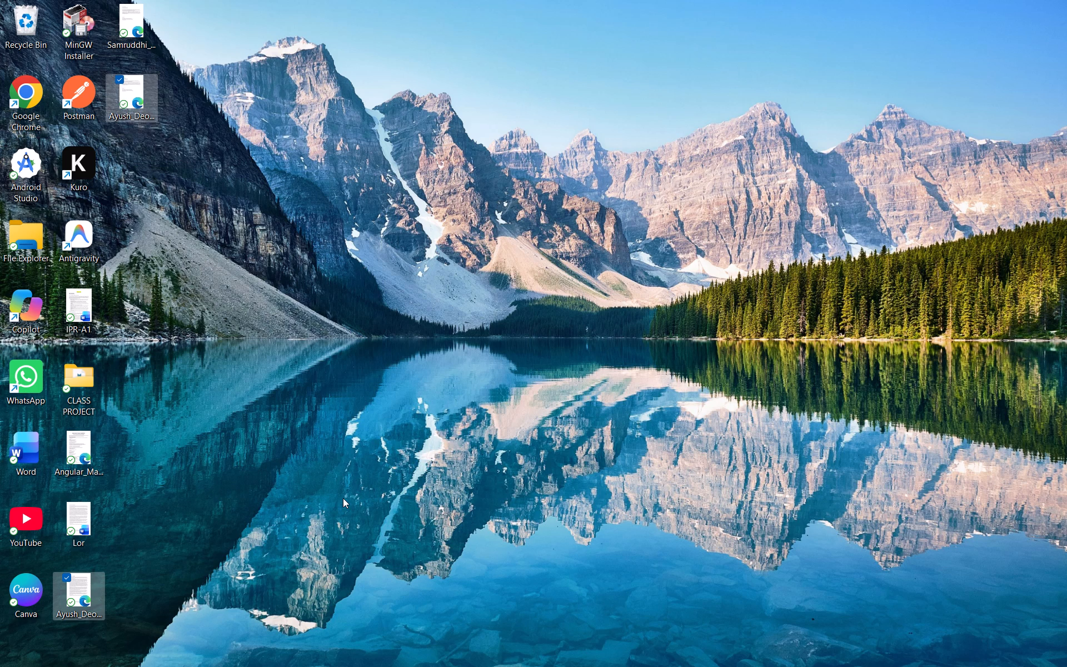
key("ctrl+c")
double_click(21, 249)
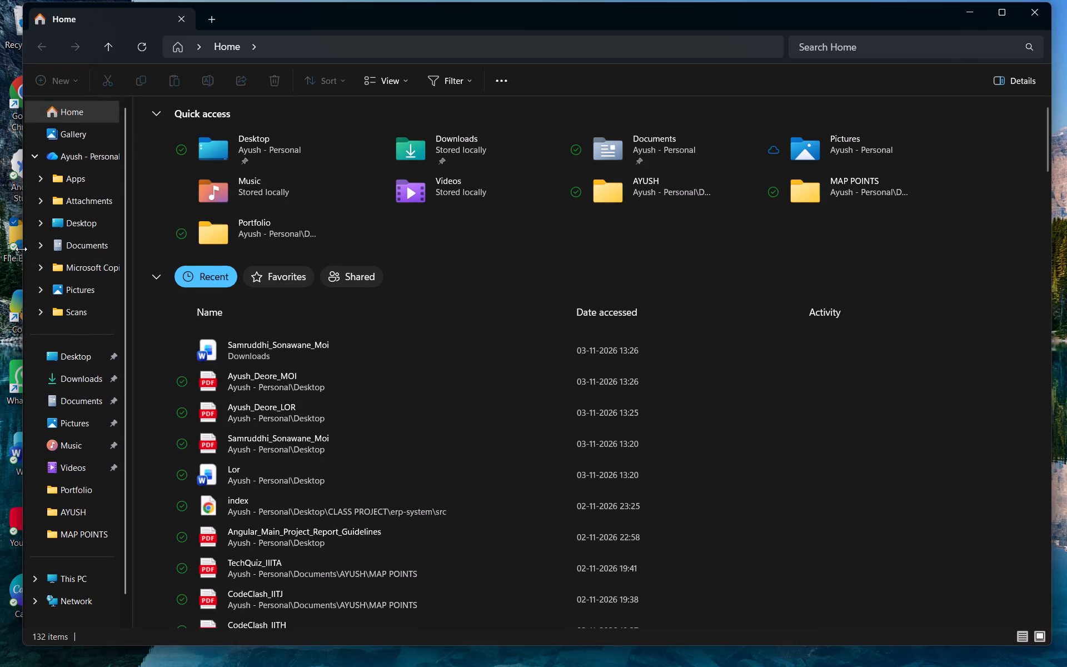
left_click(1012, 5)
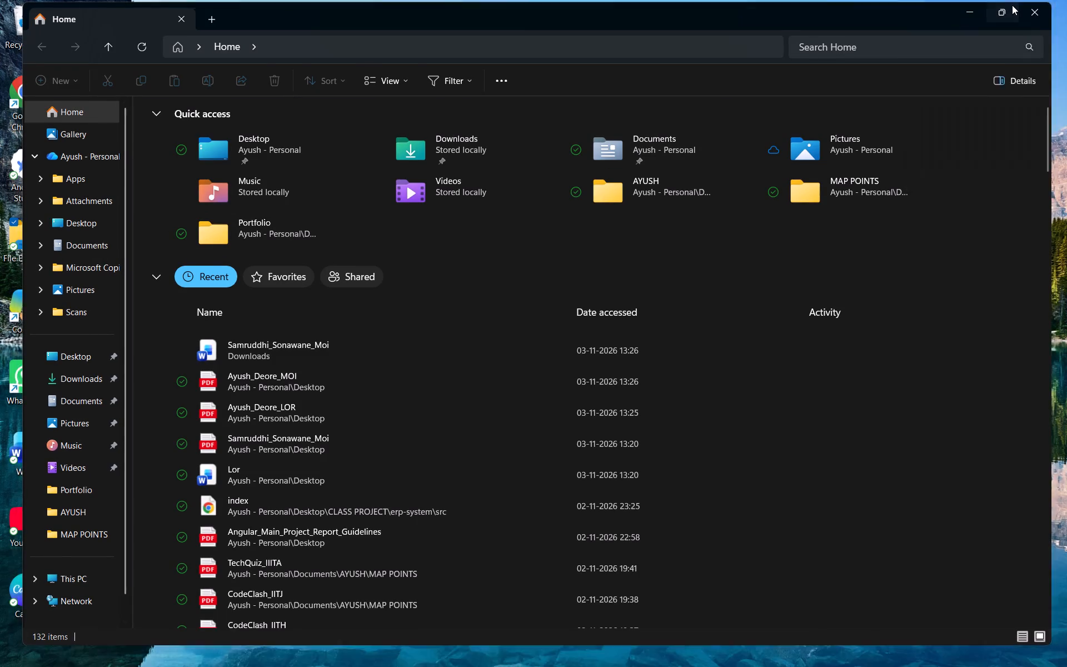
double_click(637, 195)
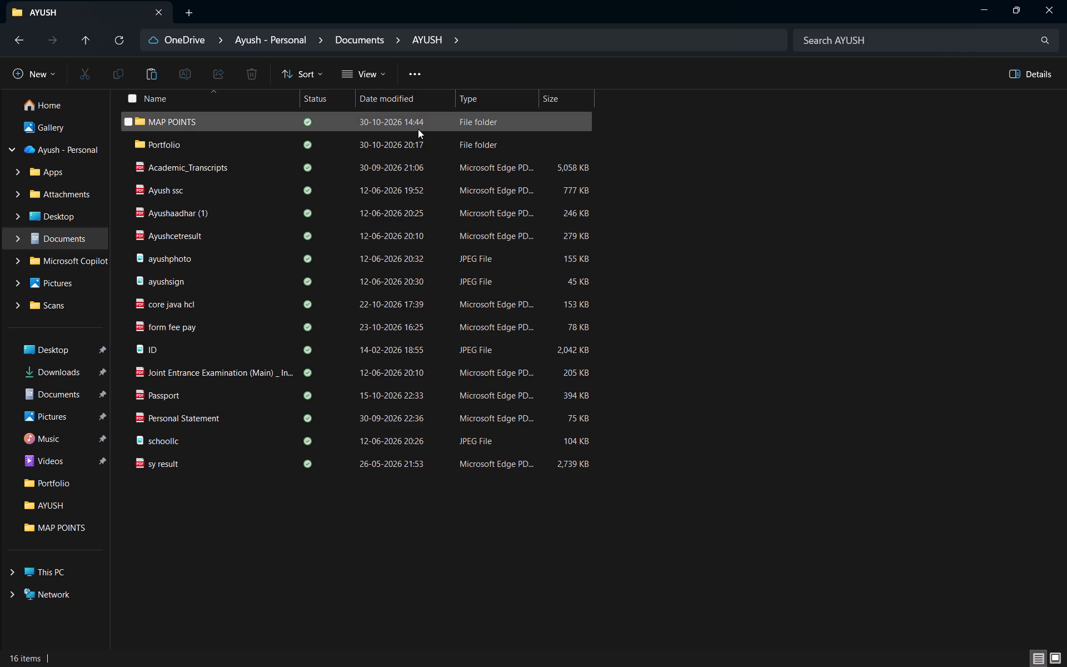
double_click(418, 140)
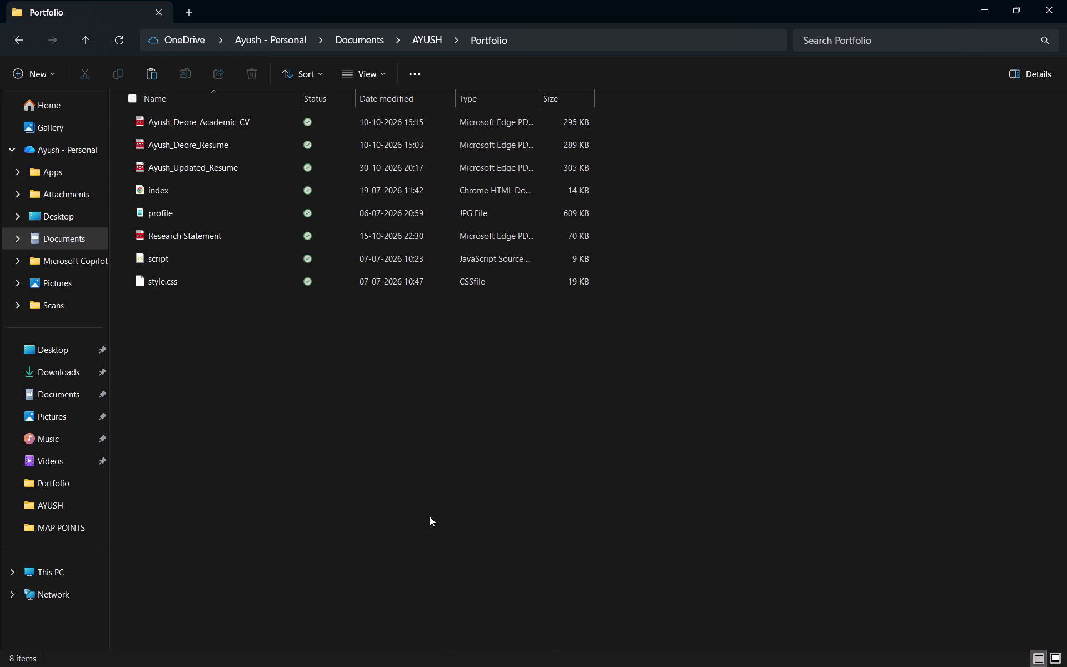
key("ctrl+v")
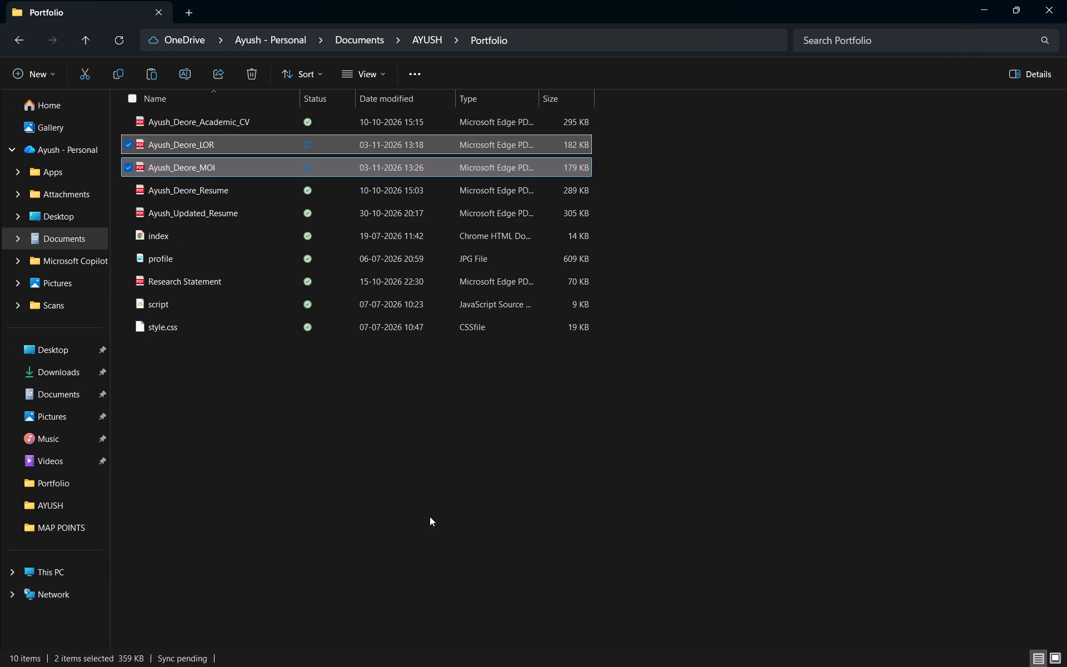
left_click(430, 516)
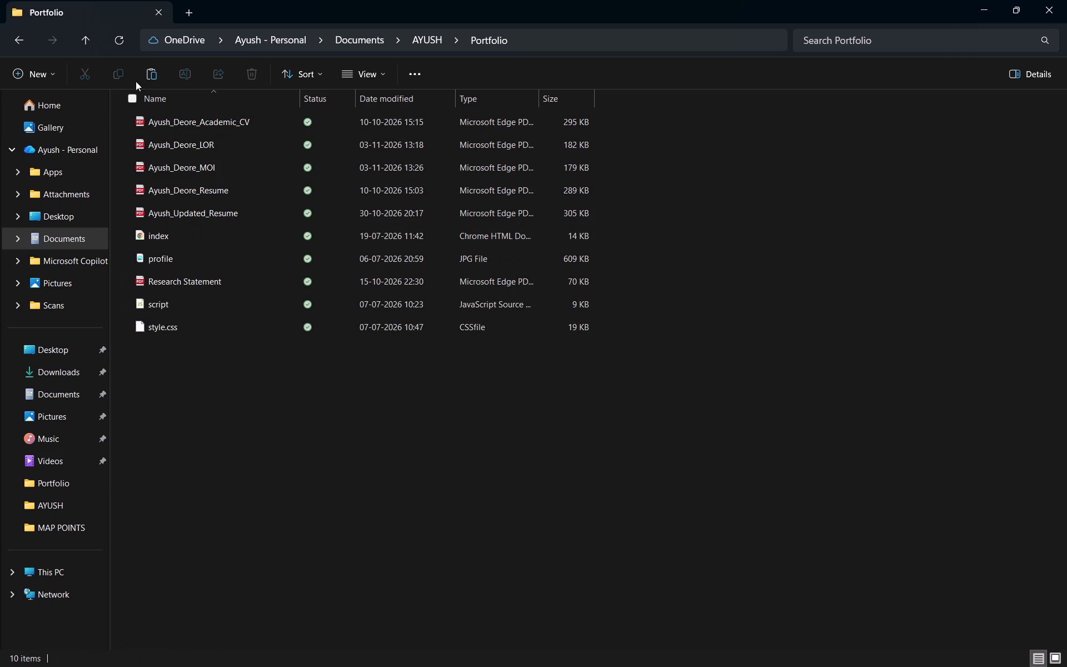
Reopen the Portfolio folder and open the copied LOR PDF to check it.
left_click(25, 43)
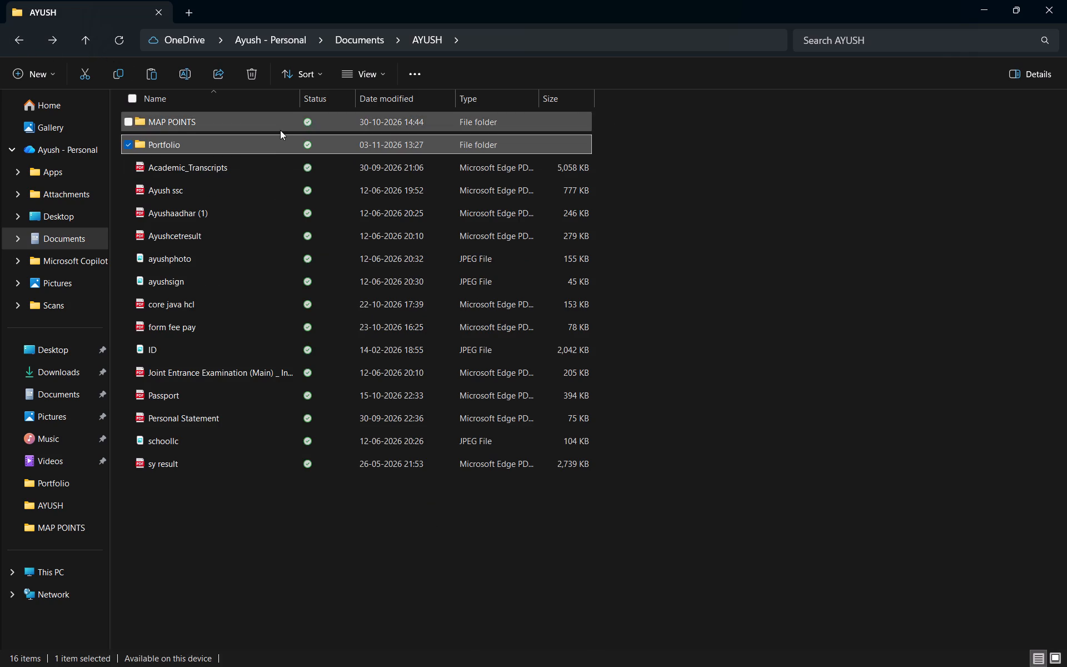
double_click(276, 145)
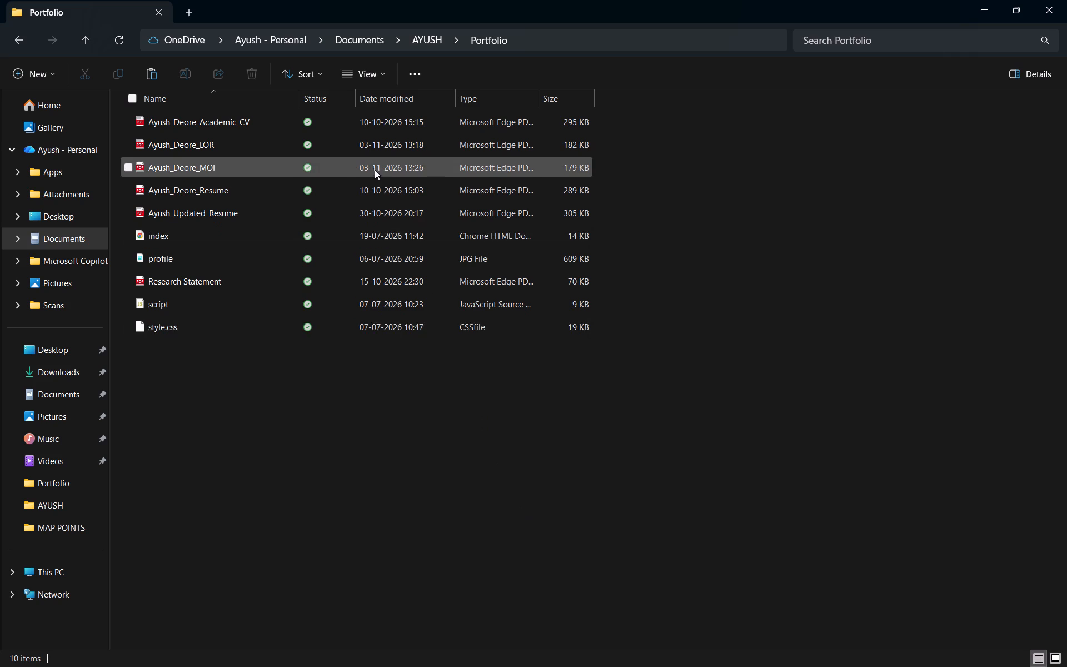
double_click(366, 150)
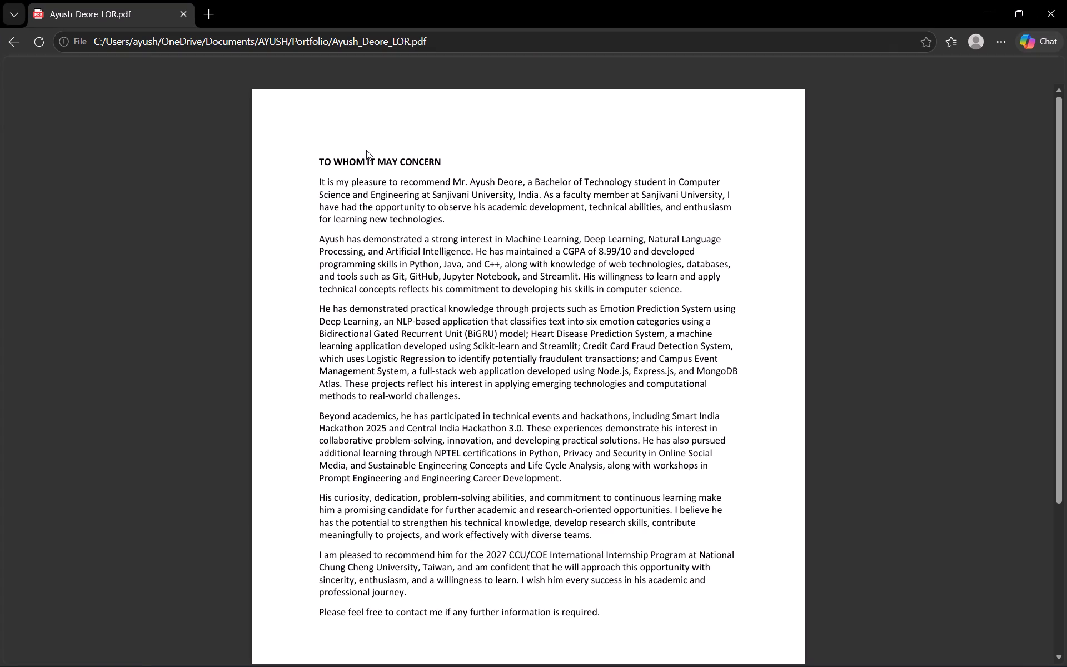
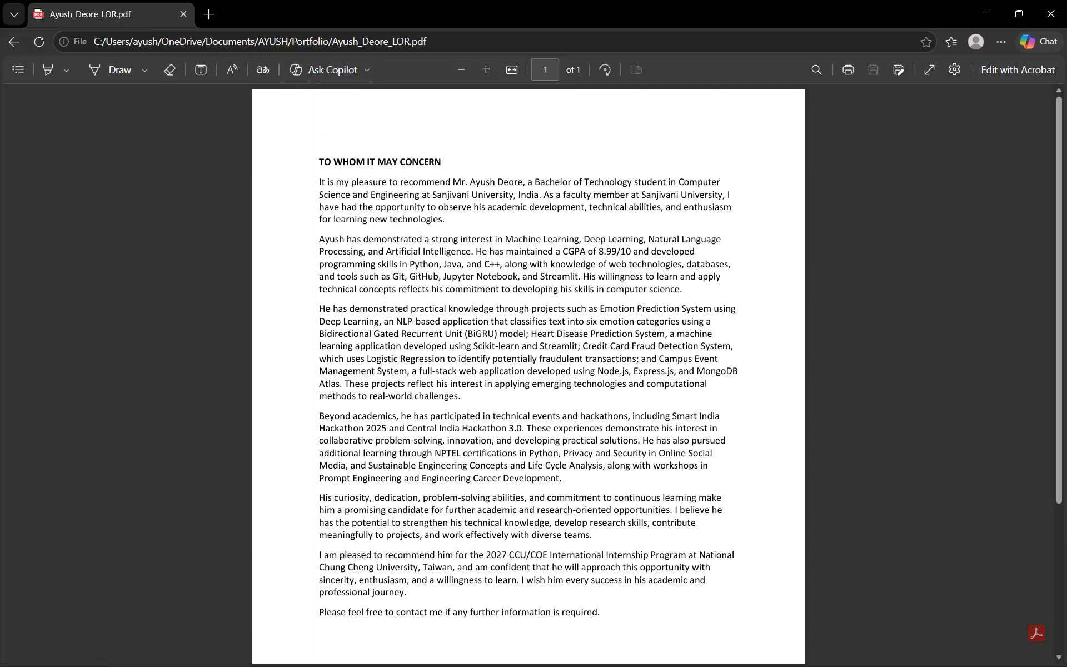
Proofread the copied recommendation letter PDF from the opening paragraph through the project descriptions to the signature block.
left_click_drag(401, 271, 412, 290)
left_click_drag(462, 343, 475, 346)
left_click_drag(475, 346, 546, 330)
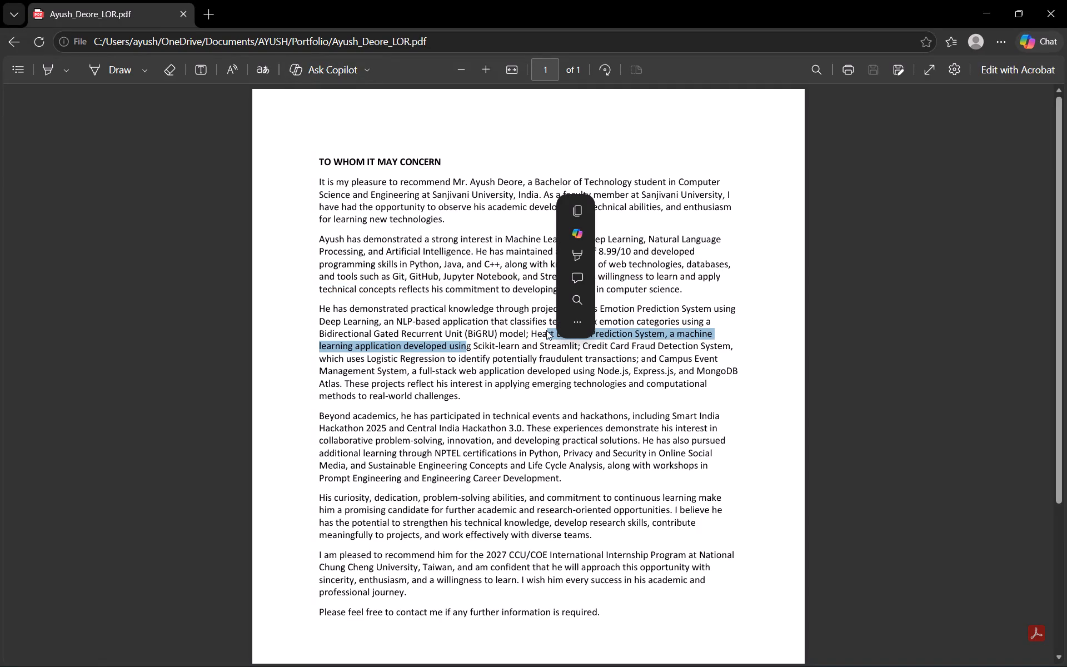
left_click(465, 271)
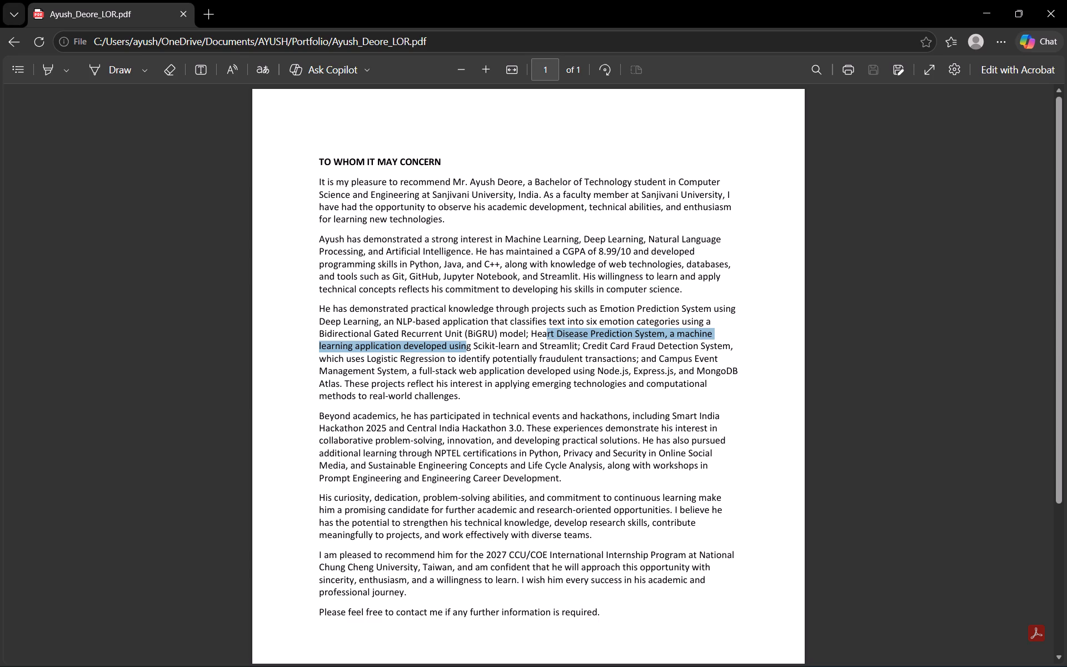
left_click_drag(482, 345, 565, 346)
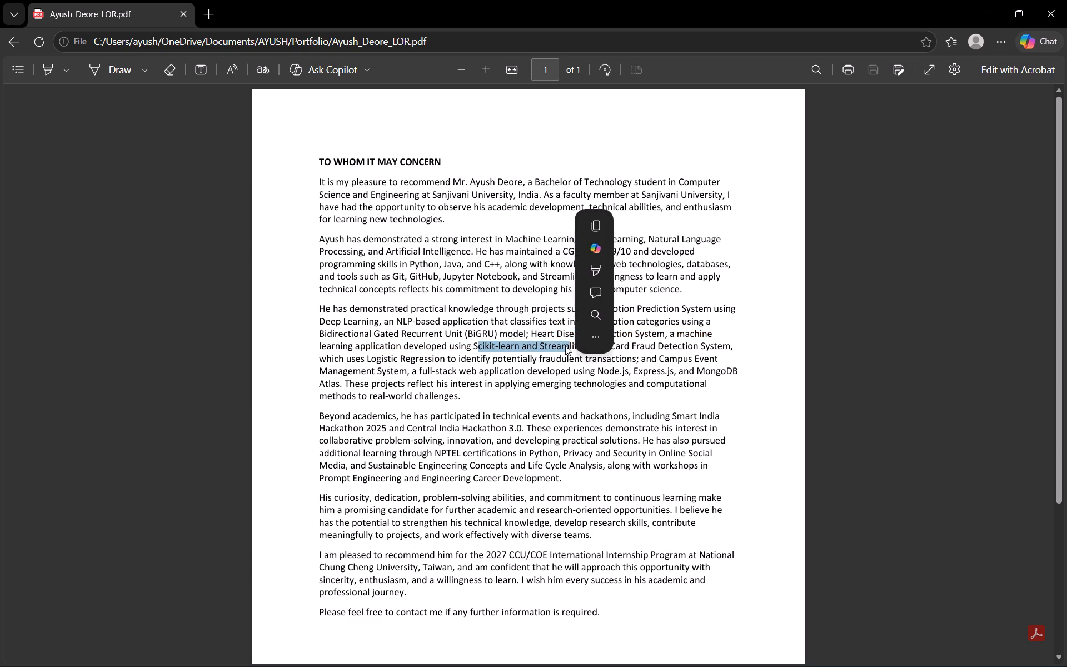
left_click_drag(503, 328, 330, 337)
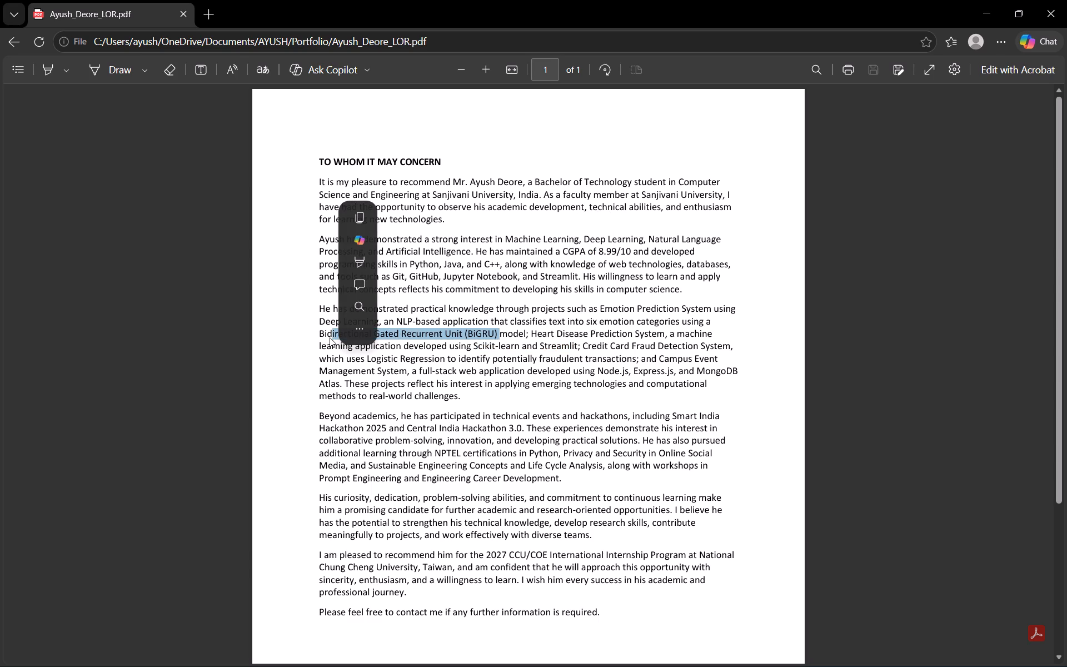
left_click(583, 520)
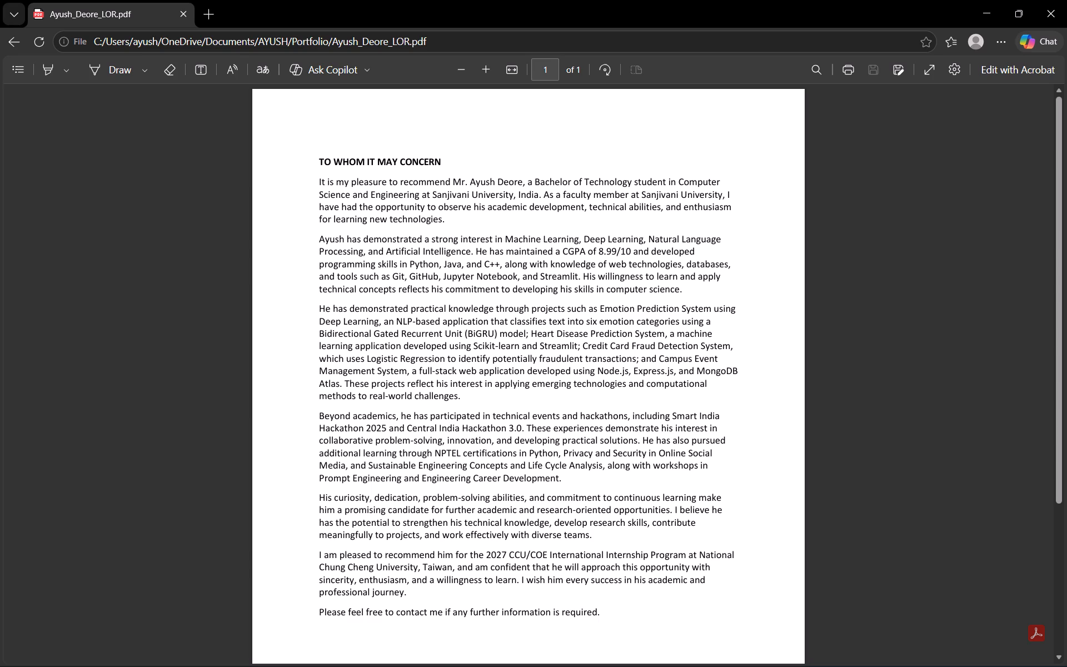
scroll(583, 520, "down", 2)
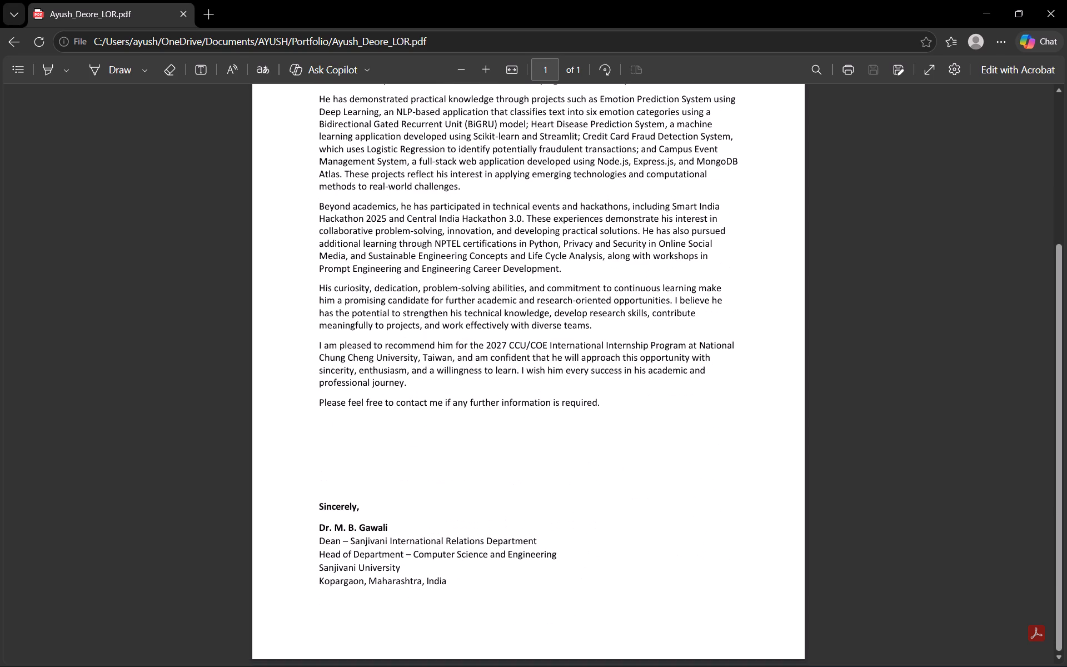
scroll(583, 520, "up", 4)
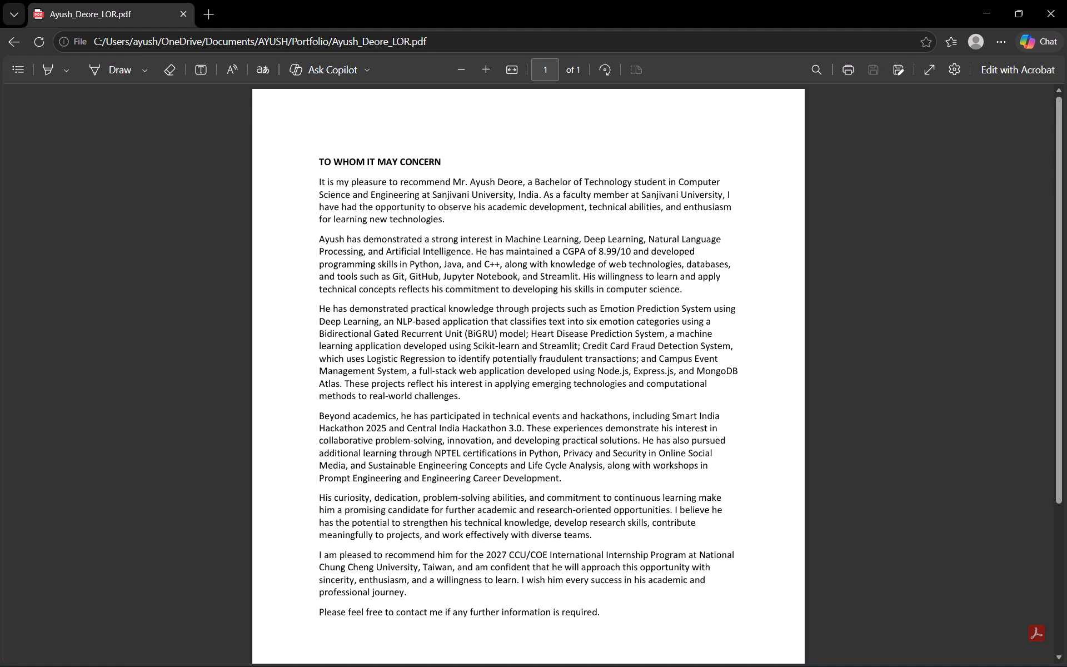
scroll(583, 520, "down", 3)
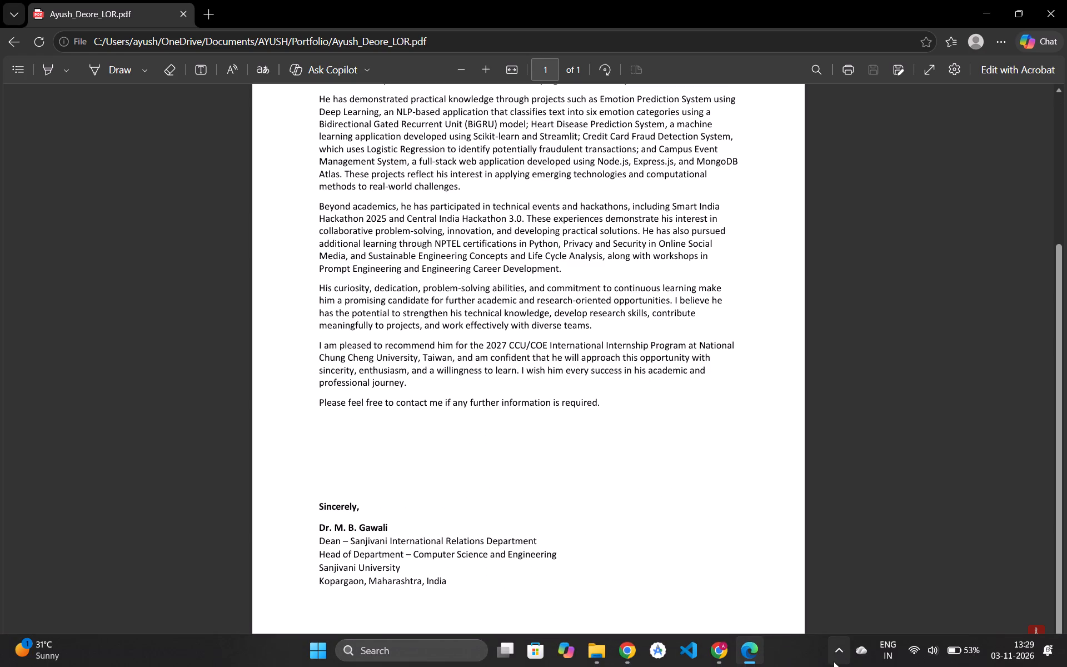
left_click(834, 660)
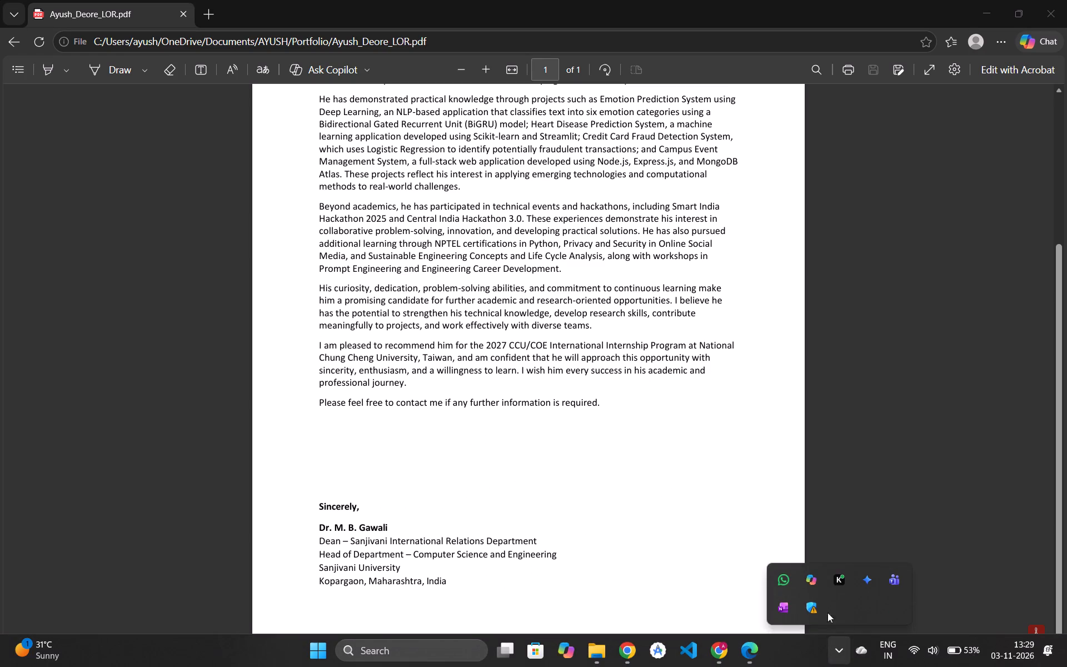
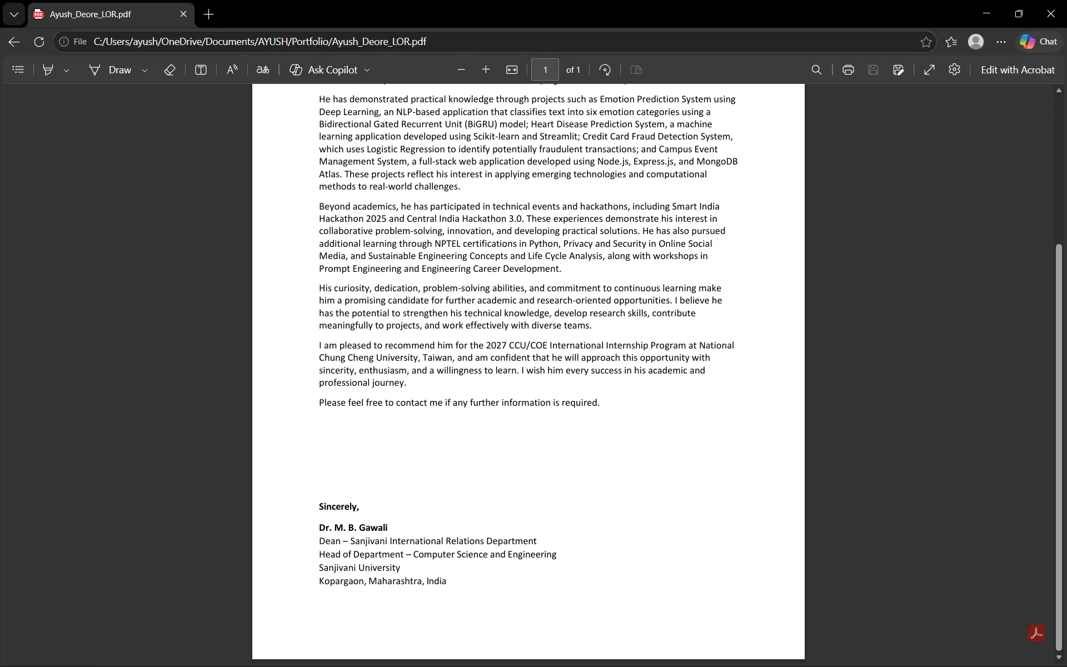
Recheck the recommendation letter's paragraph on hackathons, NPTEL certifications and workshops, and close the PDF.
left_click_drag(562, 271, 458, 254)
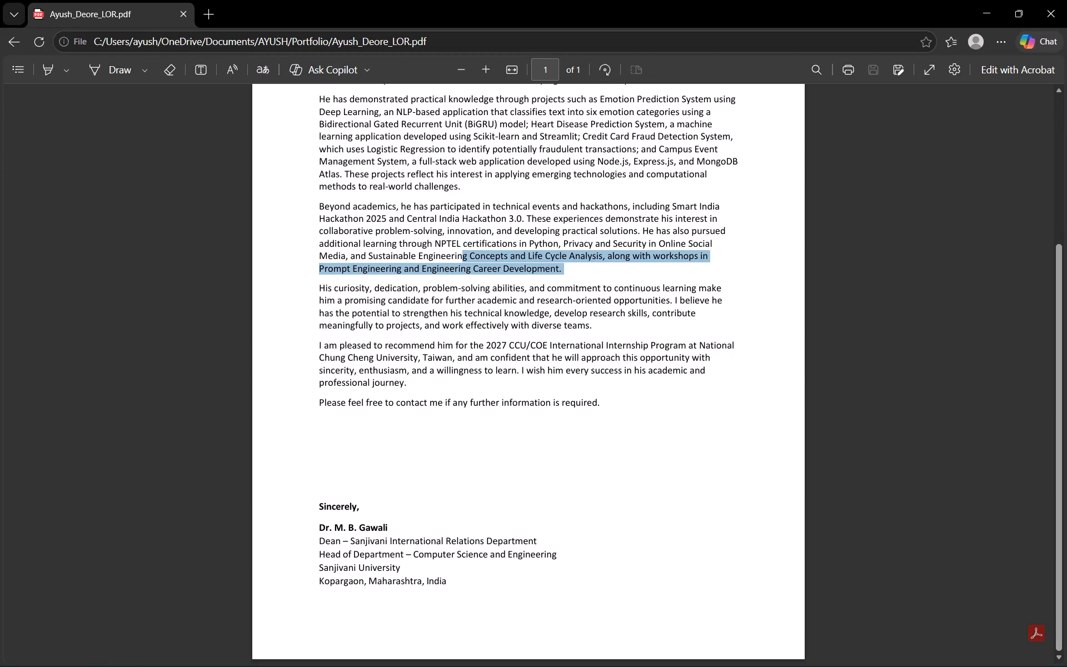
left_click_drag(458, 254, 319, 208)
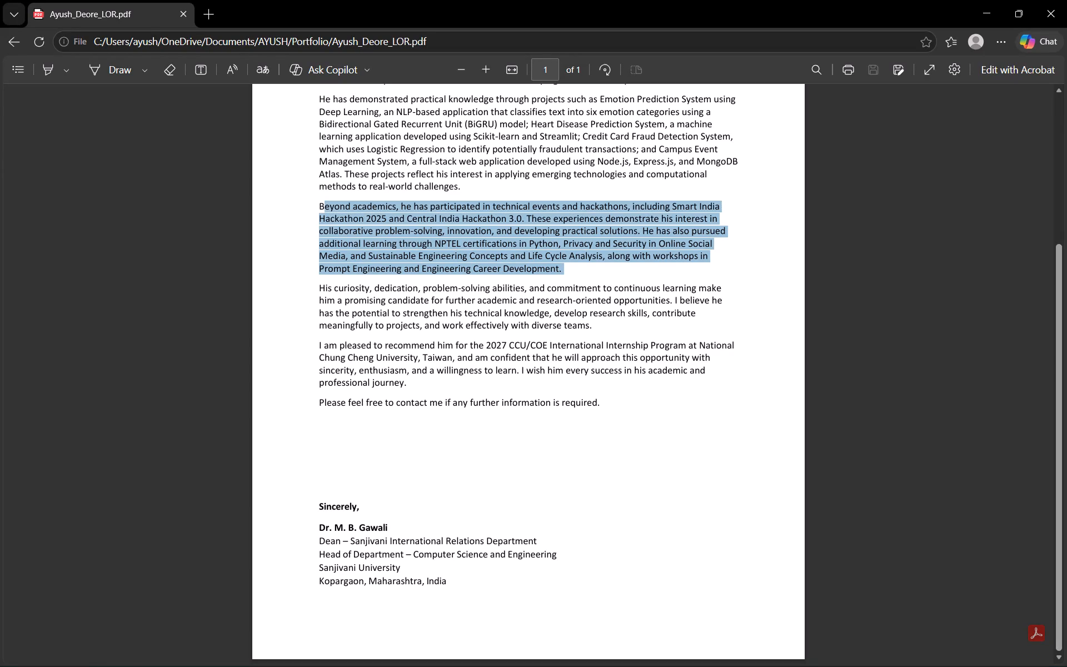
left_click_drag(319, 208, 296, 211)
left_click_drag(296, 211, 579, 270)
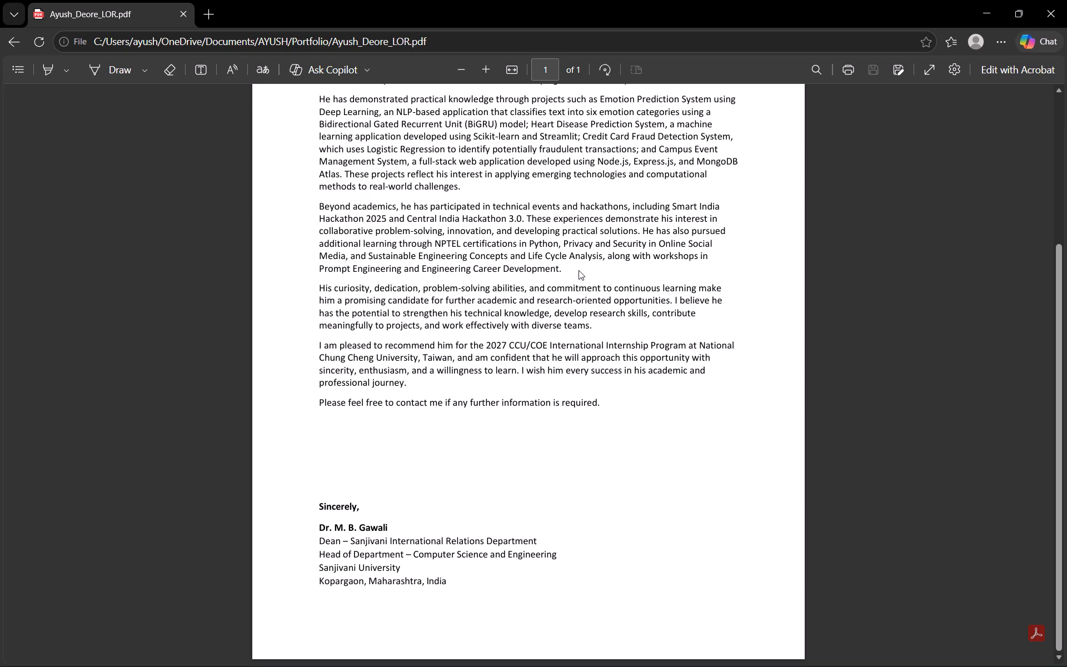
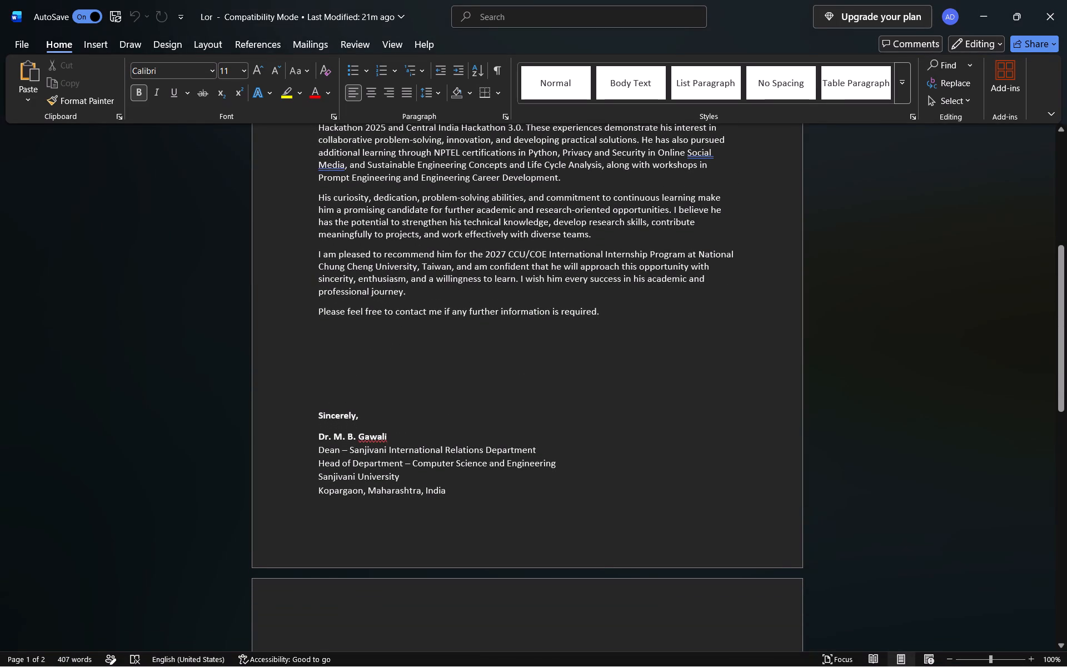
left_click_drag(407, 294, 318, 252)
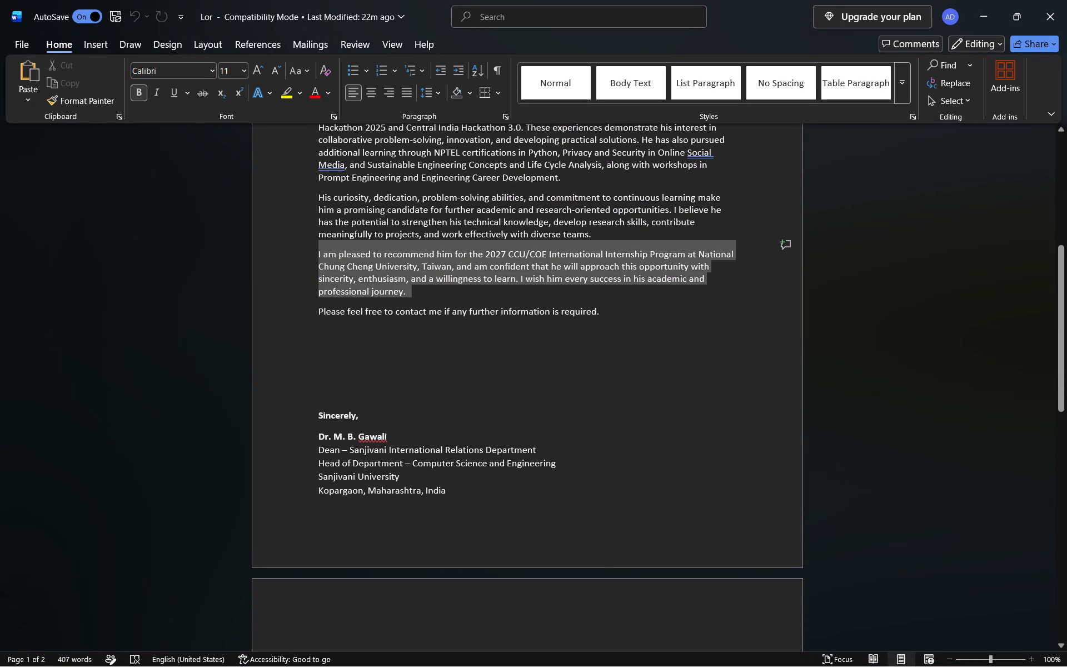
left_click_drag(318, 252, 315, 258)
key("ctrl+v")
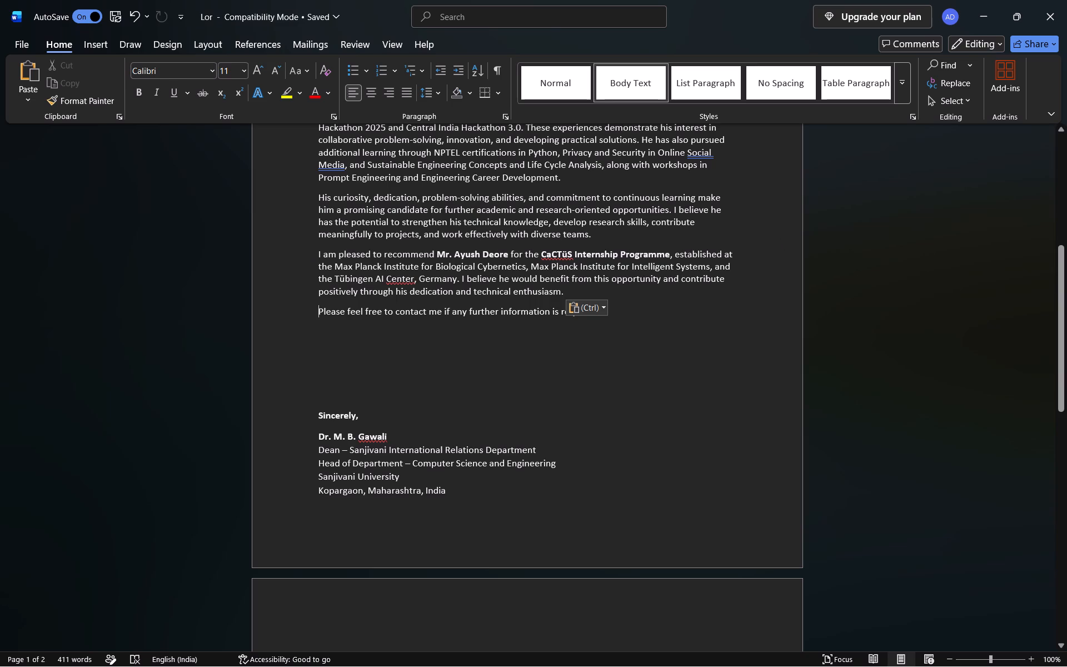
Remove the bold formatting from the student's name and "CaCTüS Internship Programme" in the pasted paragraph.
left_click_drag(401, 257, 435, 284)
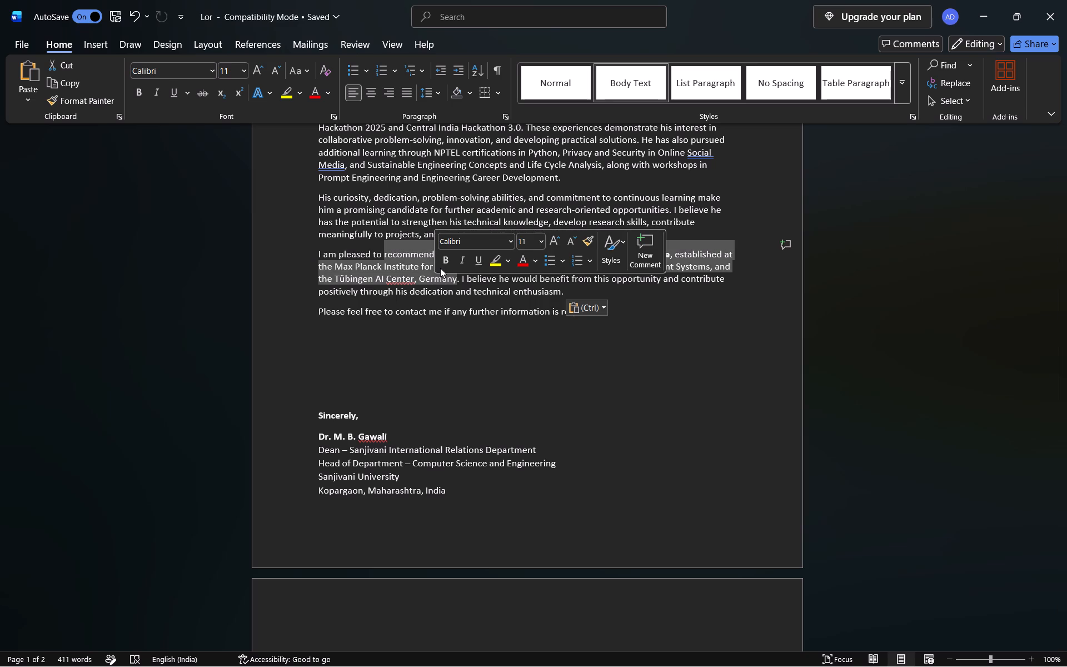
left_click(440, 266)
left_click(440, 266)
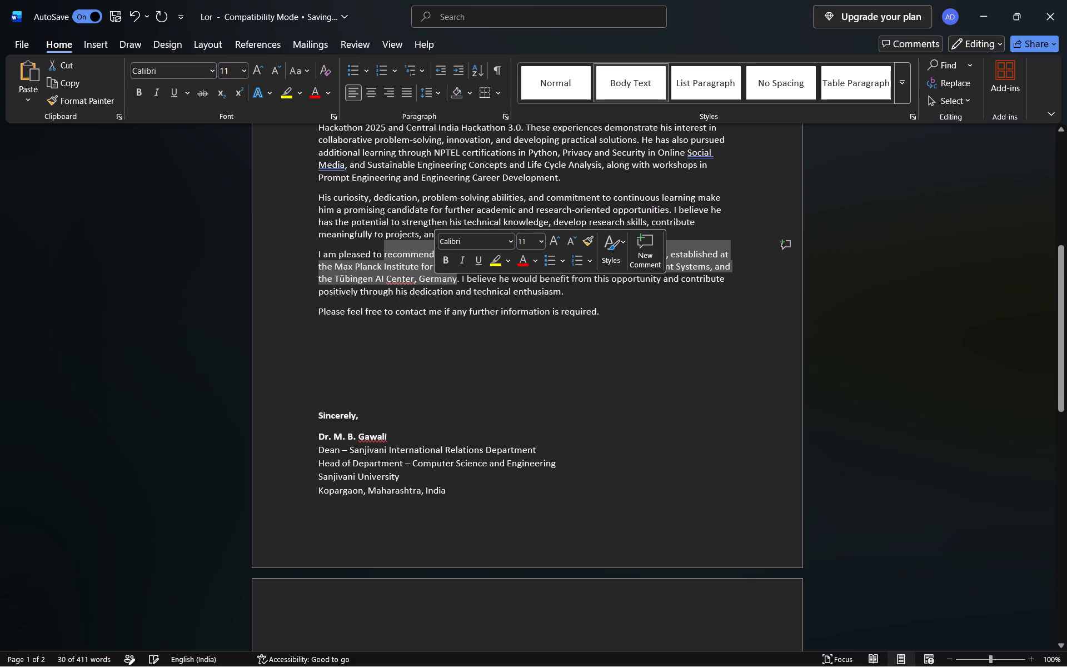
left_click(610, 315)
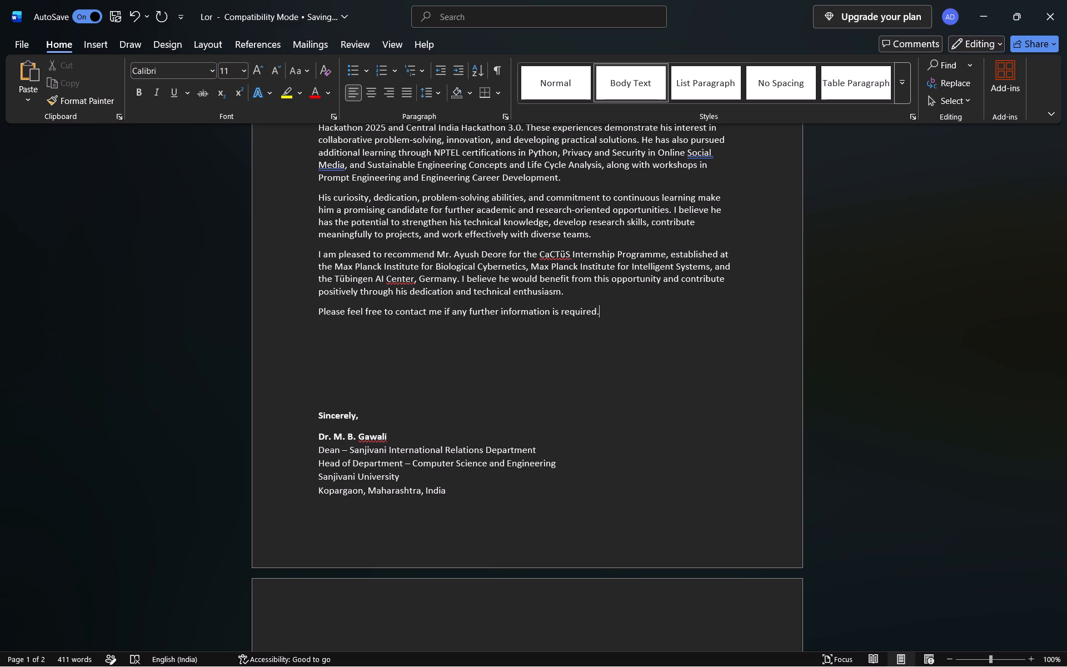
scroll(610, 315, "up", 3)
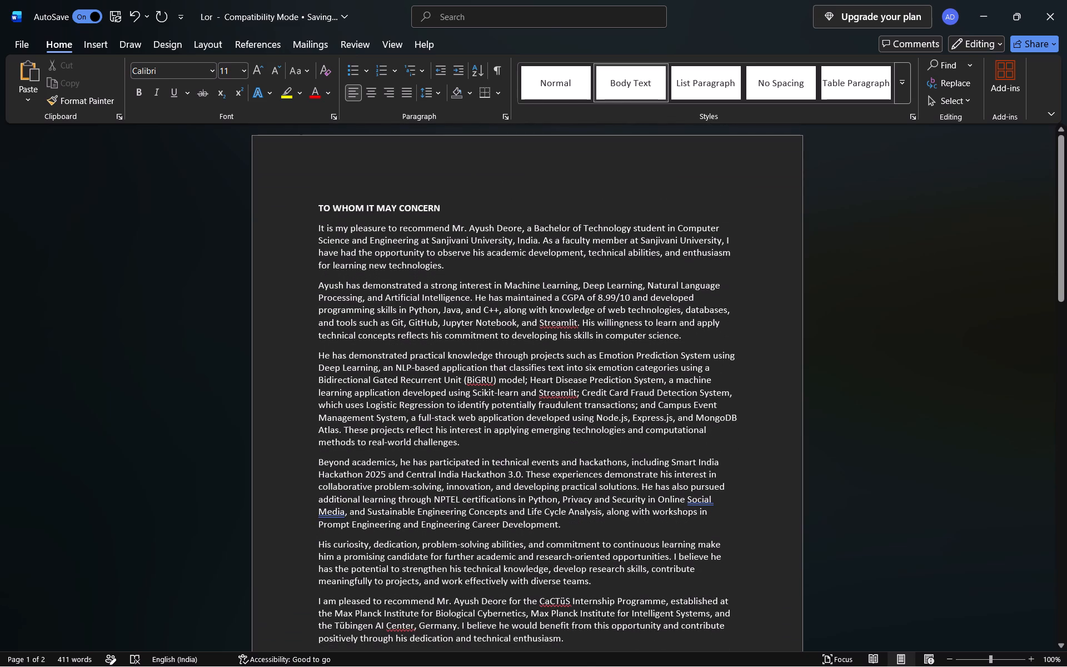
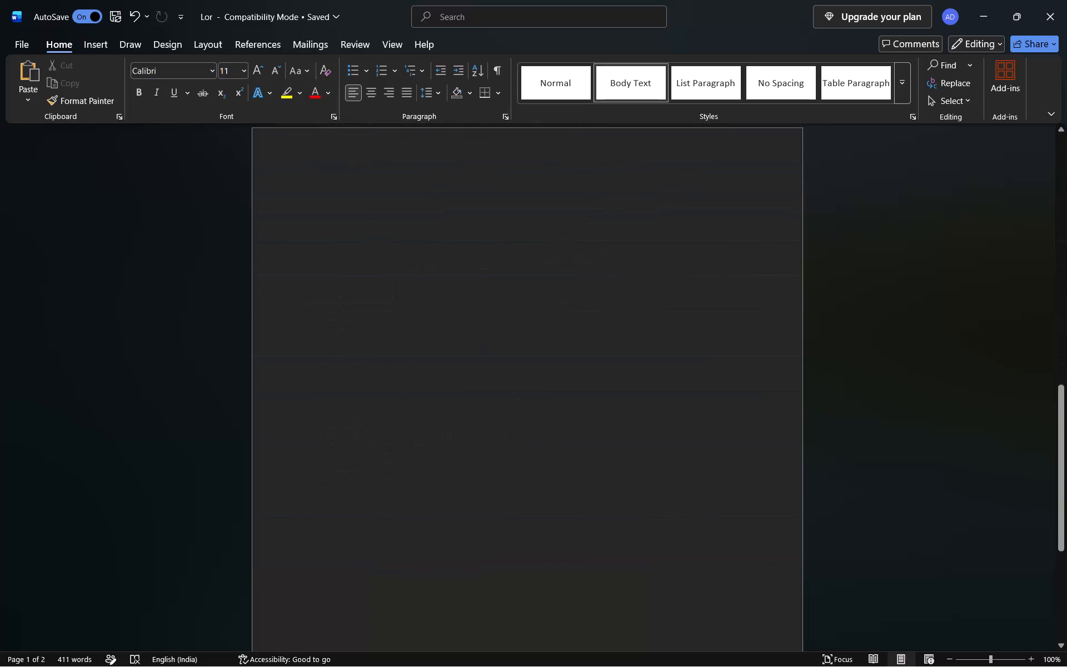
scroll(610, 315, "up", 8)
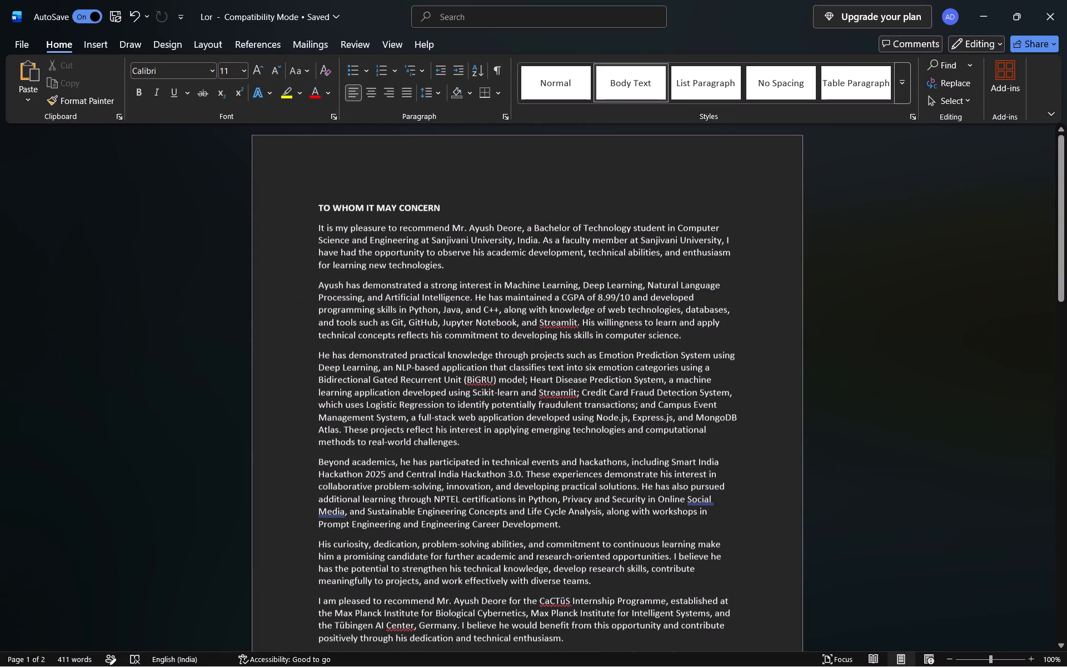
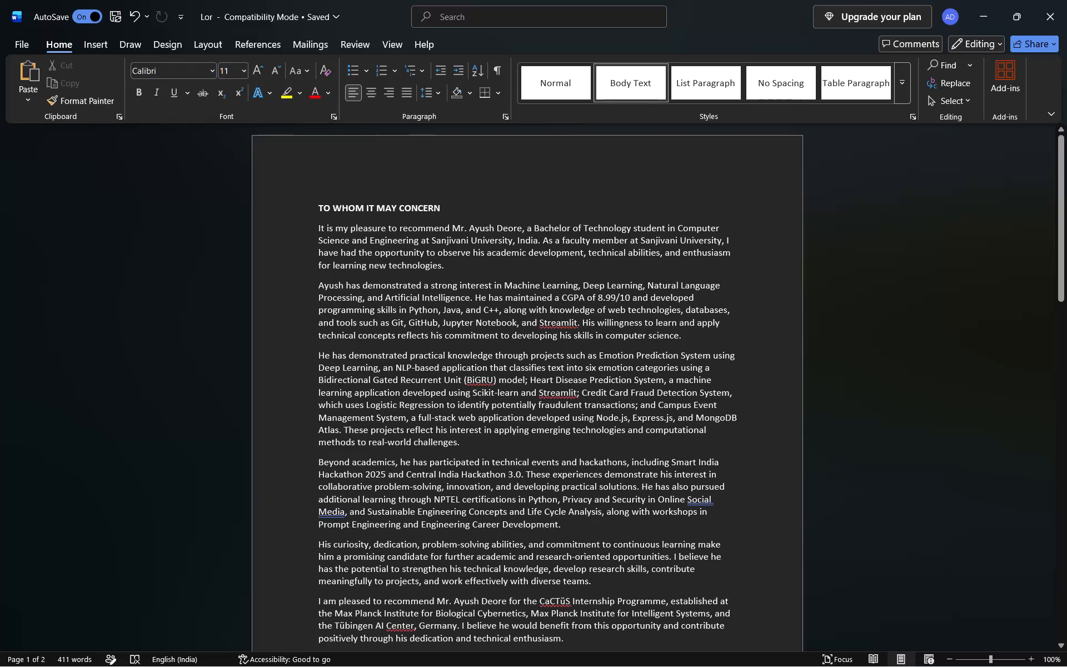
Bold the student's name, including the title Mr., in the opening sentence of the recommendation letter.
left_click_drag(452, 228, 517, 228)
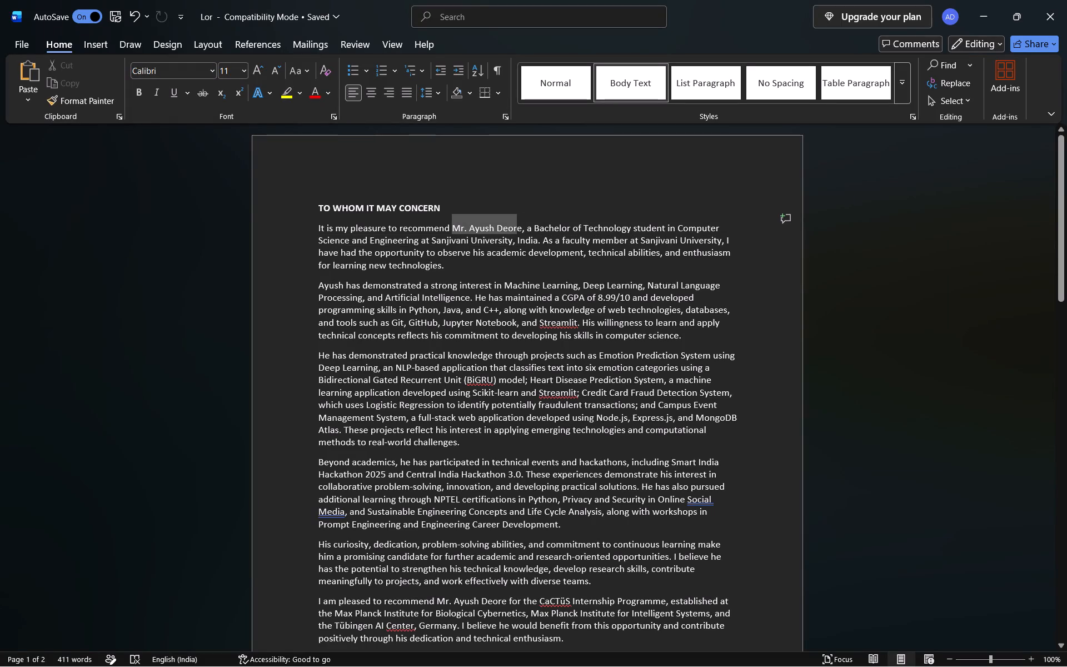
left_click_drag(517, 228, 525, 231)
left_click_drag(525, 231, 521, 231)
left_click(533, 206)
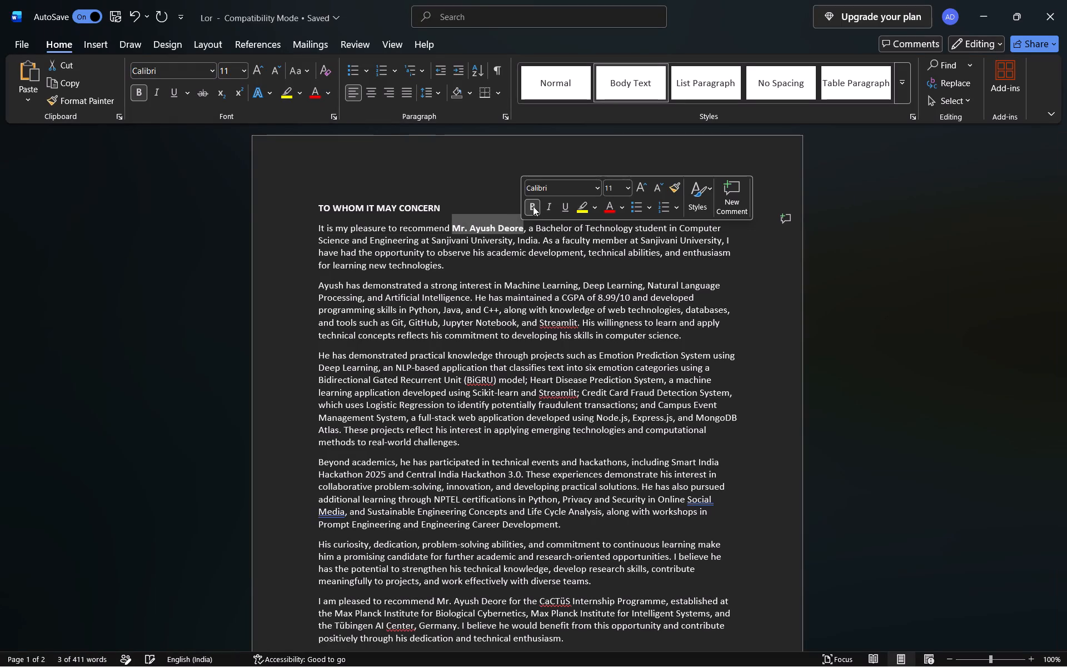
left_click(895, 385)
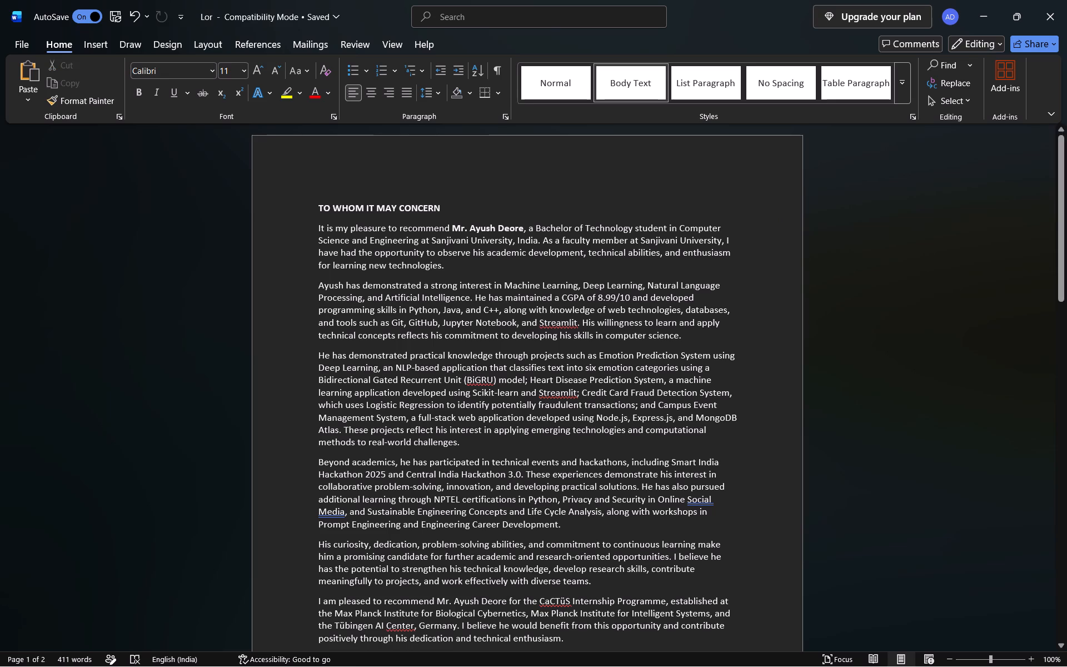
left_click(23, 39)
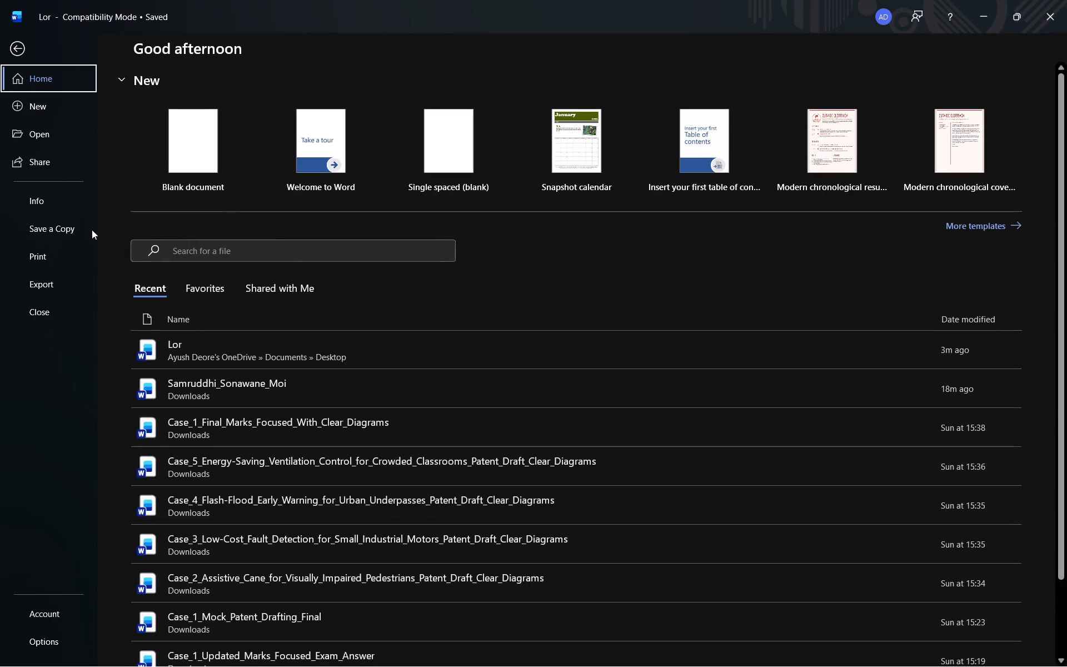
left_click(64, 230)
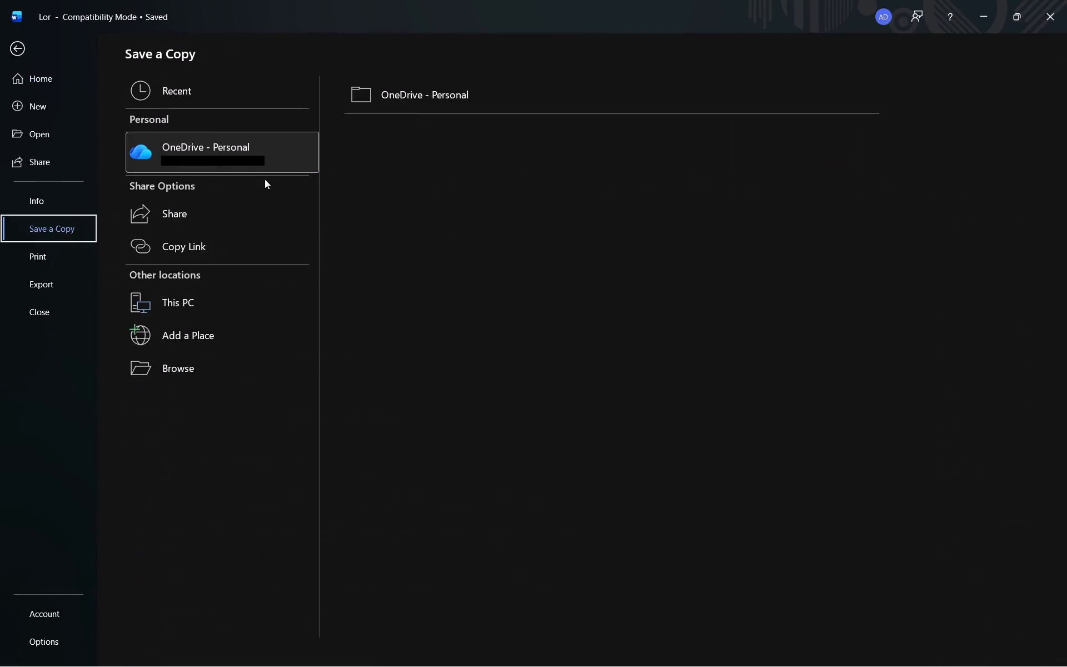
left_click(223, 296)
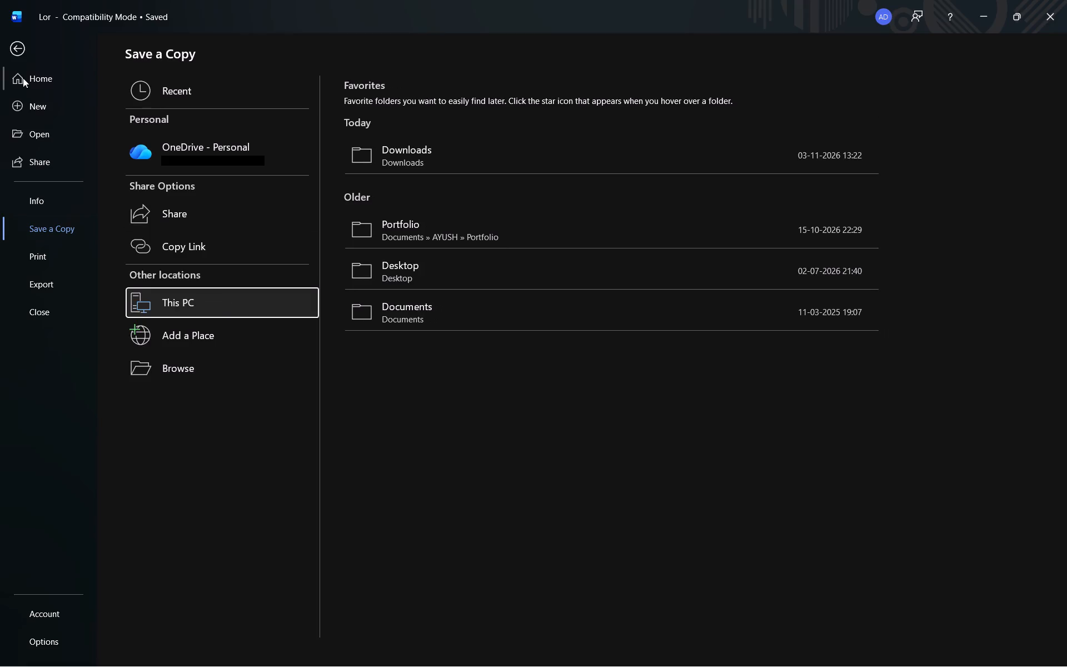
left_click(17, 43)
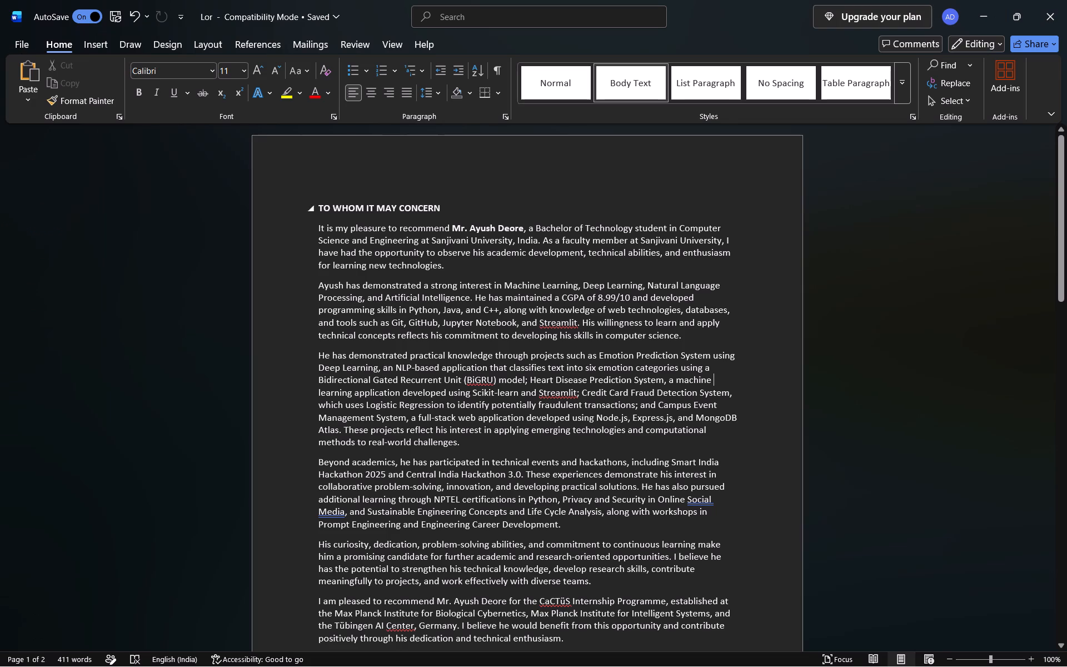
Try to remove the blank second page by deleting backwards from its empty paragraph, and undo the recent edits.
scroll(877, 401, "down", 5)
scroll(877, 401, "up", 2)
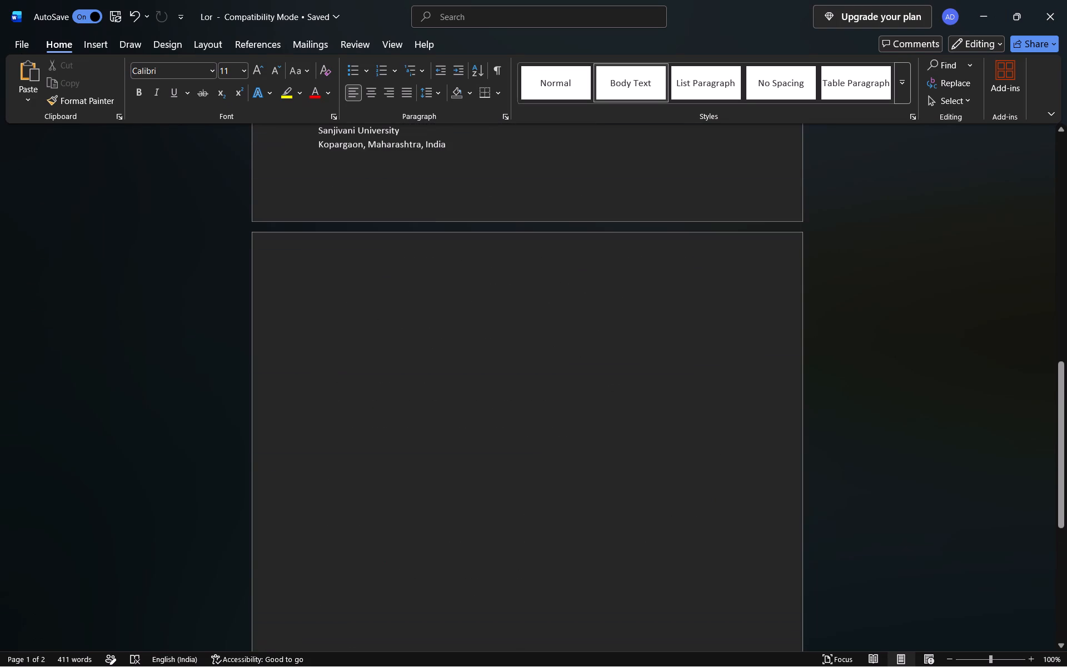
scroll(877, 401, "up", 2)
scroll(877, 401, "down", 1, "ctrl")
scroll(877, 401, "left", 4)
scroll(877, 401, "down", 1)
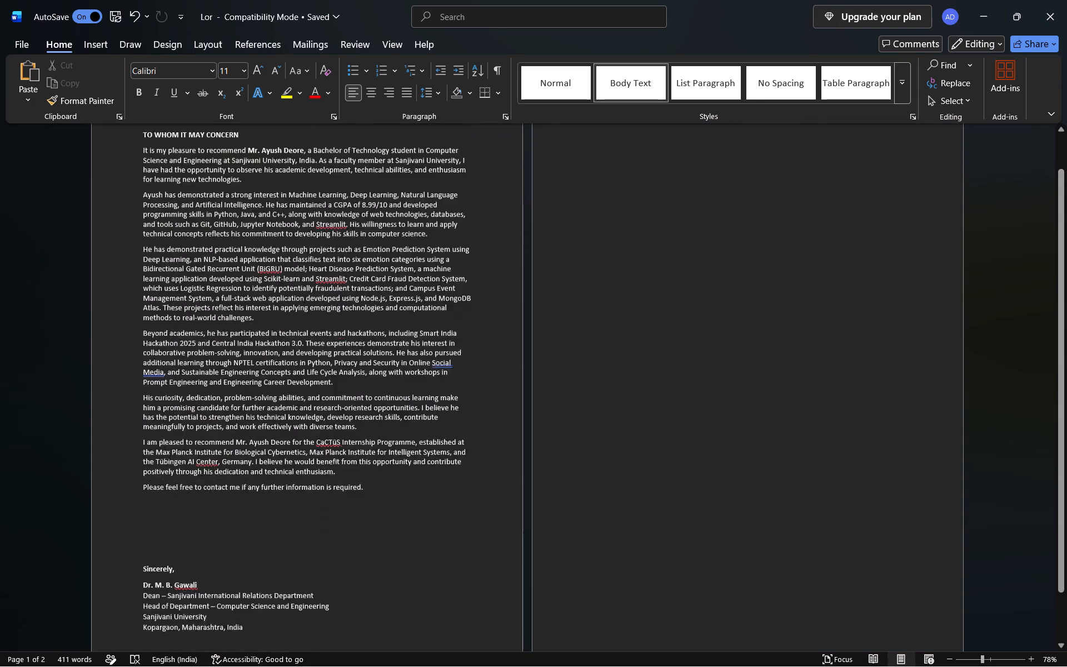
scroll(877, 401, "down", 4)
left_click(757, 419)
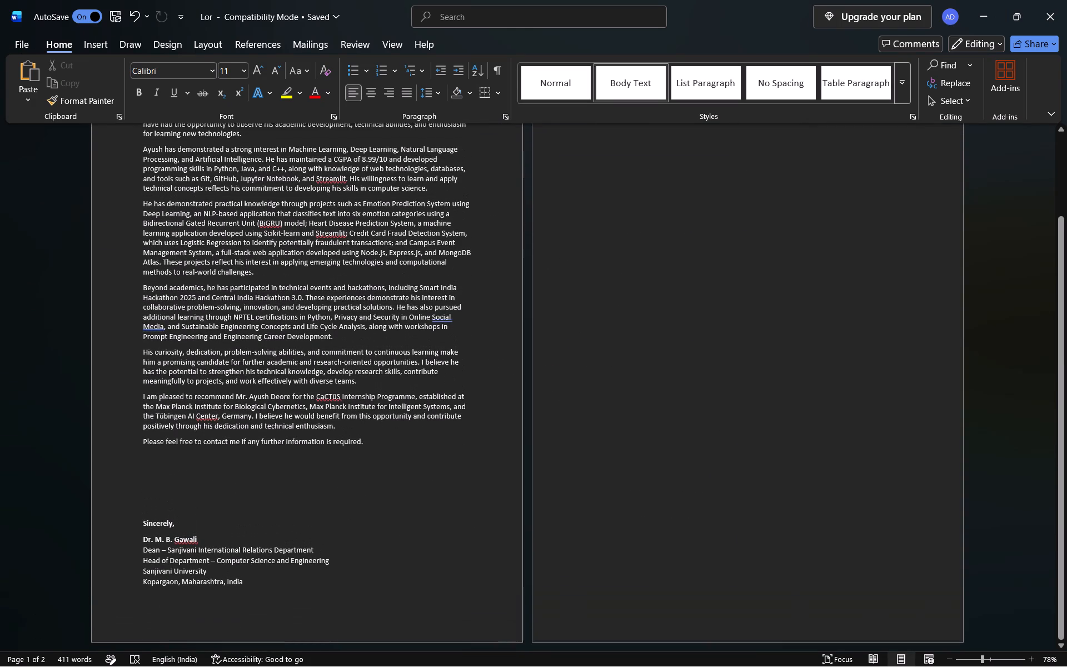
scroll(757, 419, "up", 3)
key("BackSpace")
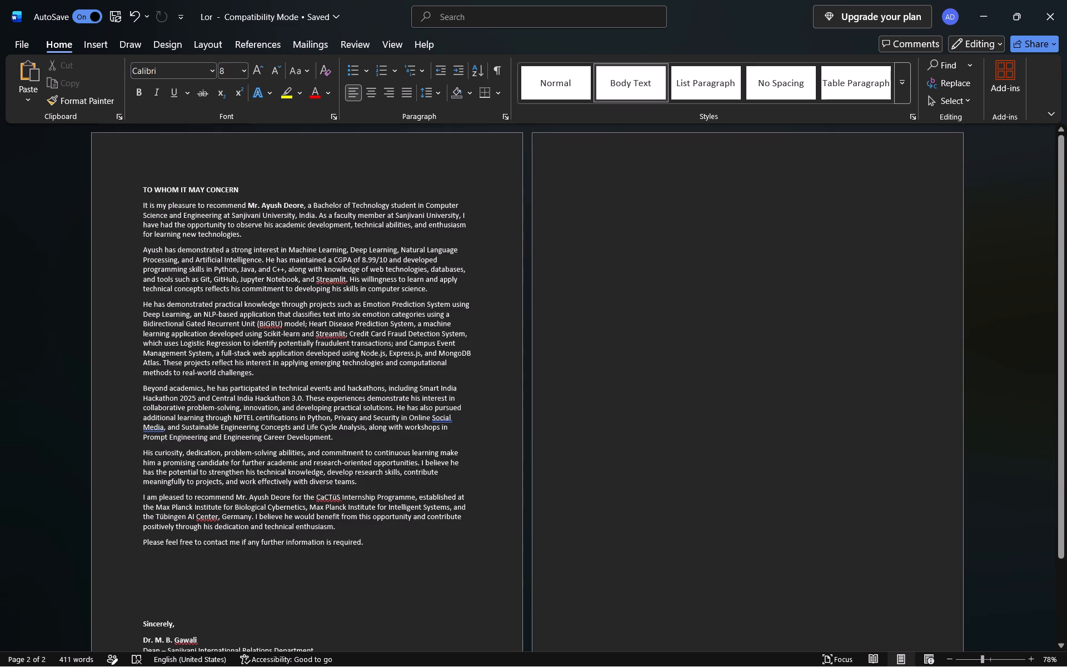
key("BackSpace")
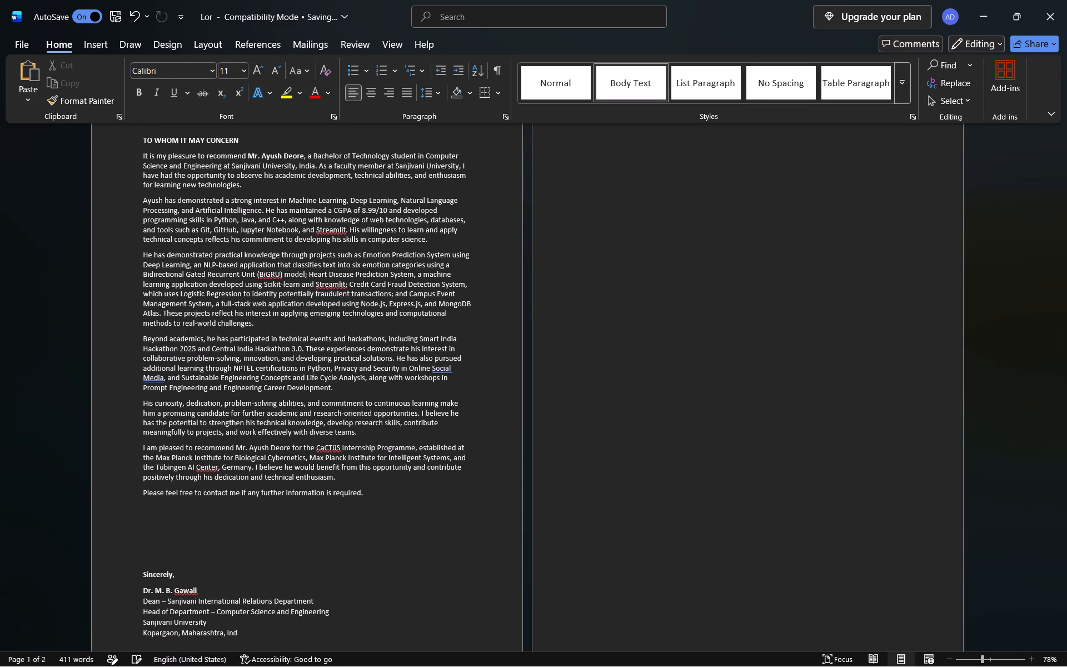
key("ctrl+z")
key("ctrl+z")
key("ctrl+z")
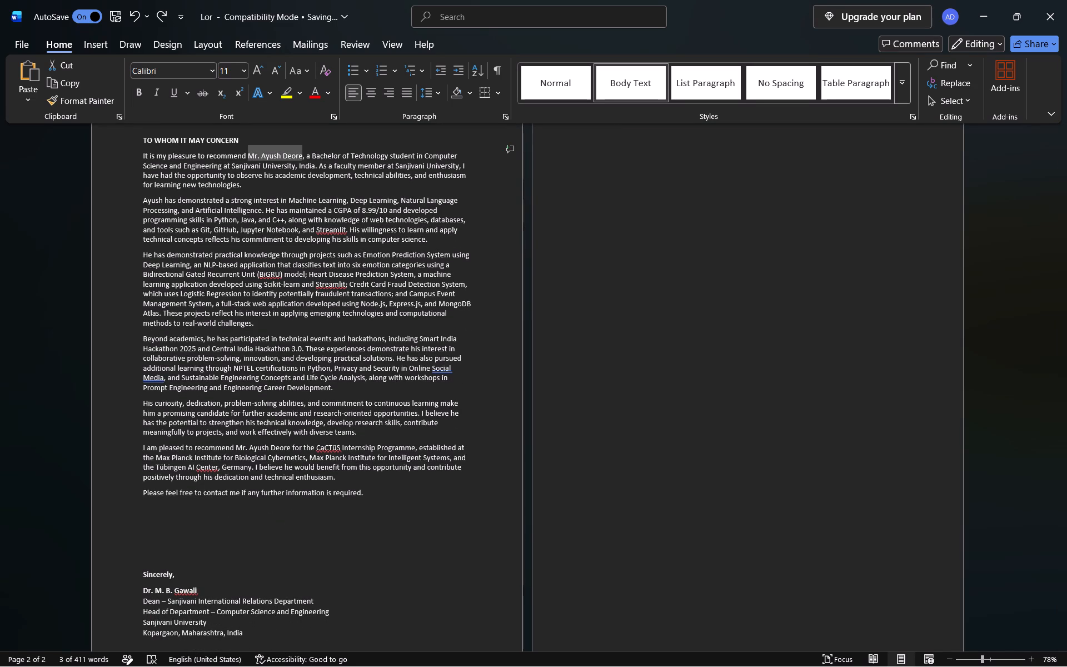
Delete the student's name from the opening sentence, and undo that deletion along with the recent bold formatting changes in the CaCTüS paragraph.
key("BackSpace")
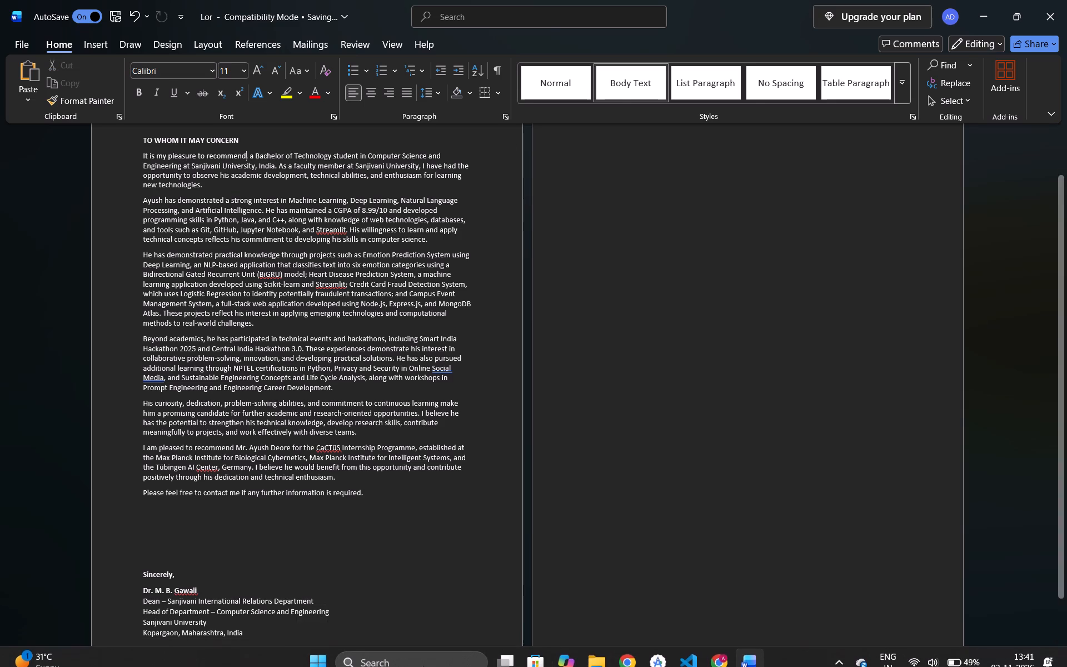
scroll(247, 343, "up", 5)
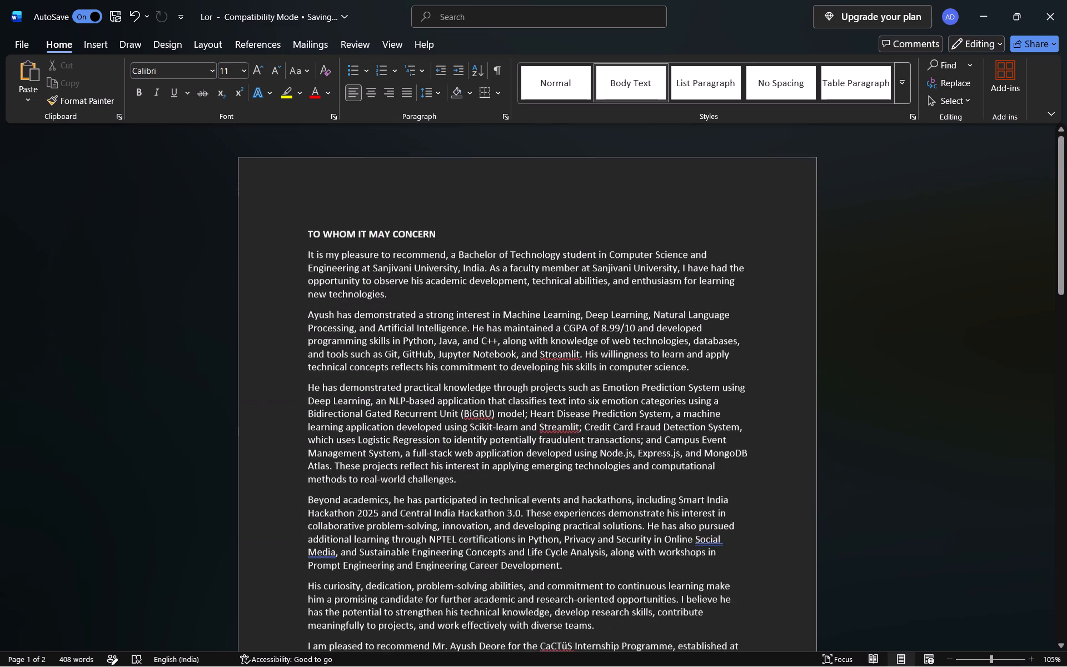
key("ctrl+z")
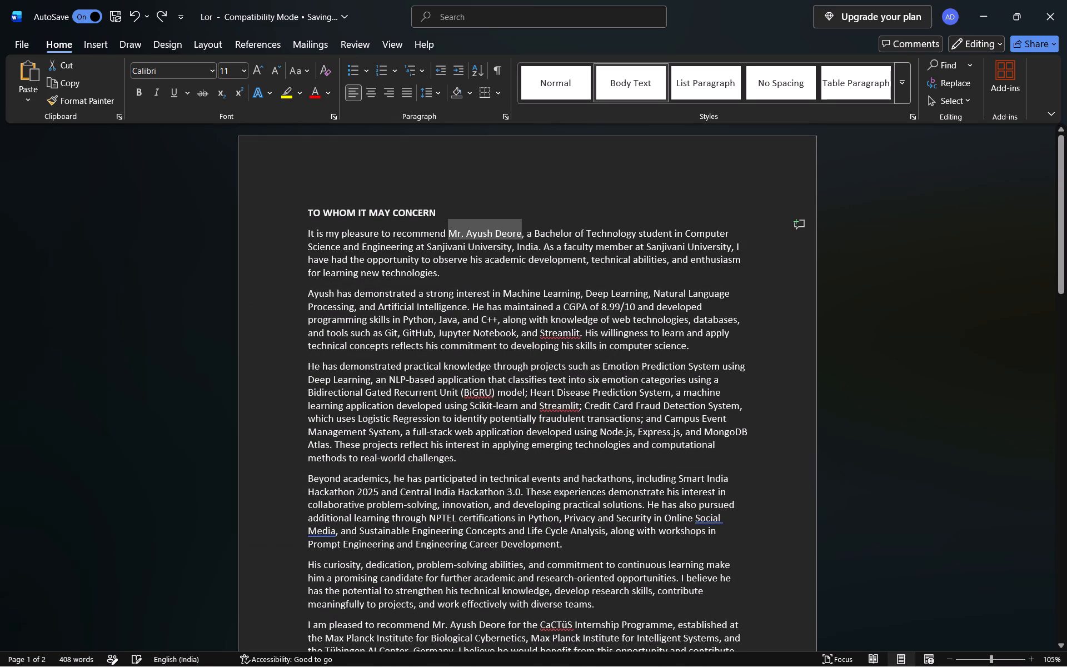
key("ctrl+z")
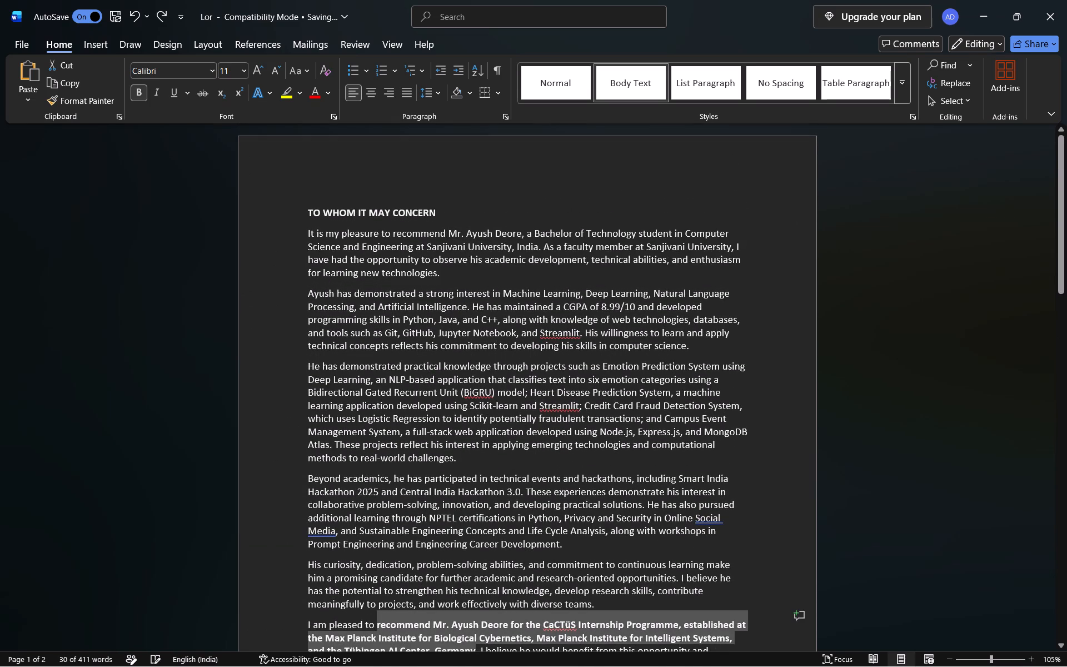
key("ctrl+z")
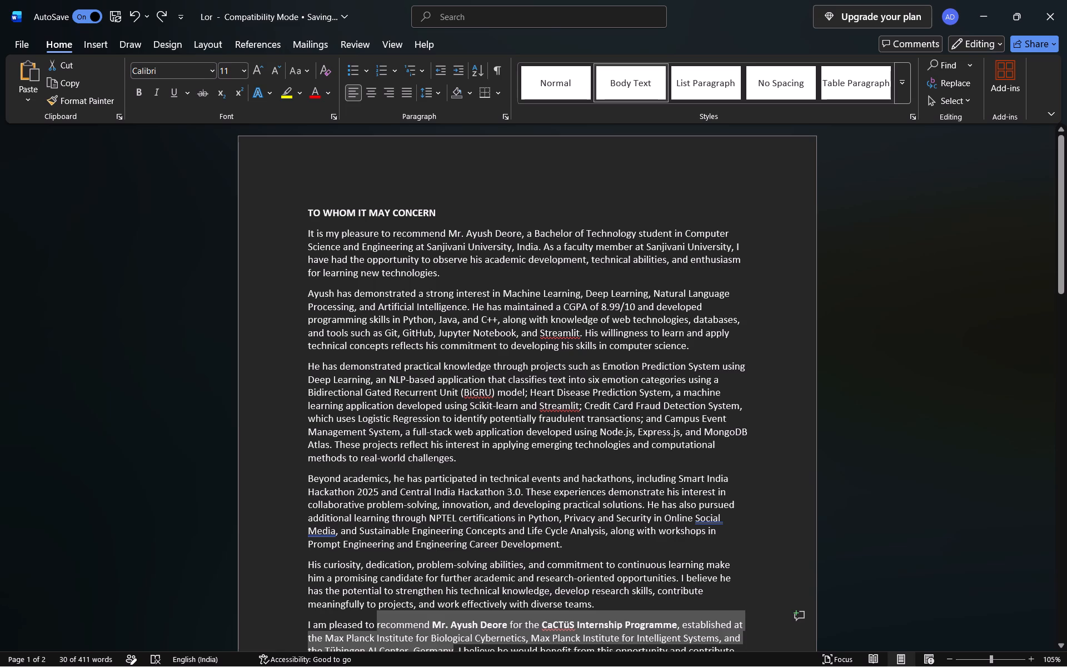
Remove the bold formatting from the CaCTüS recommendation paragraph, including the student's name and "CaCTüS Internship Programme".
scroll(490, 619, "down", 3)
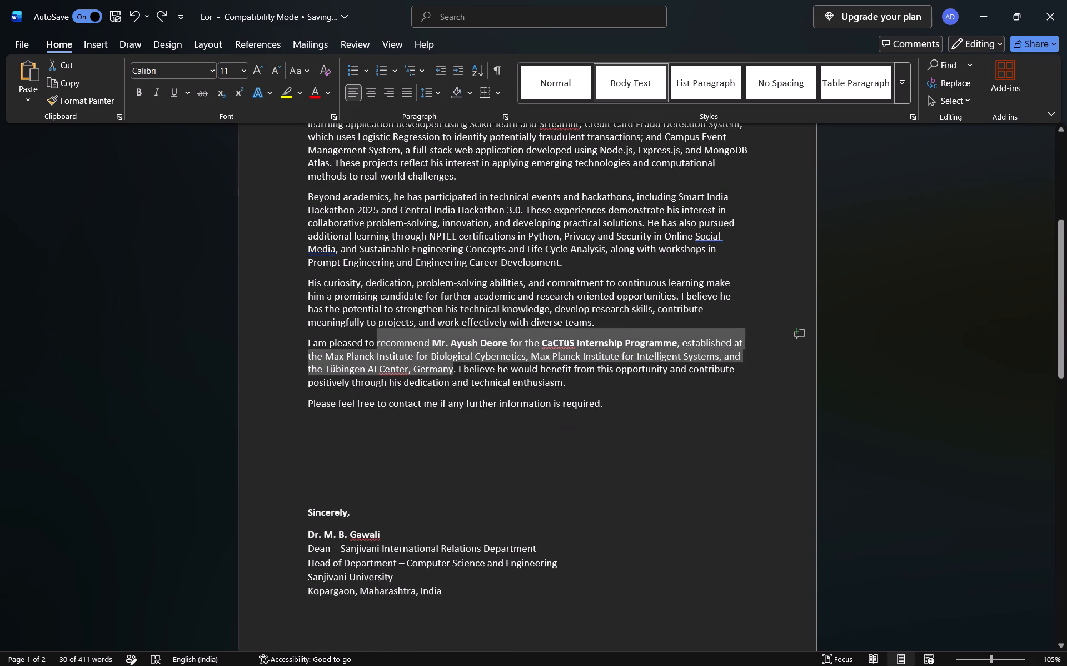
left_click(380, 345)
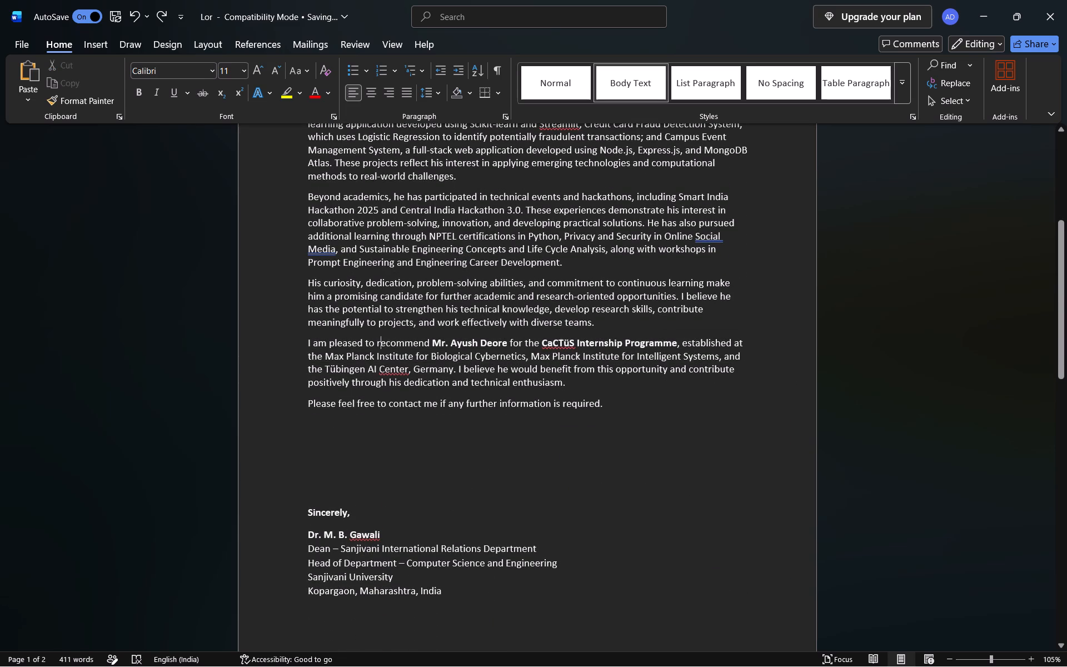
left_click_drag(375, 341, 568, 386)
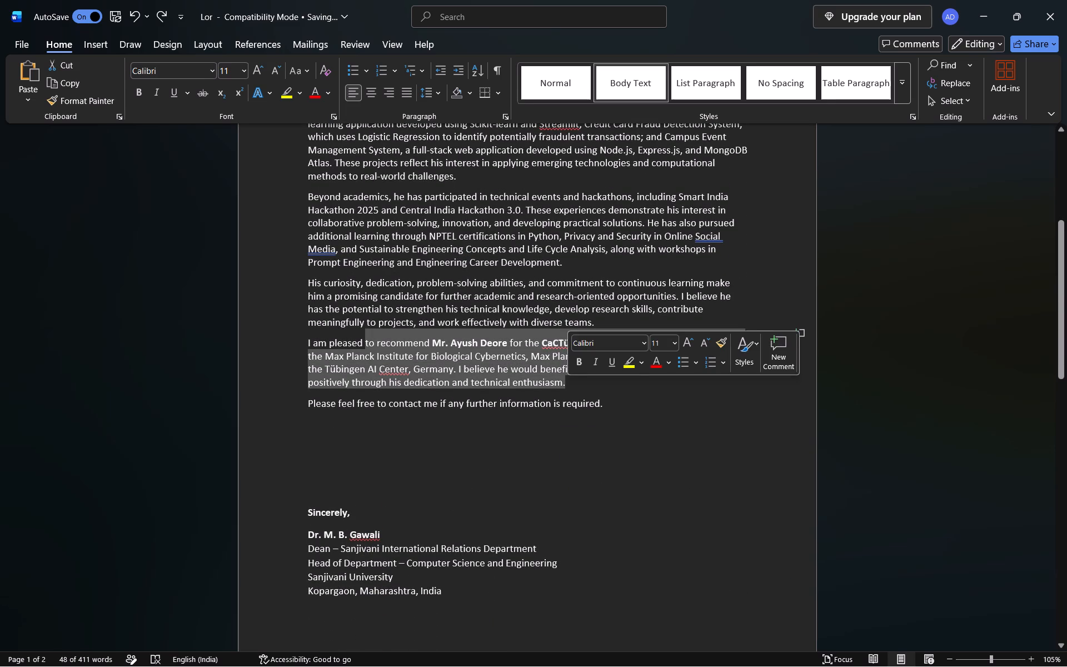
left_click(579, 357)
left_click(579, 357)
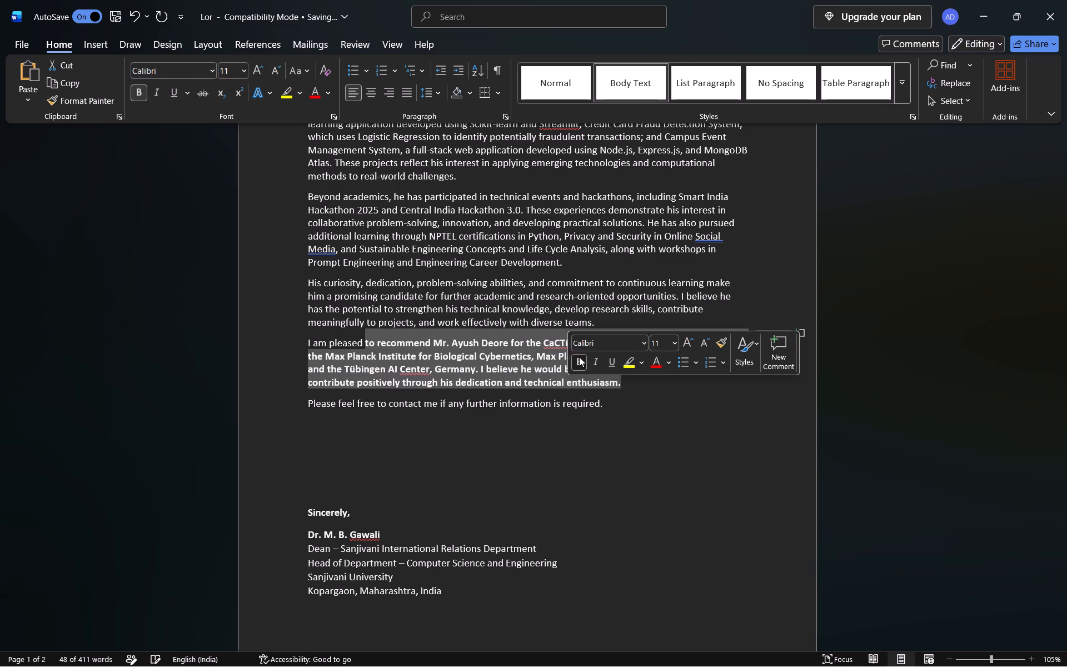
Bold the student's name, including the title Mr., in the opening sentence of the recommendation letter.
scroll(644, 466, "up", 2)
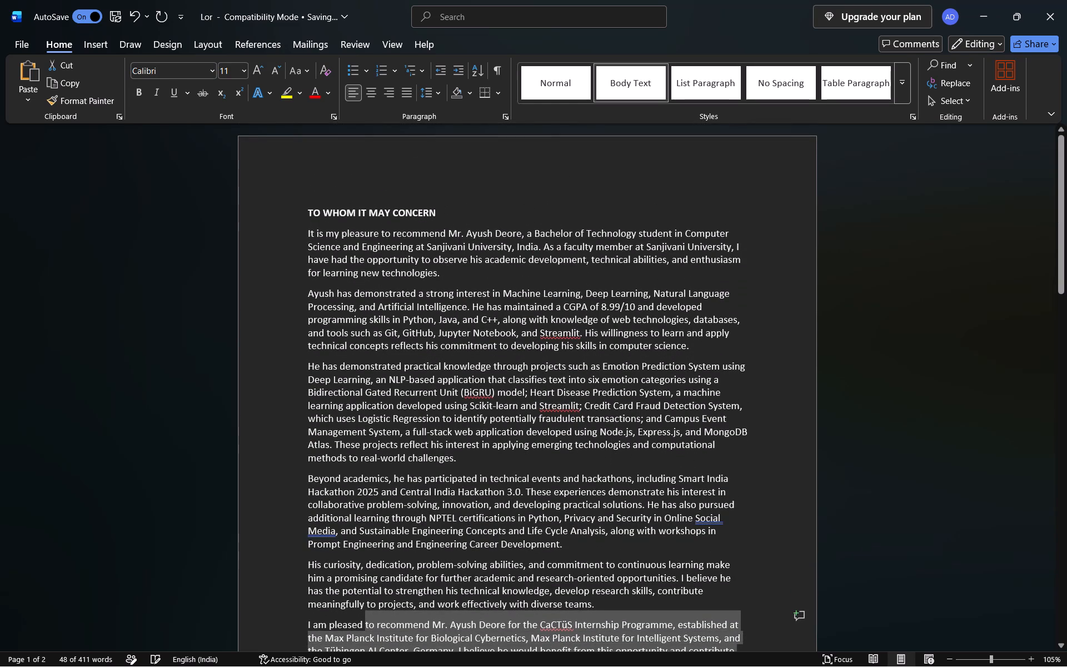
left_click_drag(449, 230, 510, 236)
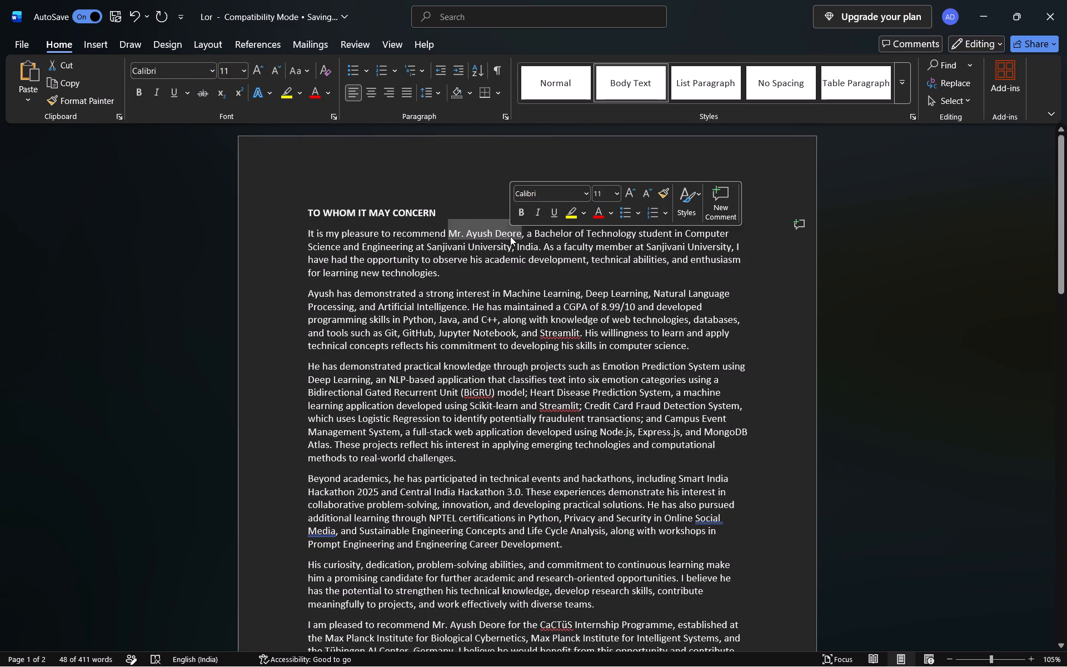
left_click(518, 213)
Delete two empty lines above the "Sincerely," closing to move the signature block up.
scroll(677, 439, "down", 3)
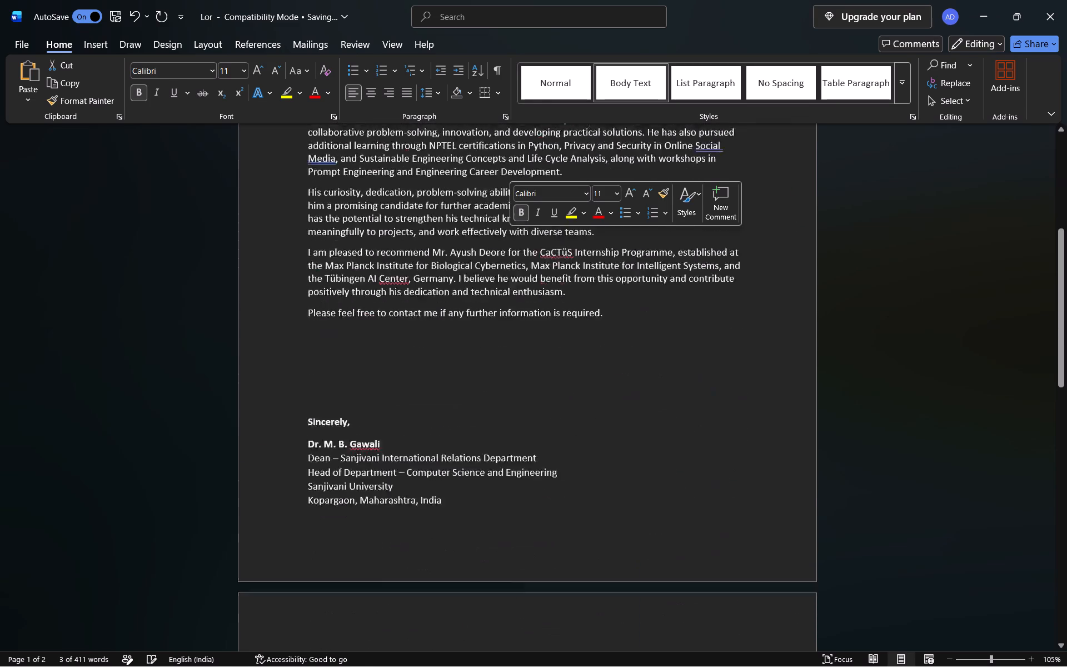
scroll(677, 439, "up", 5)
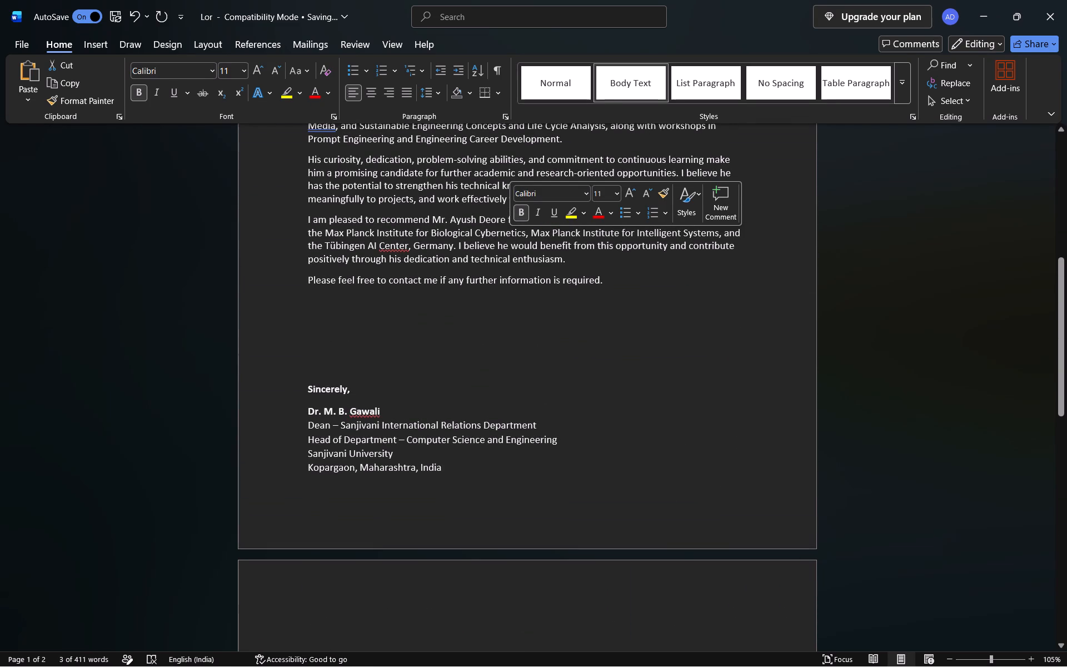
left_click(343, 352)
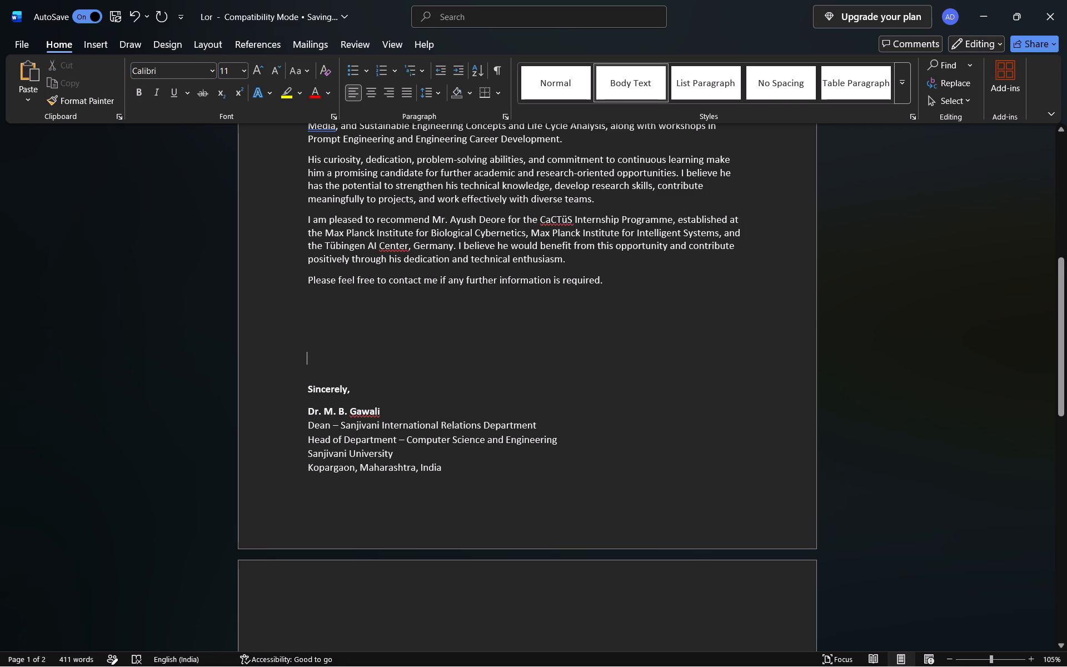
key("Down")
key("BackSpace")
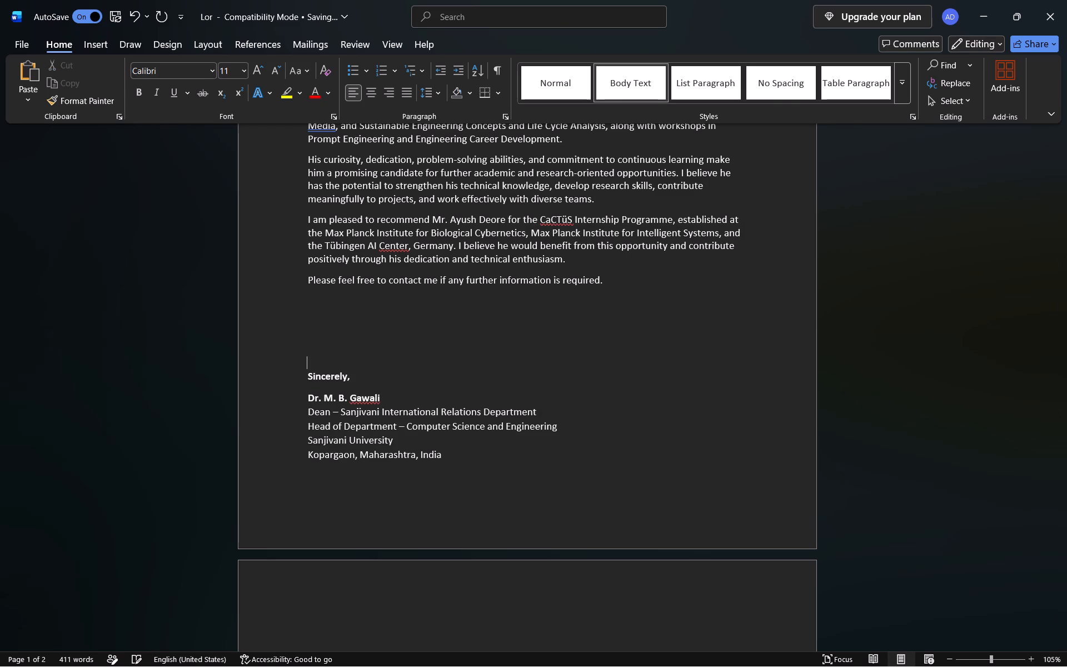
key("BackSpace")
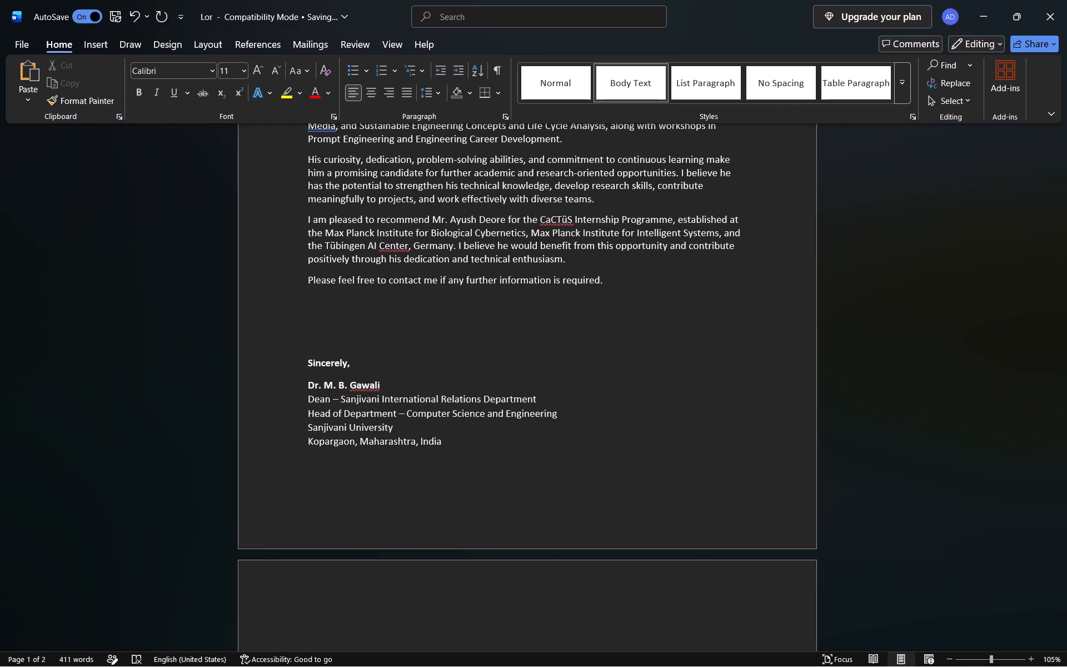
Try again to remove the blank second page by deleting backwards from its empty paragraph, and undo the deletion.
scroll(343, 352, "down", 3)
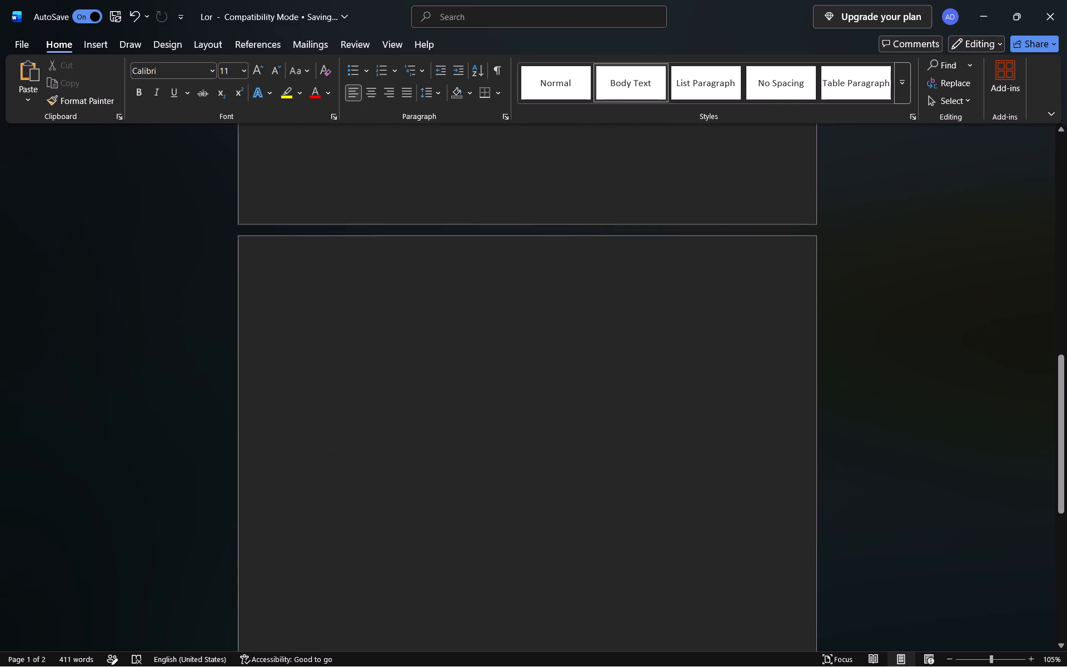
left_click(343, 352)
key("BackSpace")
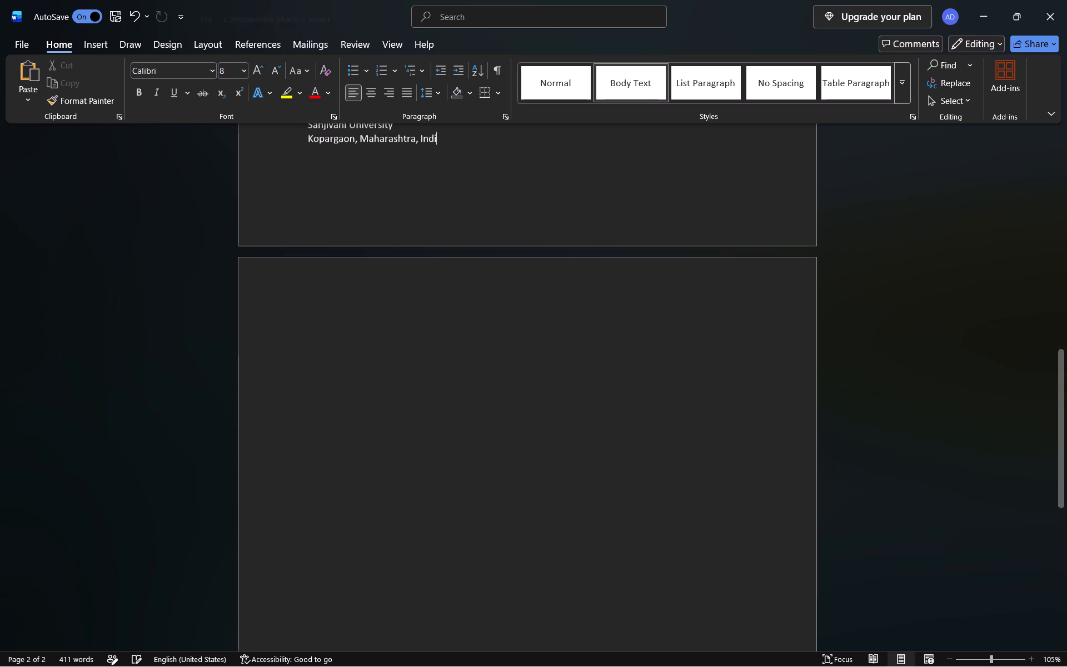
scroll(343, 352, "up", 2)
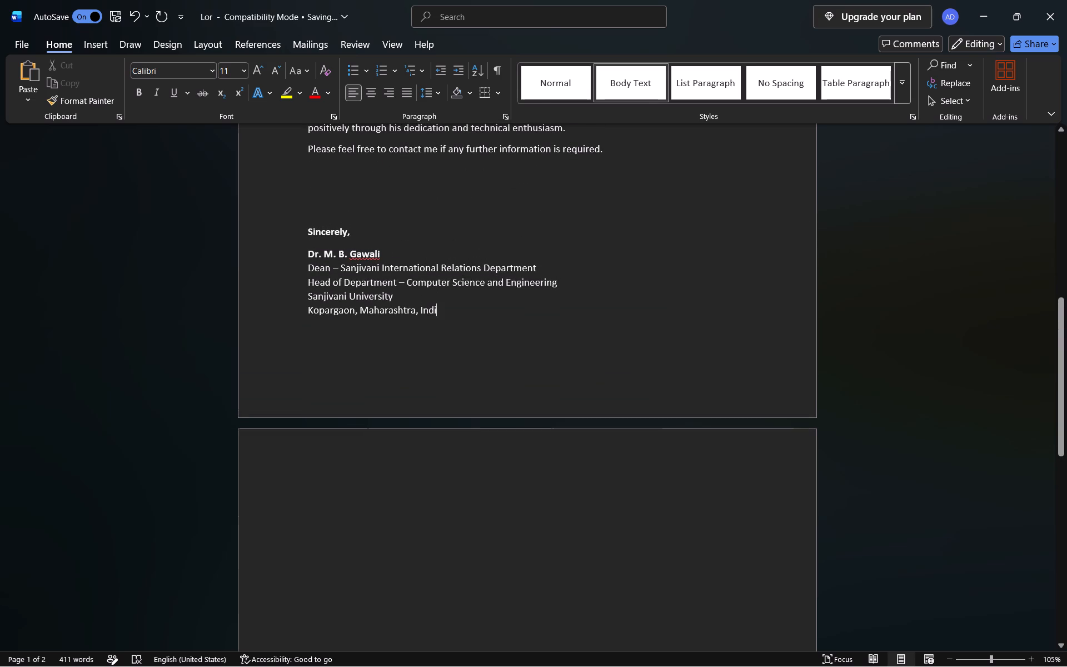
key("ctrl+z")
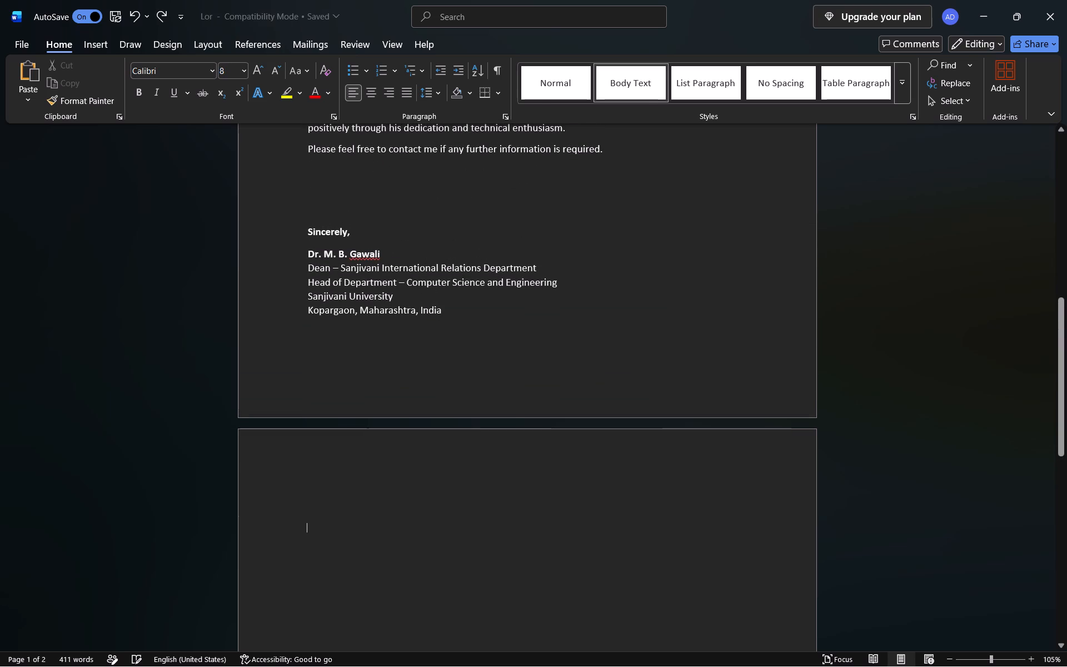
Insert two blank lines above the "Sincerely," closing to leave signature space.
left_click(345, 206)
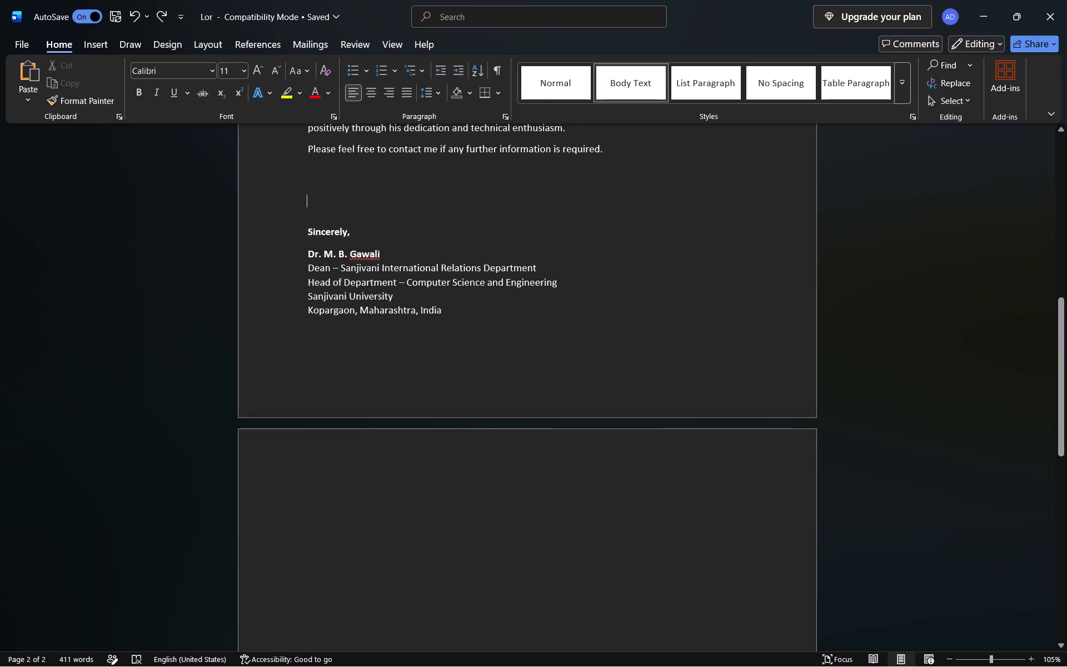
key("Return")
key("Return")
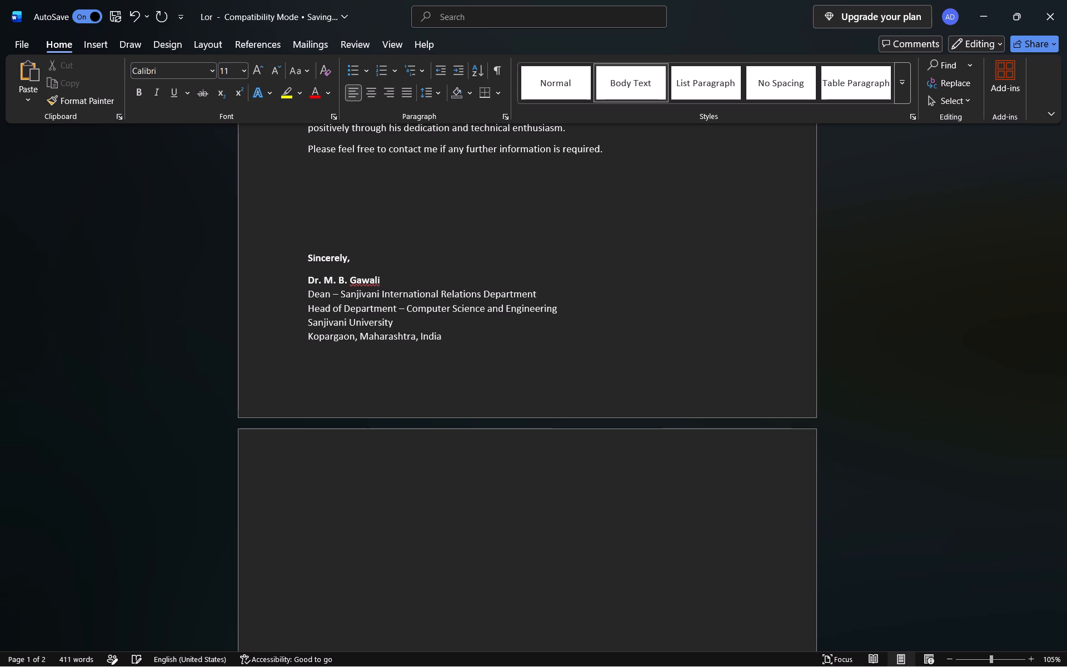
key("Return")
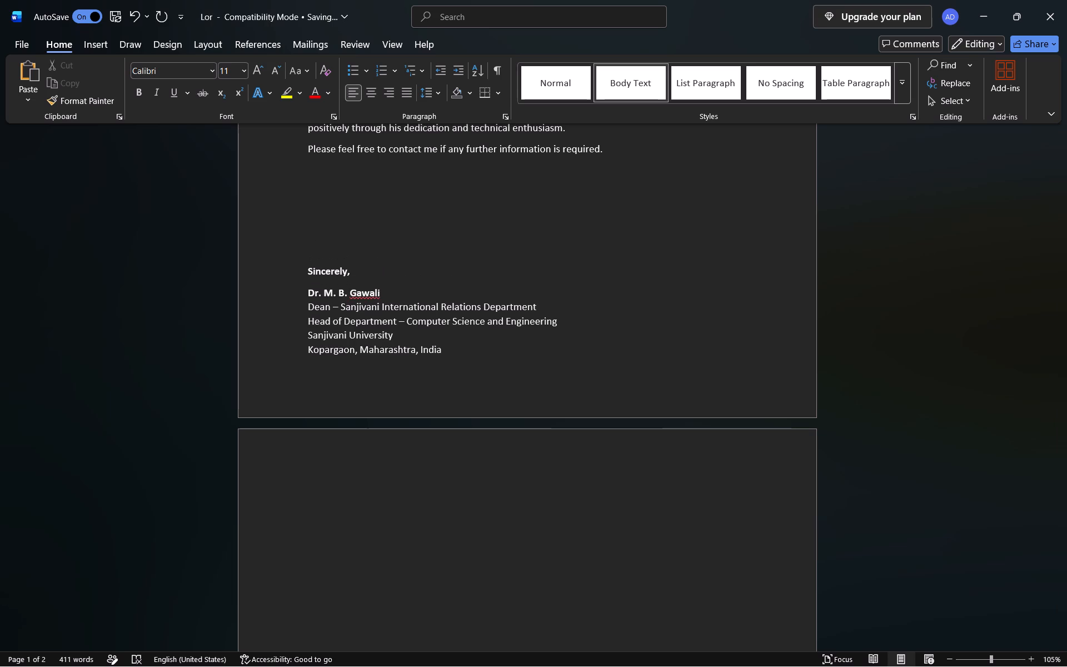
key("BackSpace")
Save a copy of the recommendation letter to the Desktop folder as a PDF named Lor.
scroll(345, 206, "up", 5)
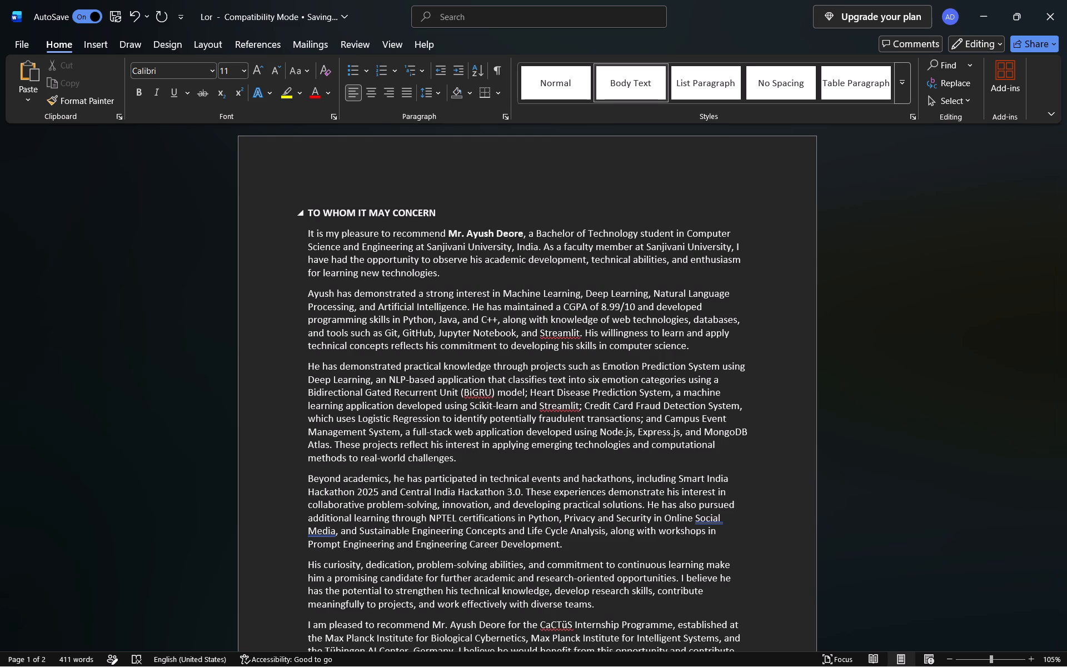
scroll(345, 206, "down", 1)
scroll(345, 206, "up", 3)
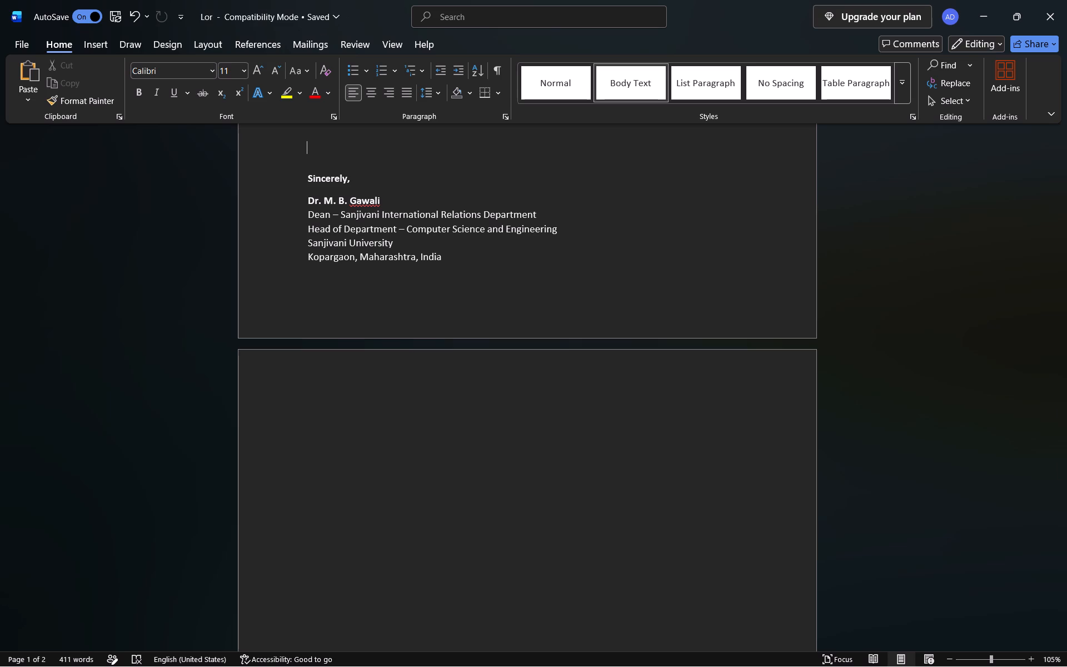
scroll(345, 206, "up", 6)
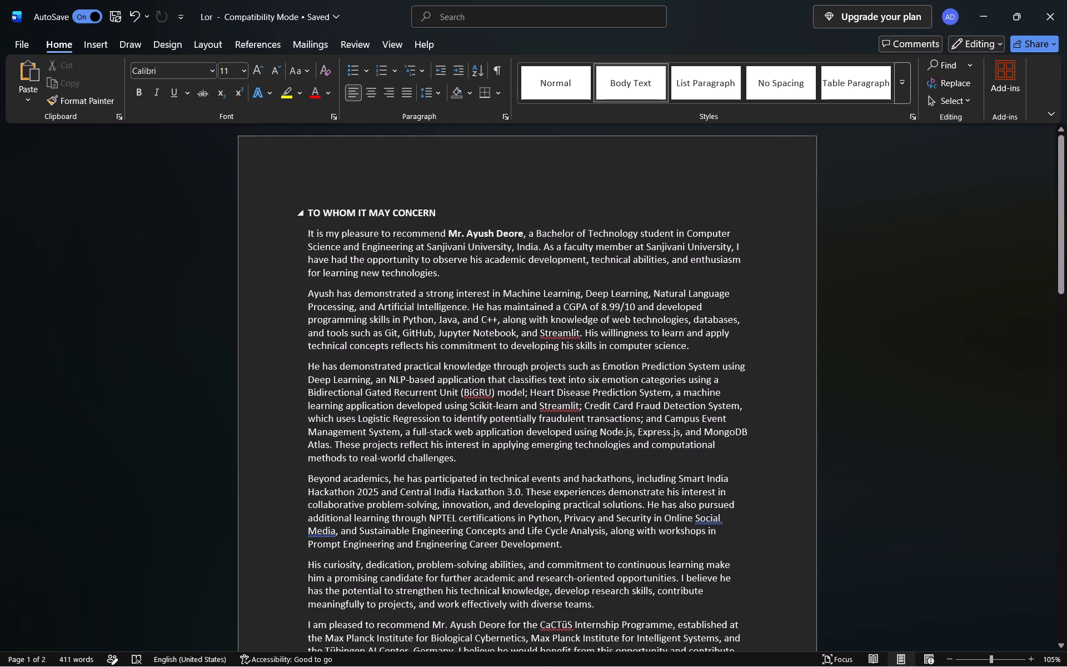
left_click(28, 37)
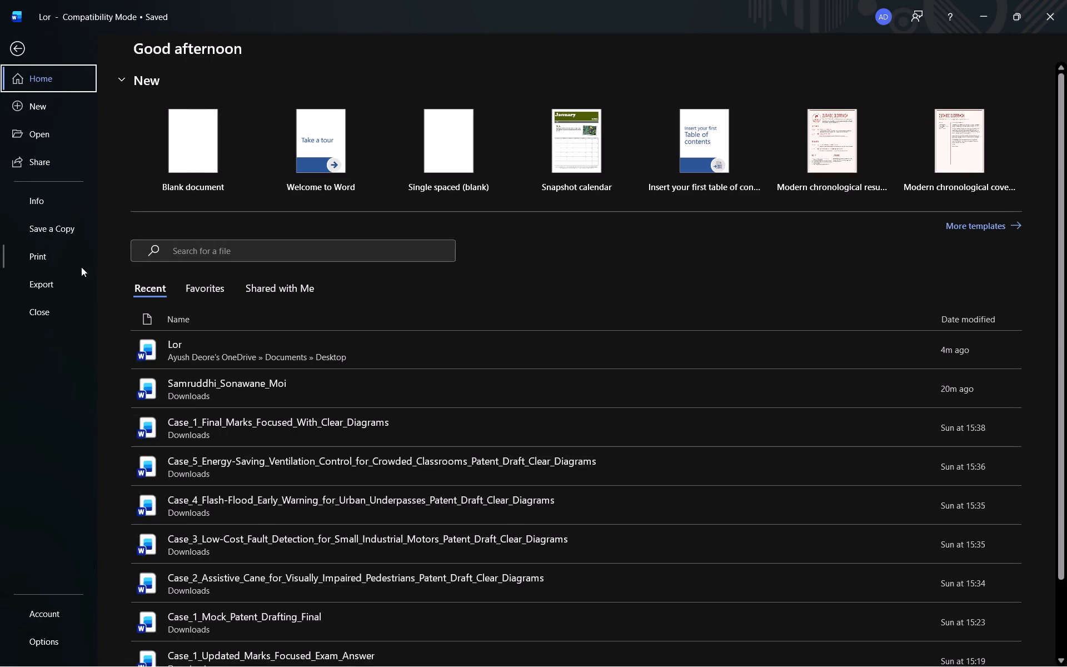
left_click(64, 228)
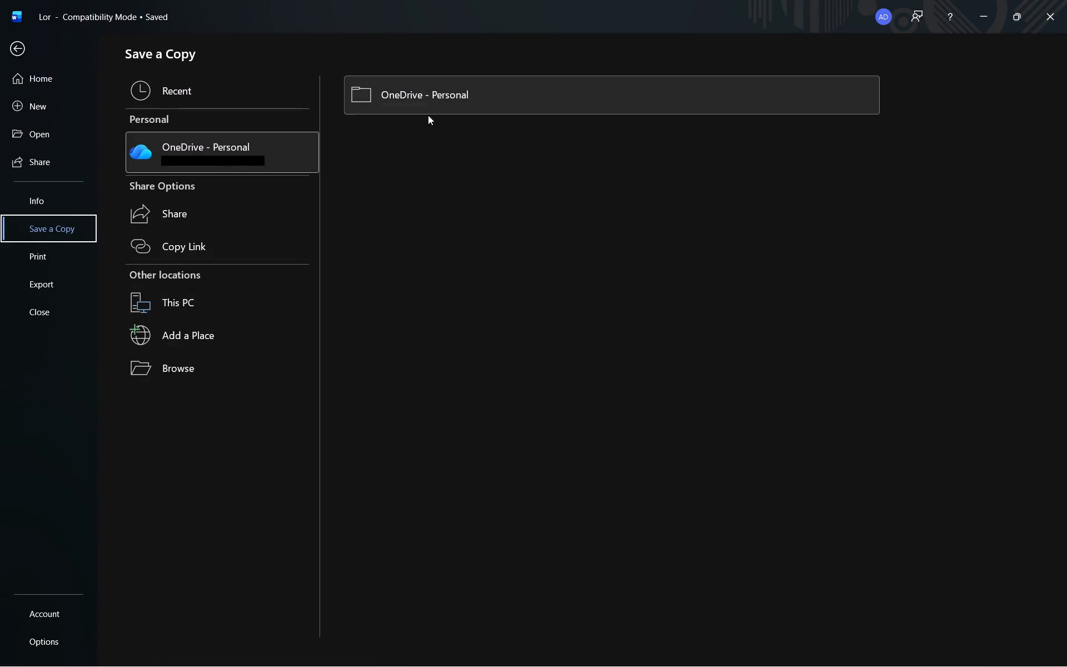
left_click(250, 302)
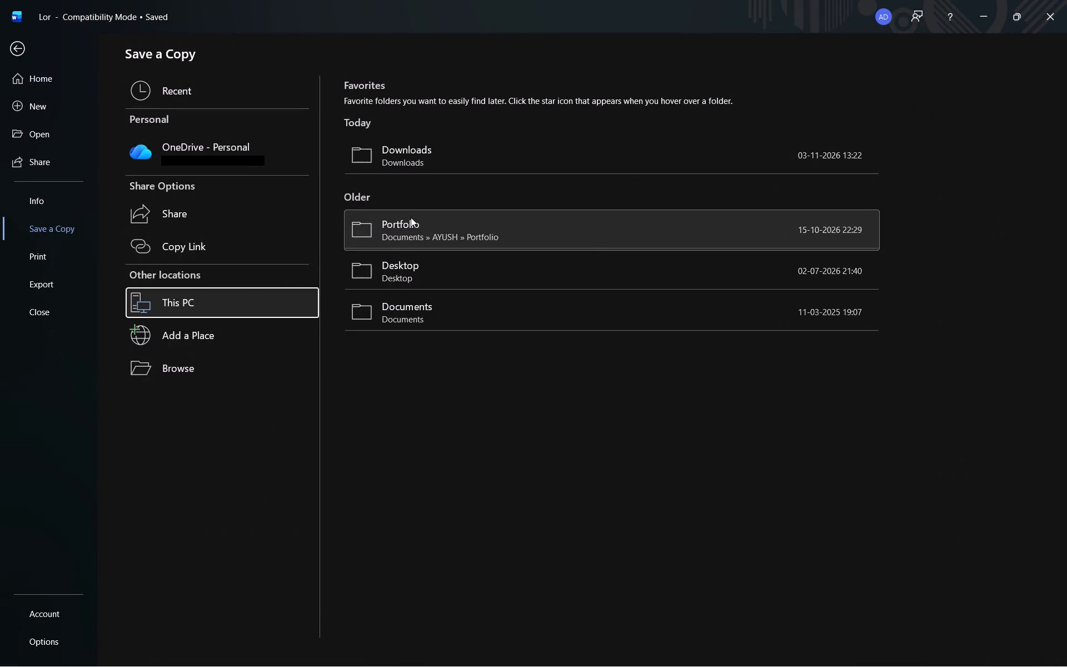
left_click(400, 272)
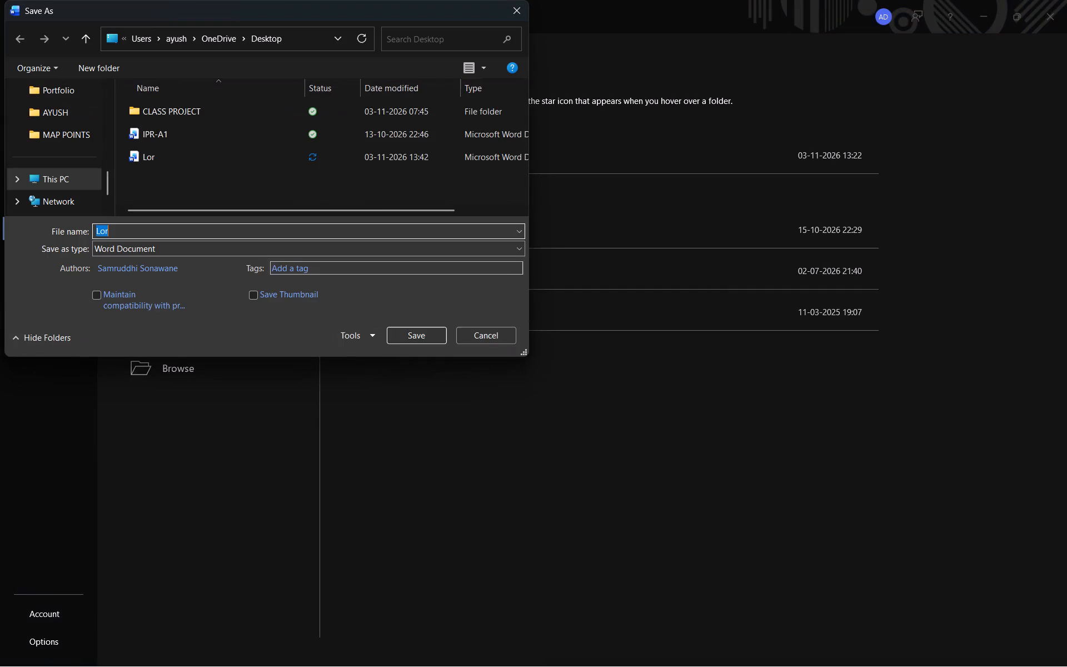
left_click(328, 225)
left_click(323, 254)
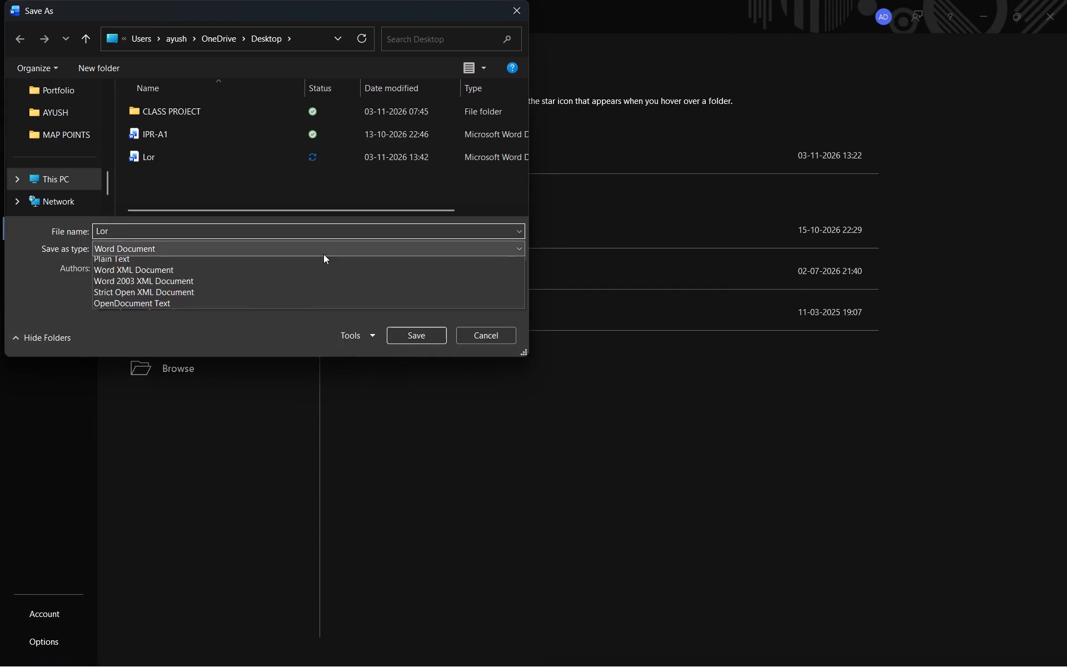
left_click(310, 327)
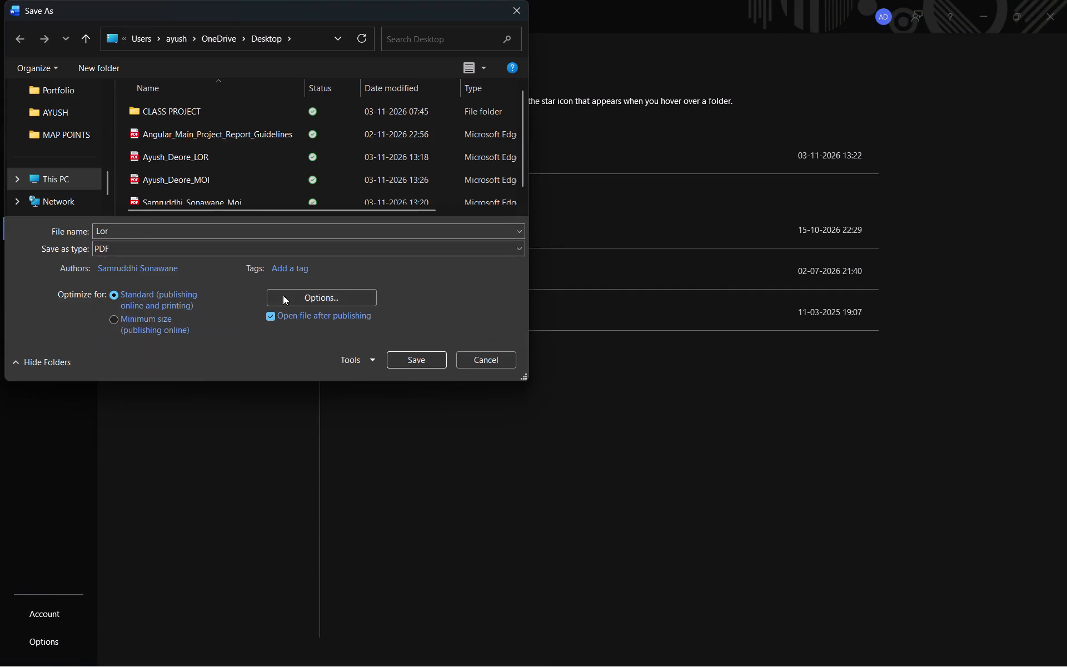
left_click(410, 359)
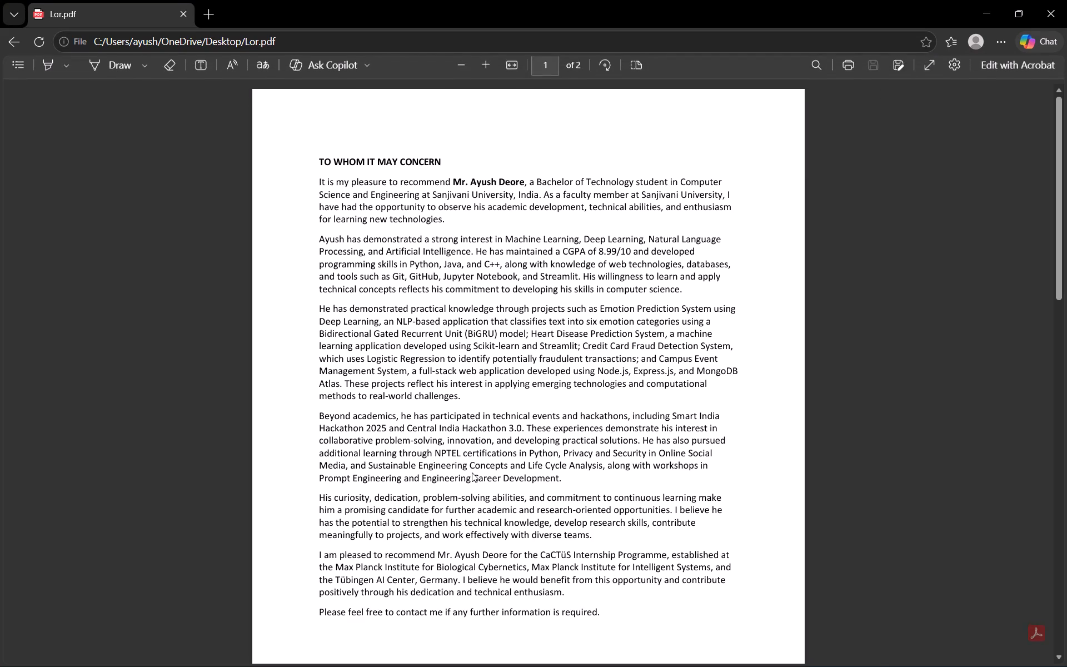
Review the exported Lor.pdf letter from its heading down to the signature block.
scroll(498, 427, "up", 1)
scroll(498, 427, "down", 2)
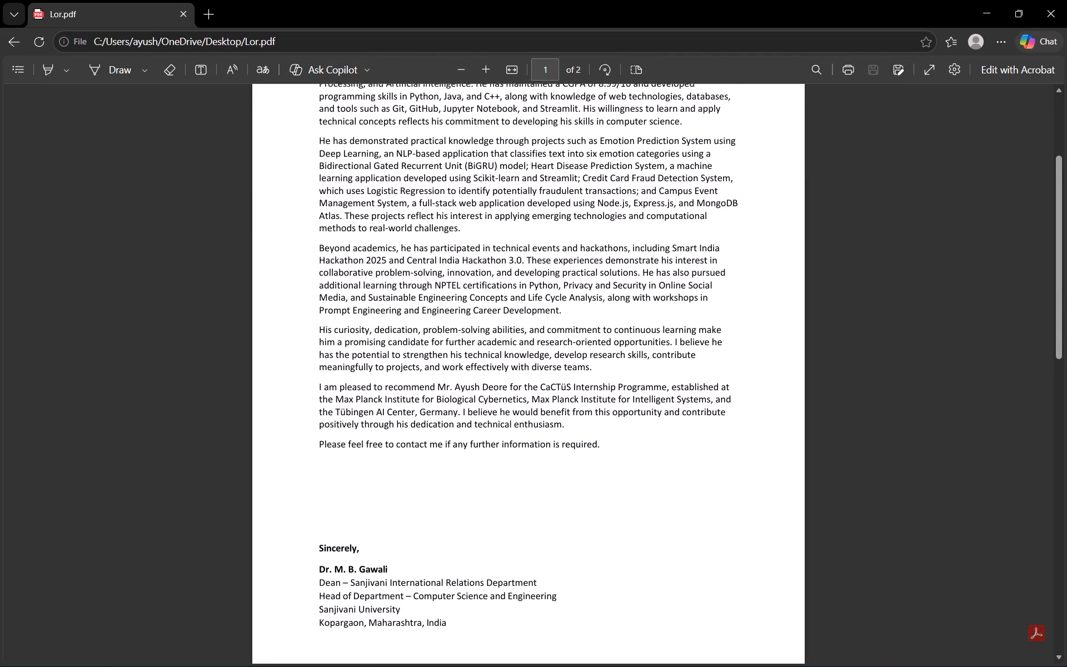
scroll(498, 427, "up", 3)
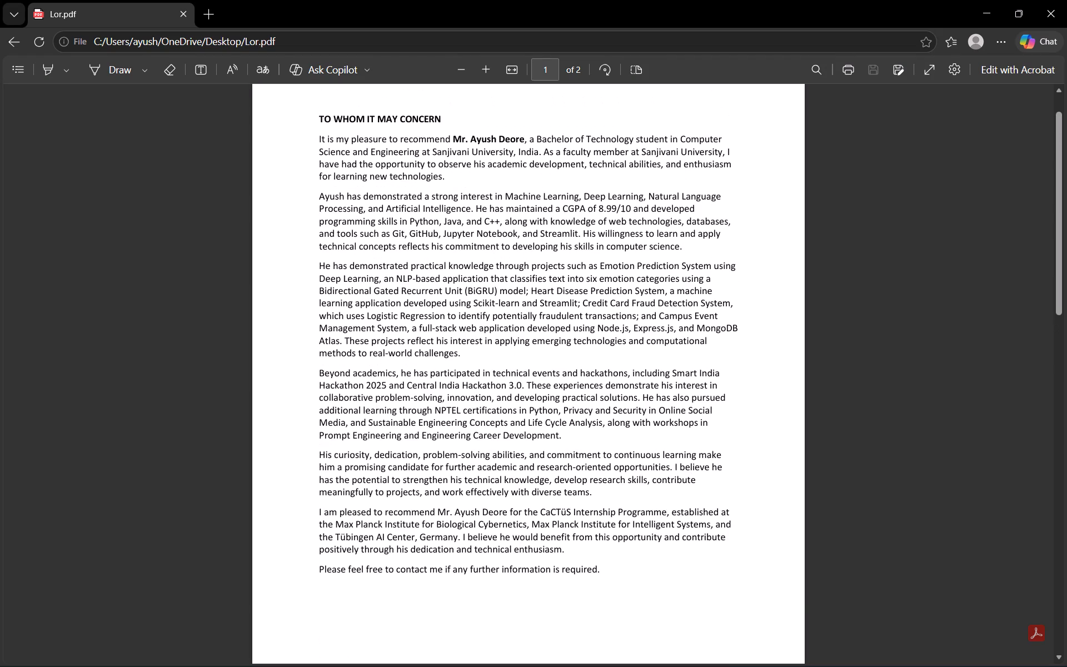
scroll(498, 427, "down", 3)
scroll(498, 427, "up", 6)
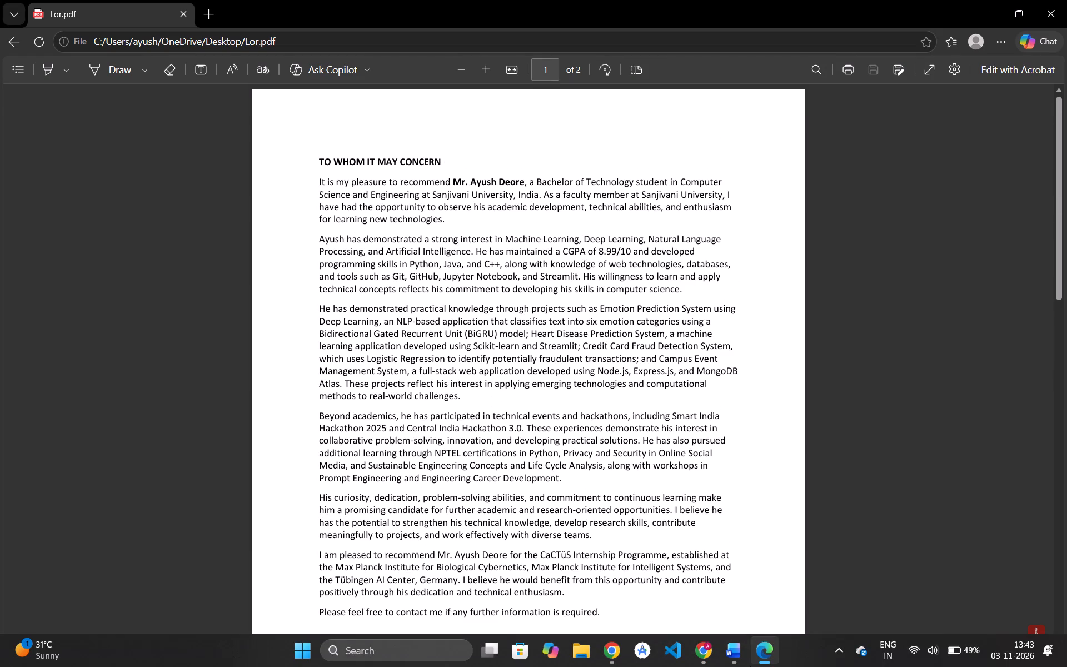
In a Chrome guest window, search for "pdf page remove" and open iLovePDF's Remove PDF pages tool.
left_click(610, 659)
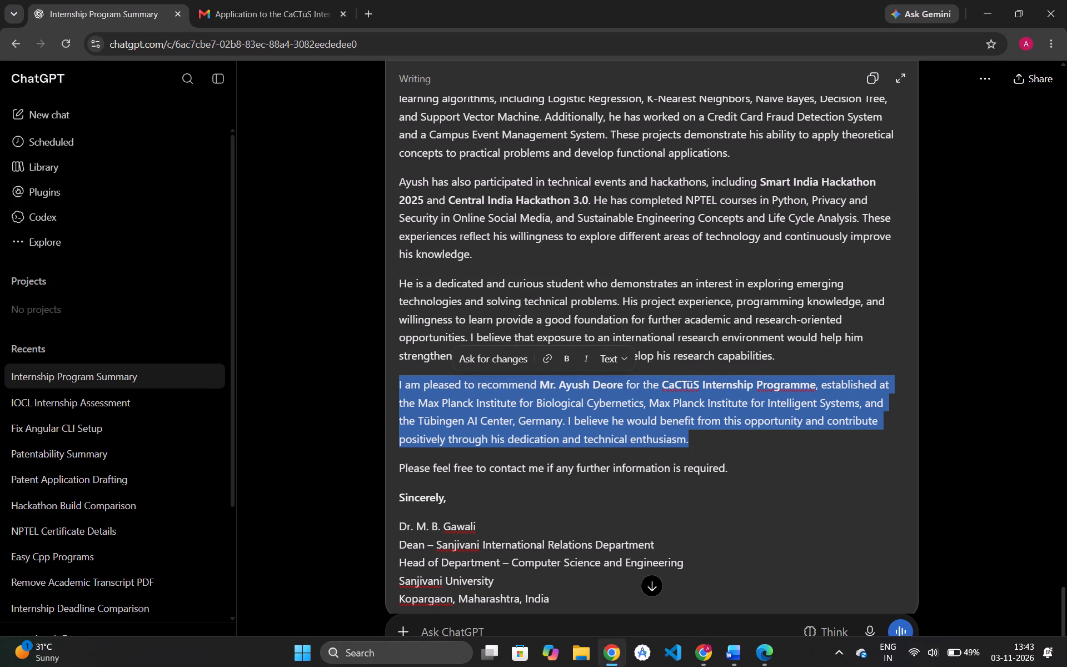
left_click(979, 0)
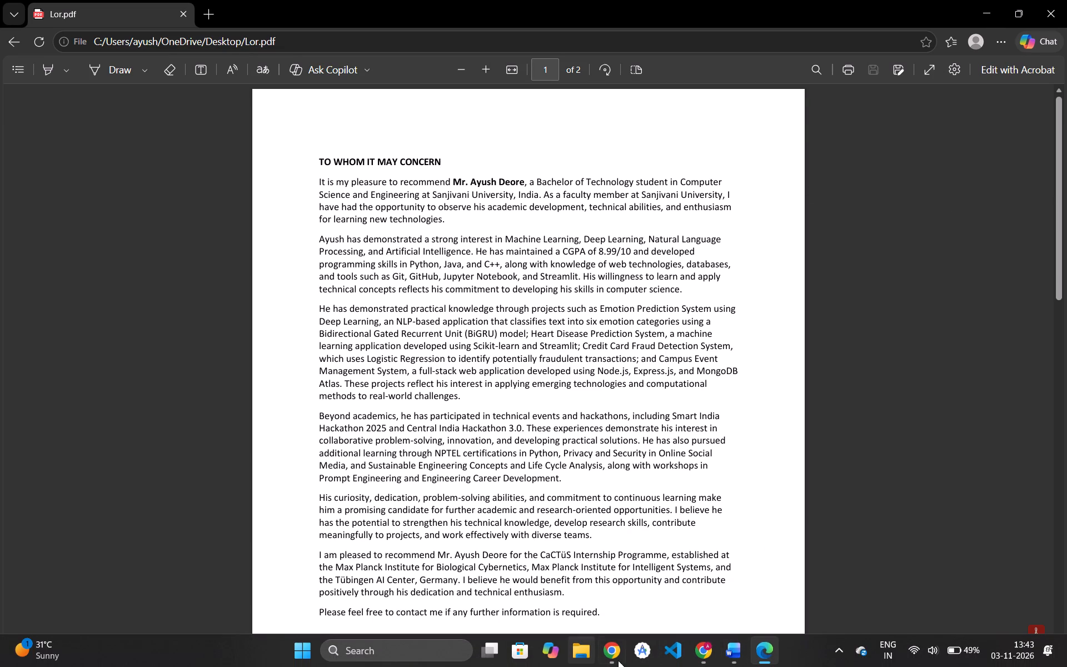
right_click(619, 661)
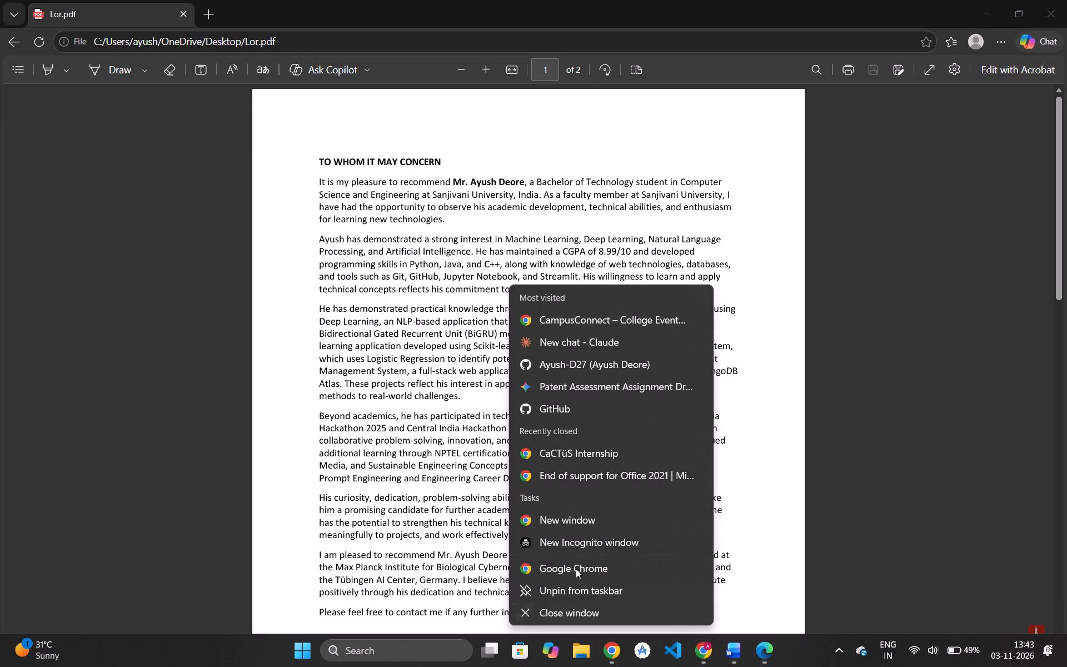
left_click(567, 571)
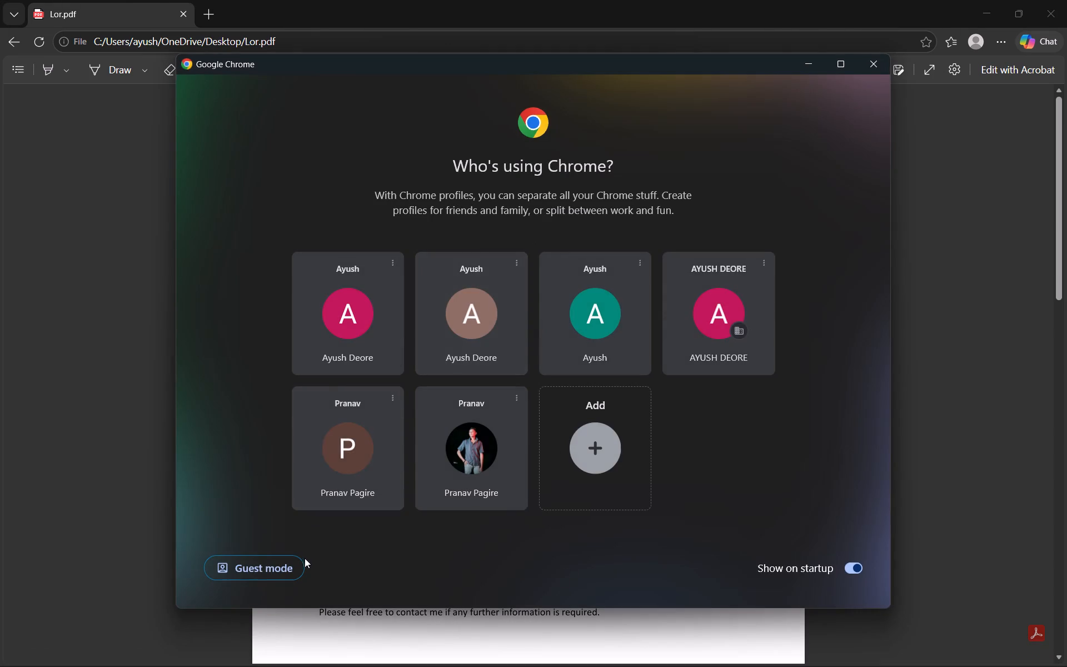
left_click(298, 564)
left_click(712, 32)
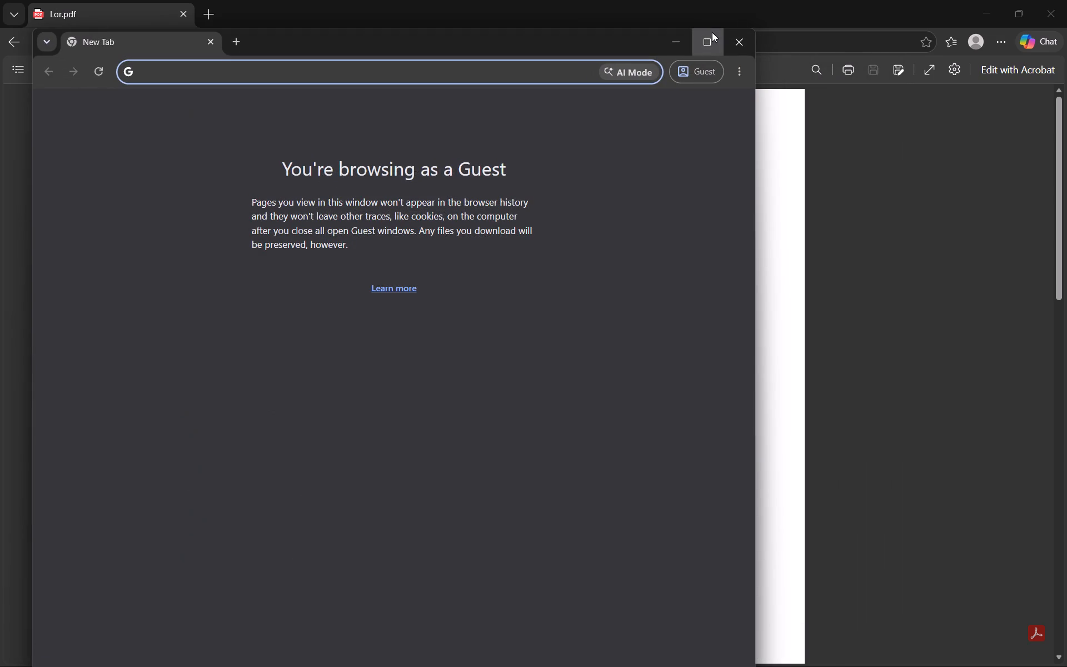
type("pdf page re")
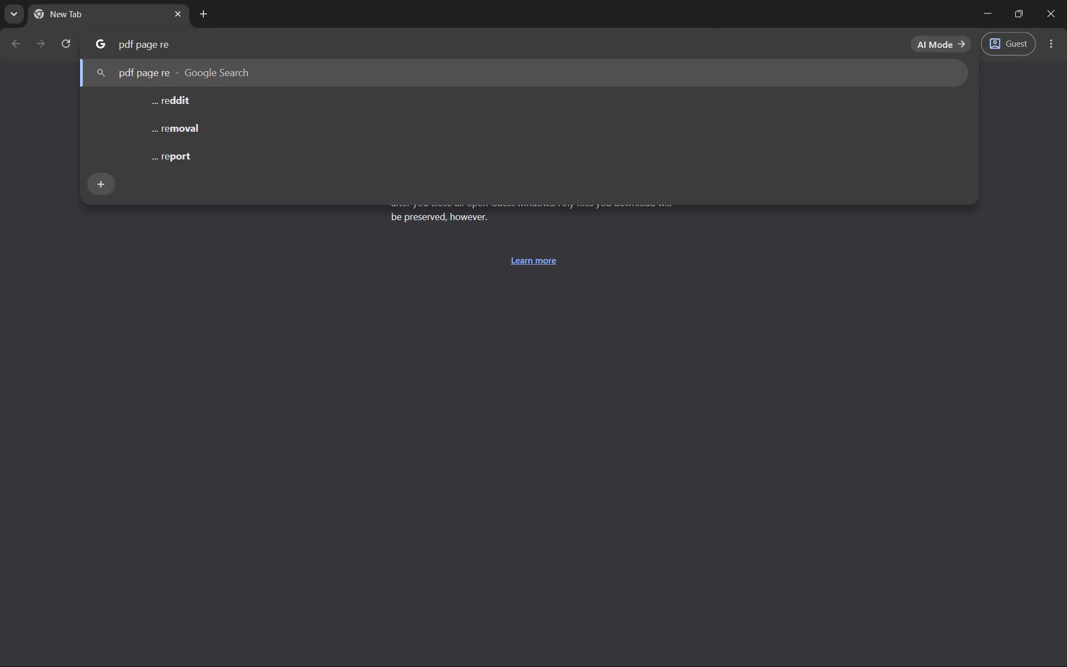
type("move")
key("Return")
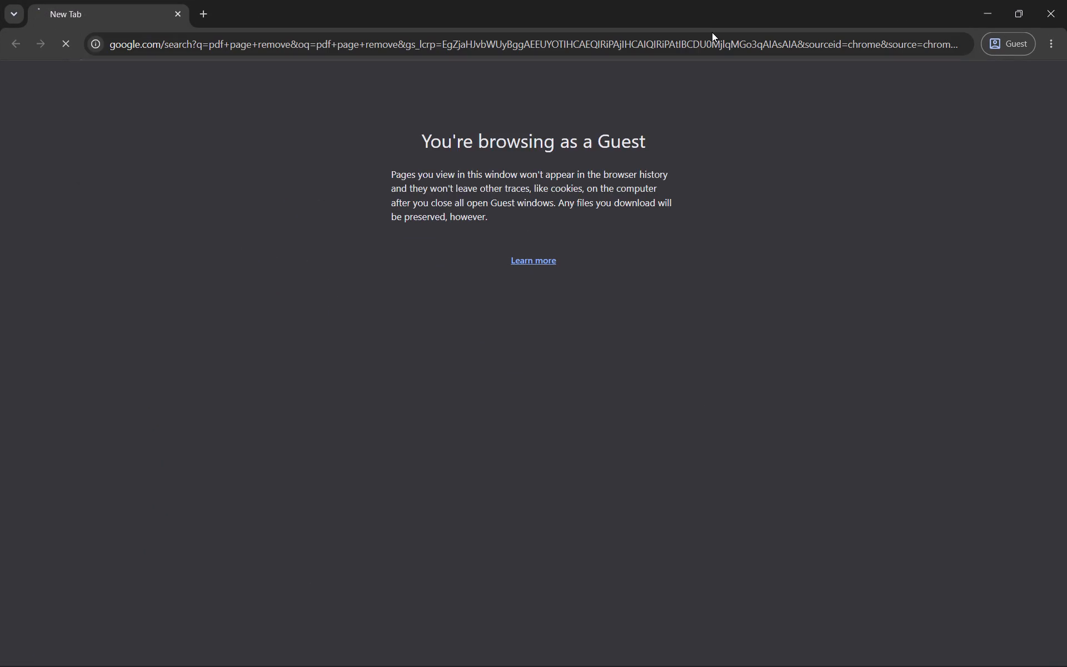
left_click(333, 216)
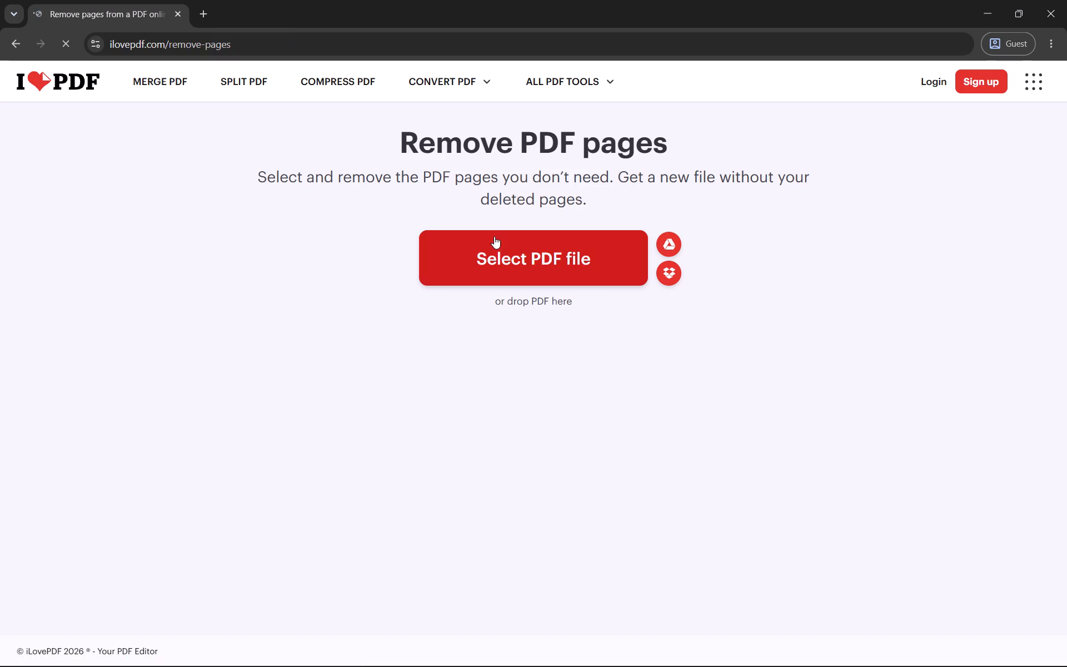
Upload the Lor PDF from the Desktop folder and remove its blank page 2.
left_click(498, 243)
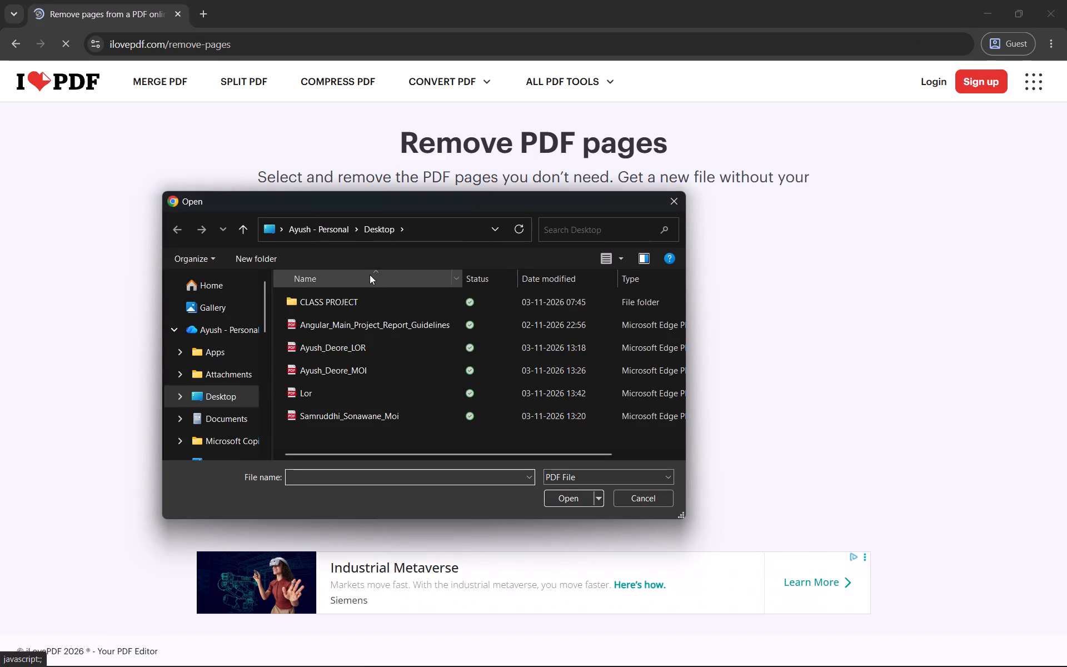
left_click(358, 398)
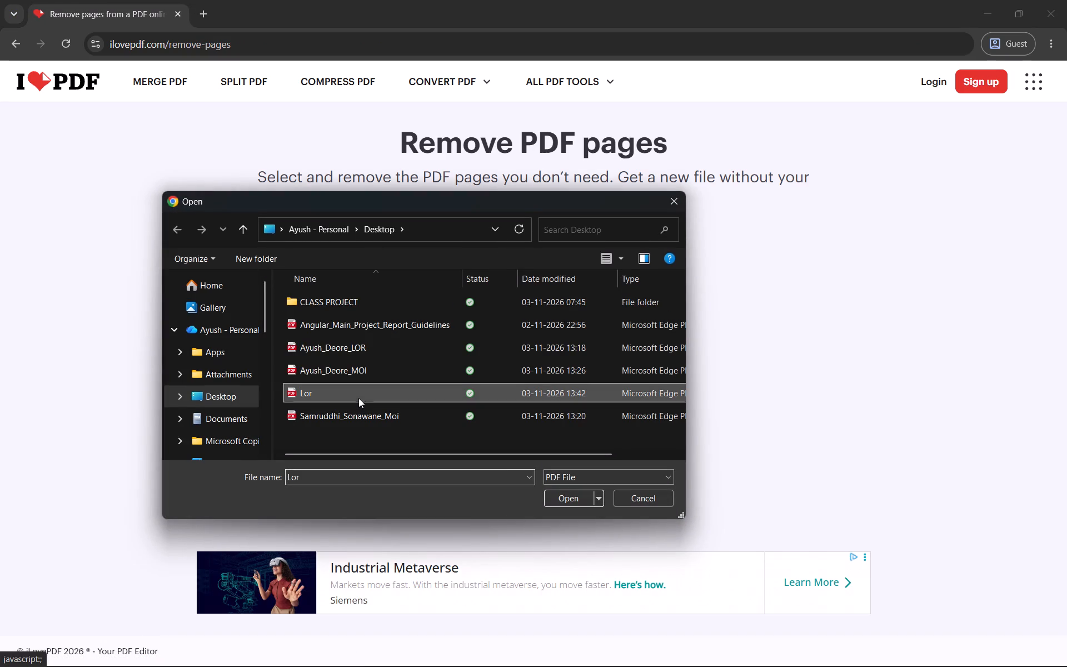
left_click(557, 496)
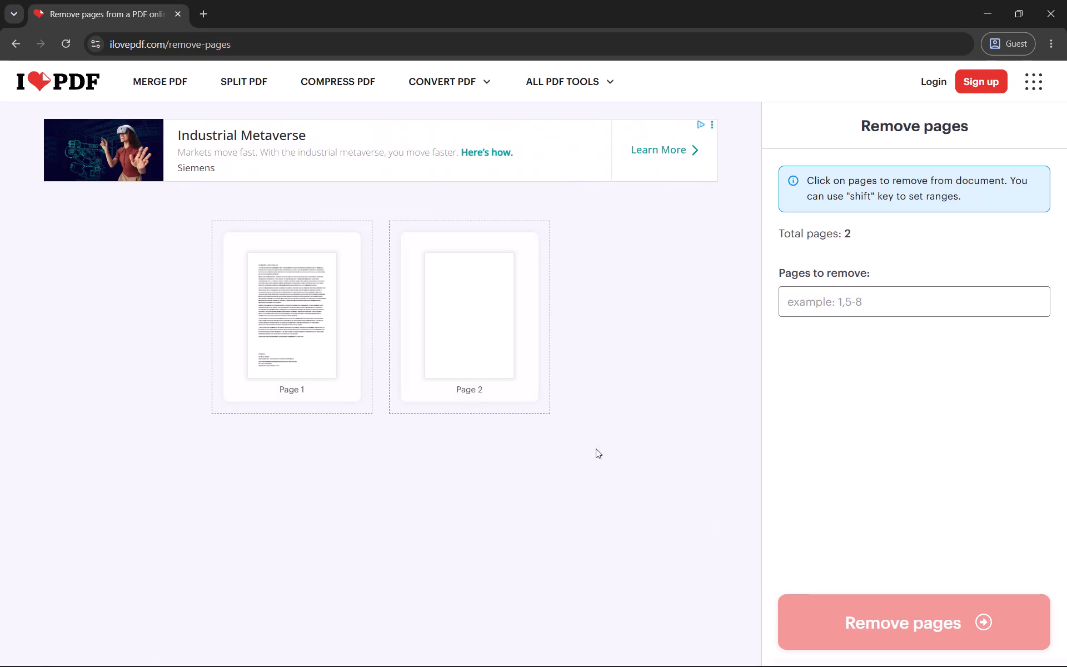
left_click(485, 352)
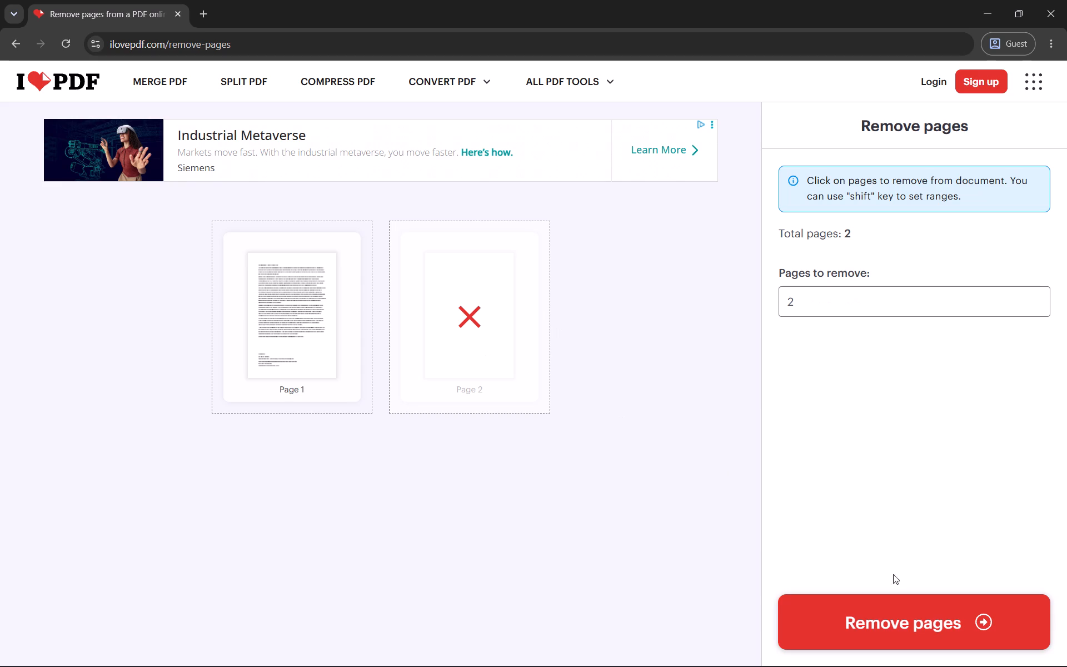
left_click(894, 600)
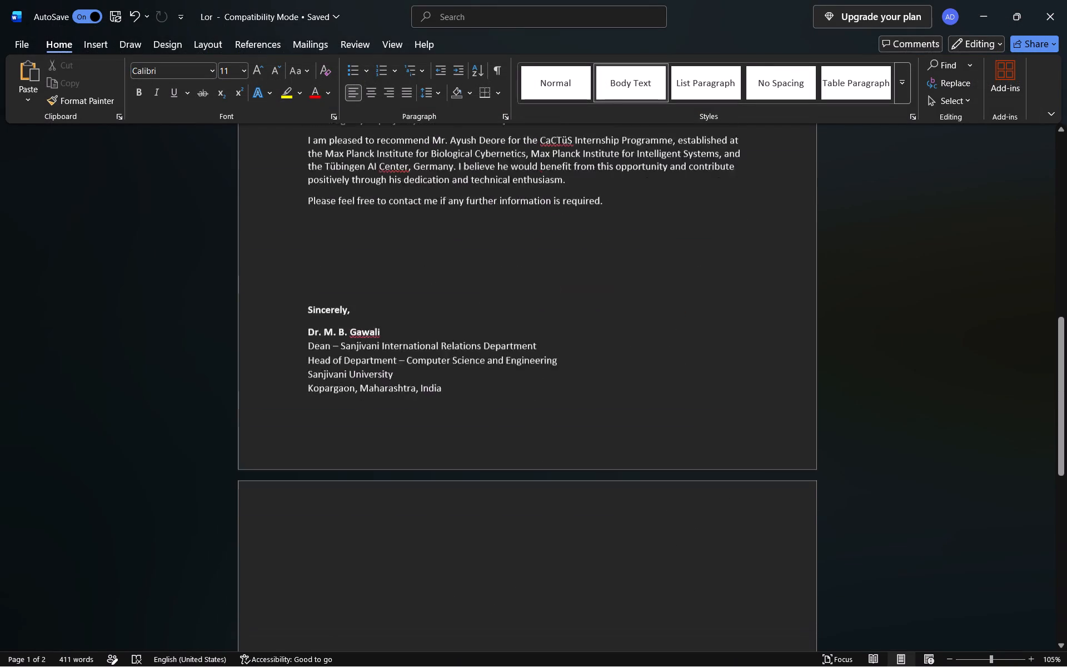
scroll(470, 361, "up", 3)
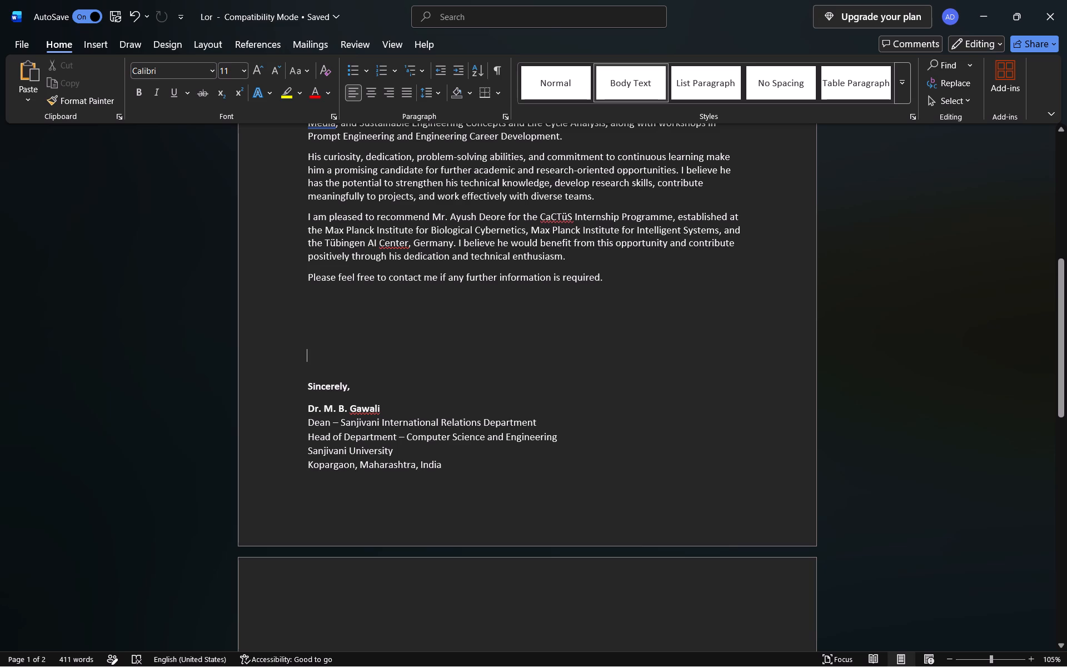
scroll(300, 219, "up", 8)
scroll(300, 219, "down", 3)
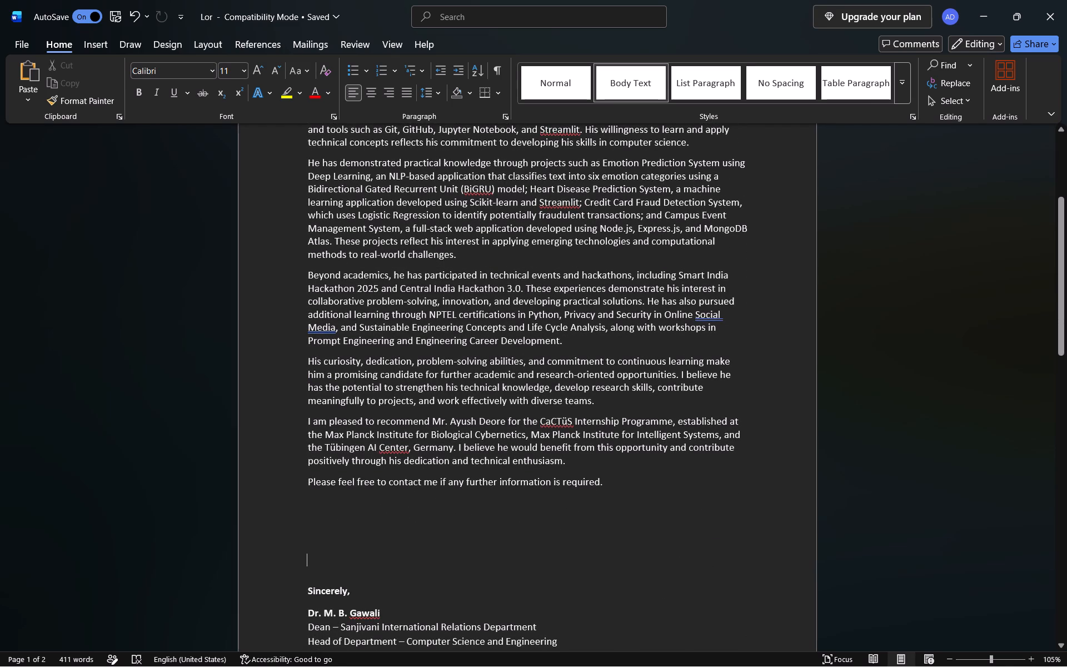
left_click_drag(302, 421, 567, 459)
key("ctrl+c")
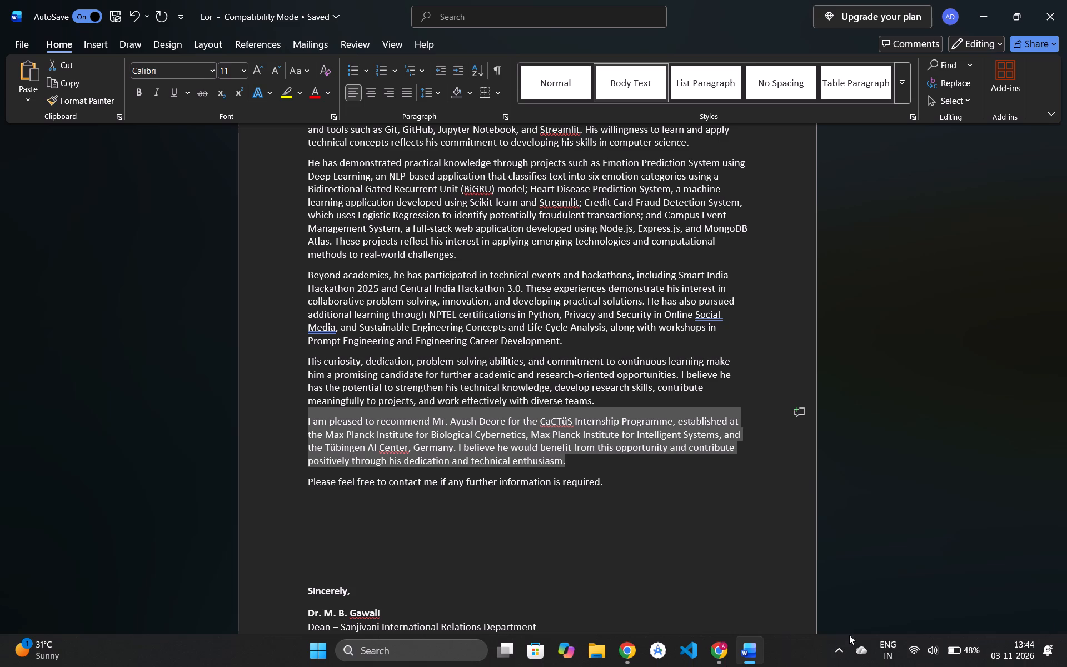
Reveal the hidden background apps in the system tray.
left_click(842, 647)
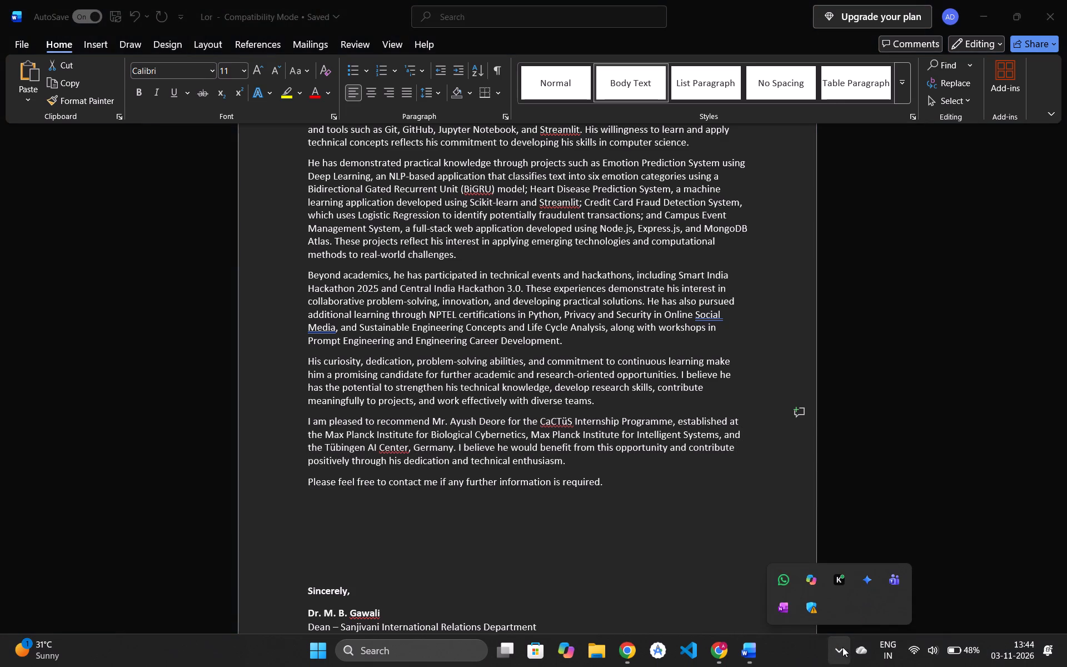
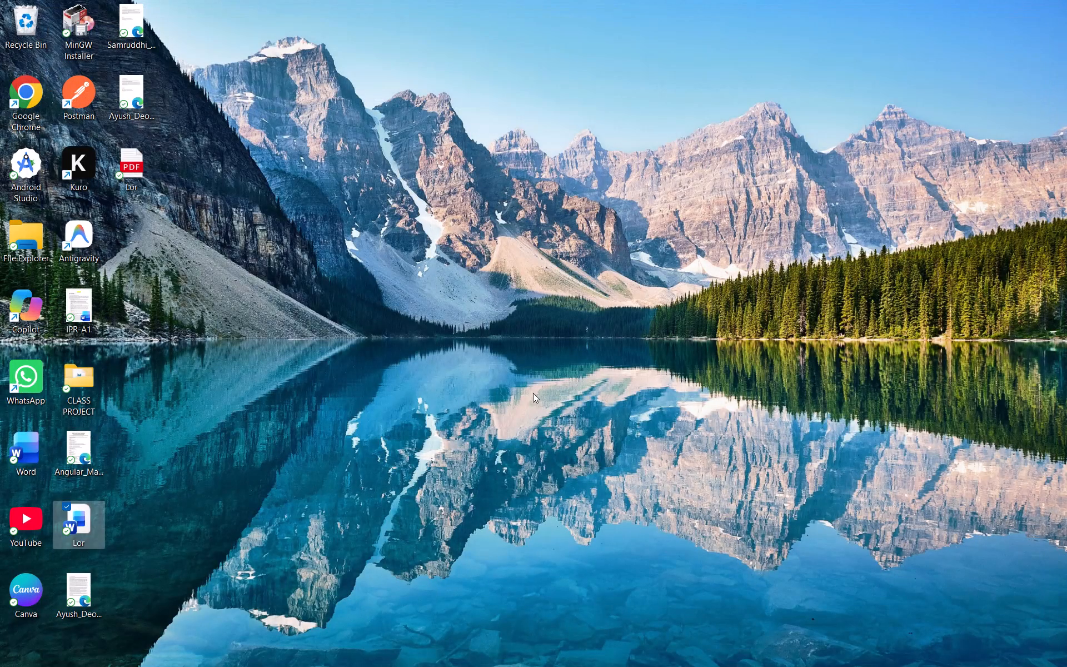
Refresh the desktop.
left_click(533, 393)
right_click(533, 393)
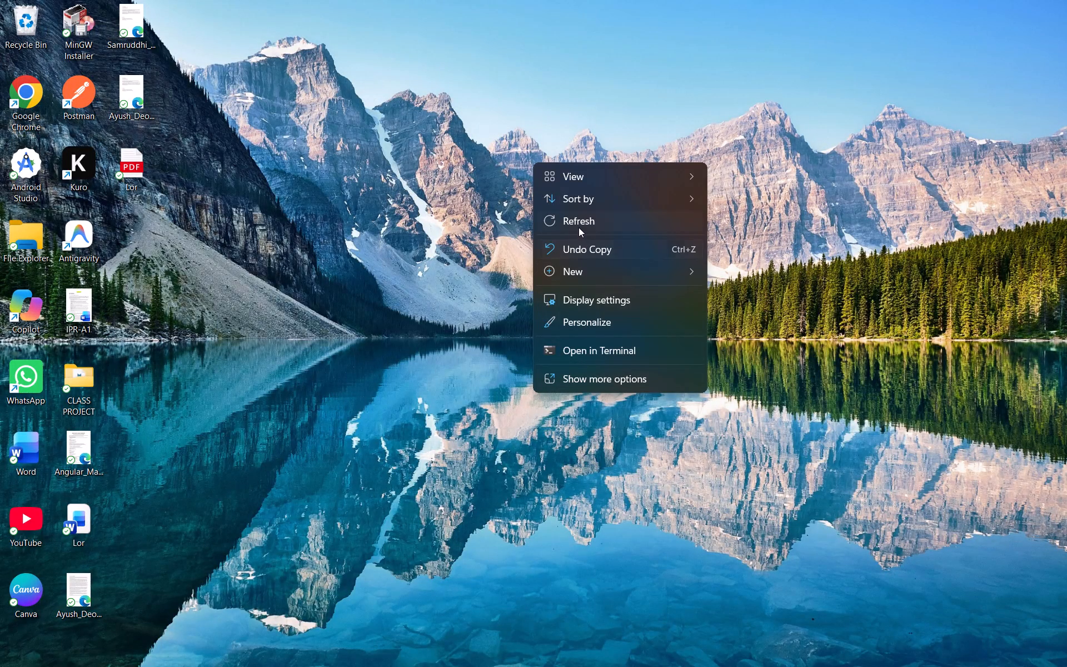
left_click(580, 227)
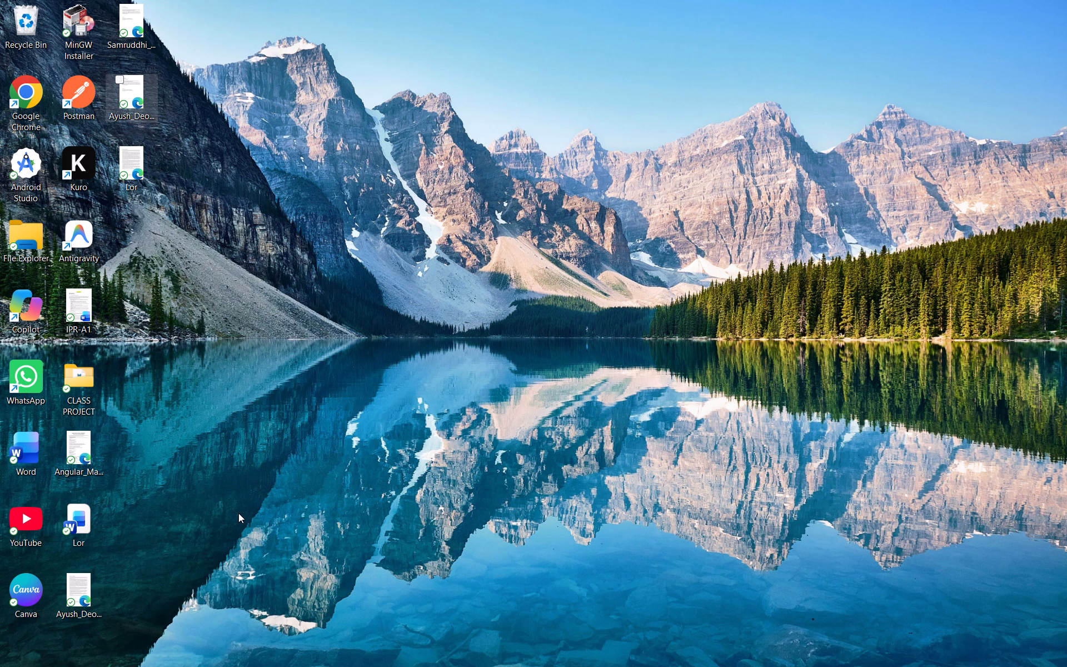
Open the student's LOR2 PDF from Documents > AYUSH > Portfolio, check its text, CaCTüS paragraph and signature block, and close it.
double_click(25, 241)
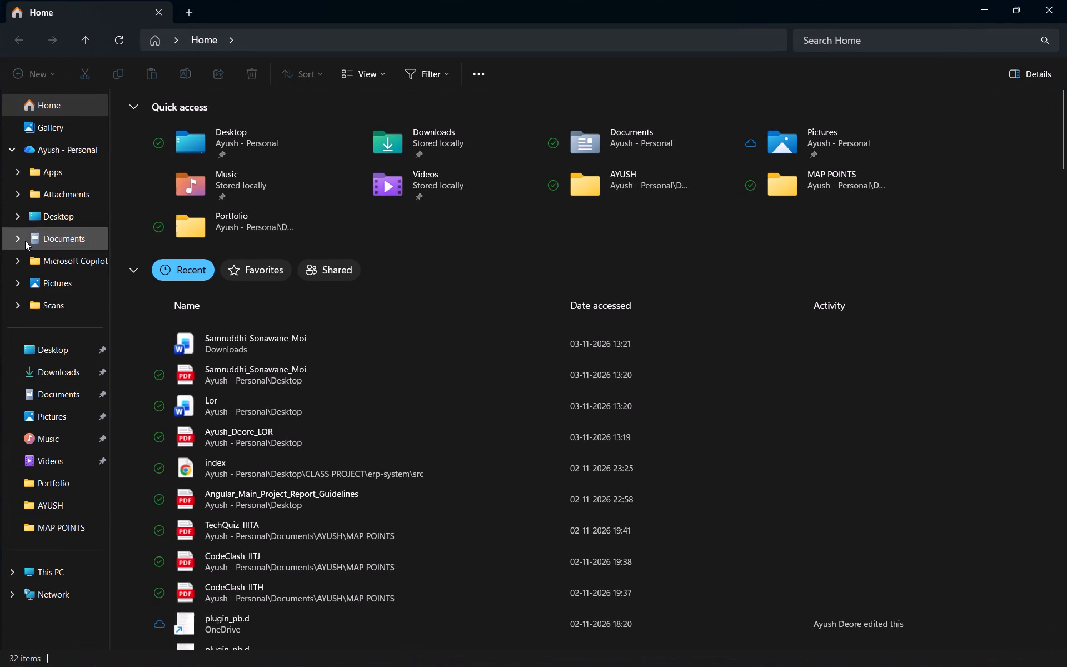
left_click(73, 392)
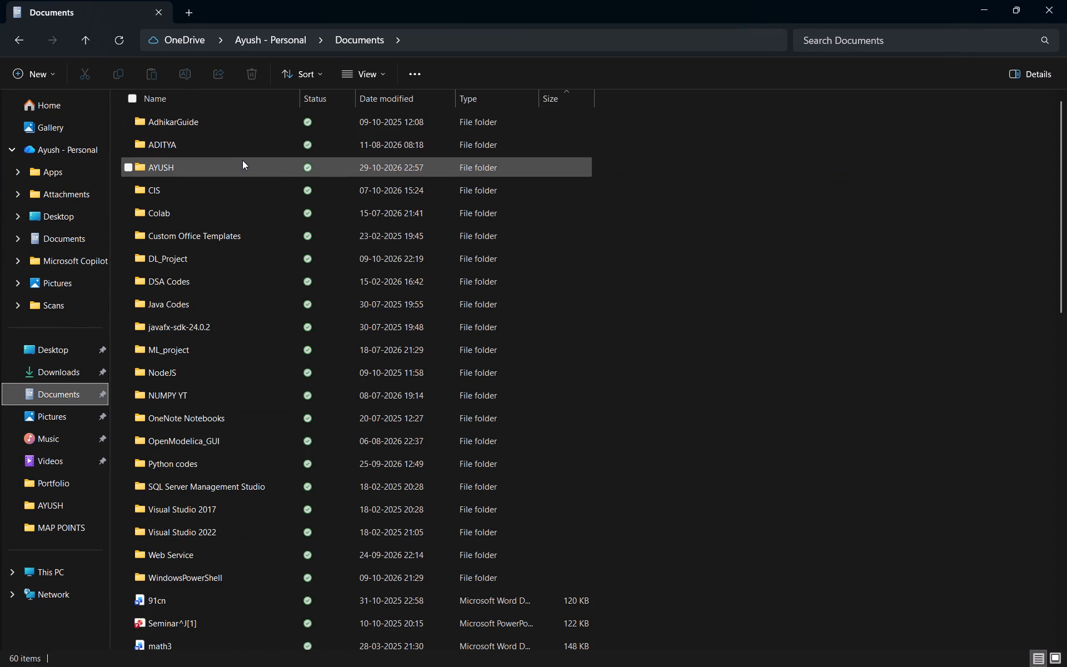
double_click(243, 161)
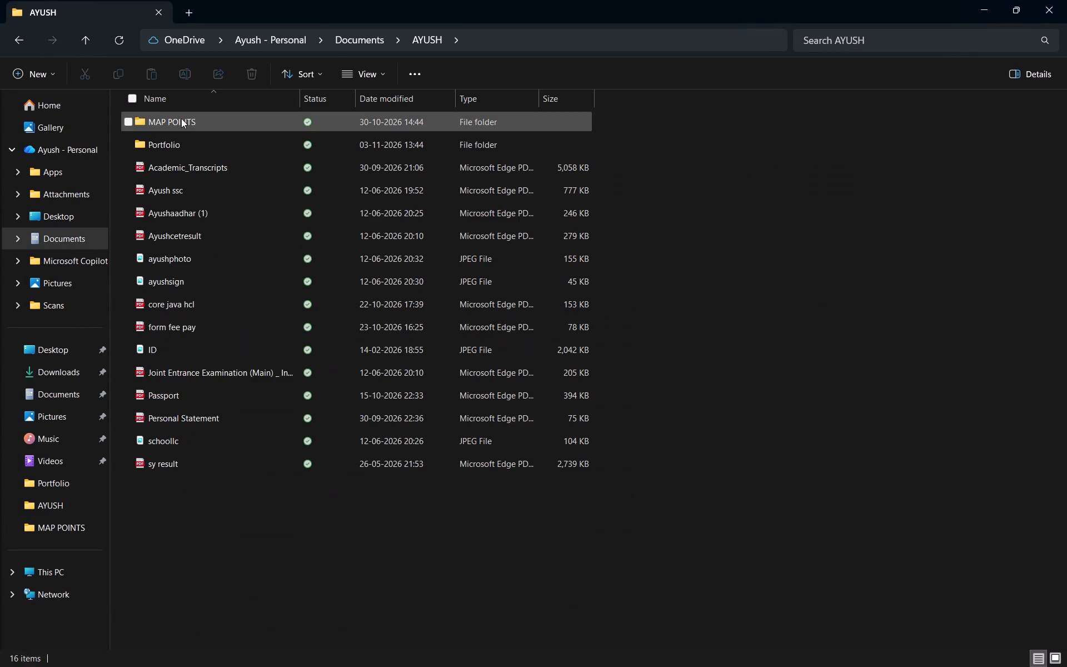
double_click(188, 140)
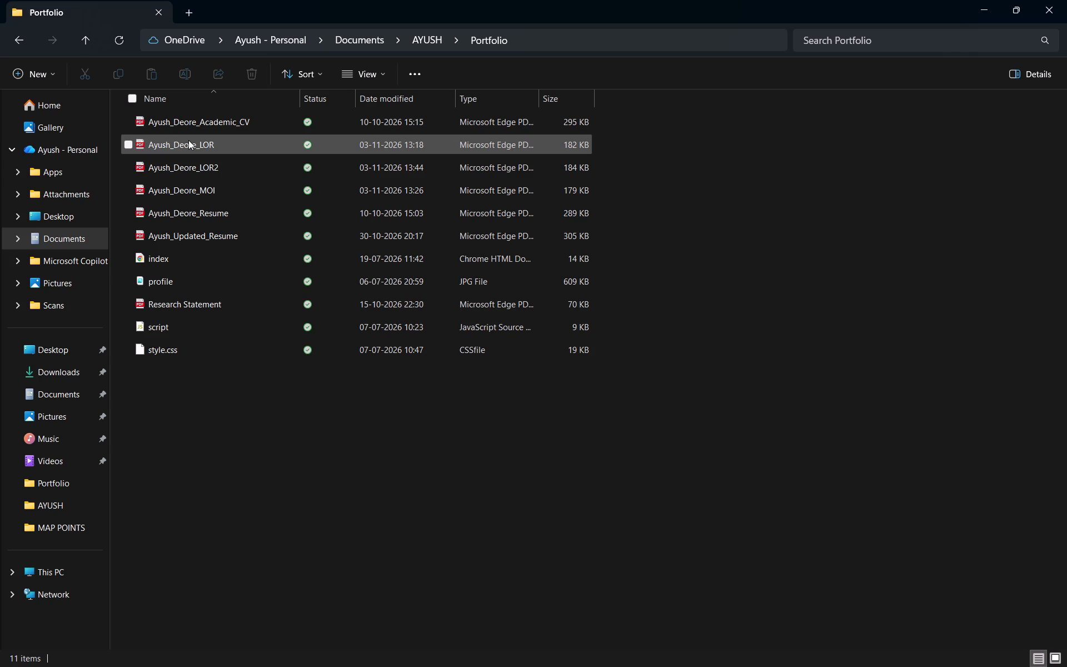
double_click(195, 159)
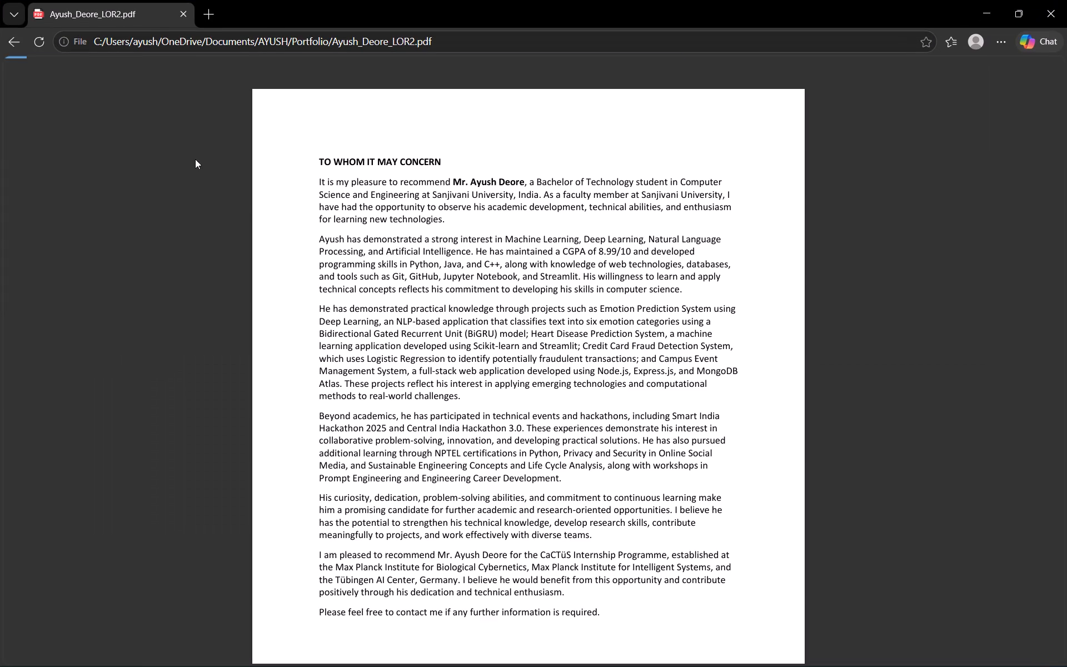
scroll(358, 412, "down", 3)
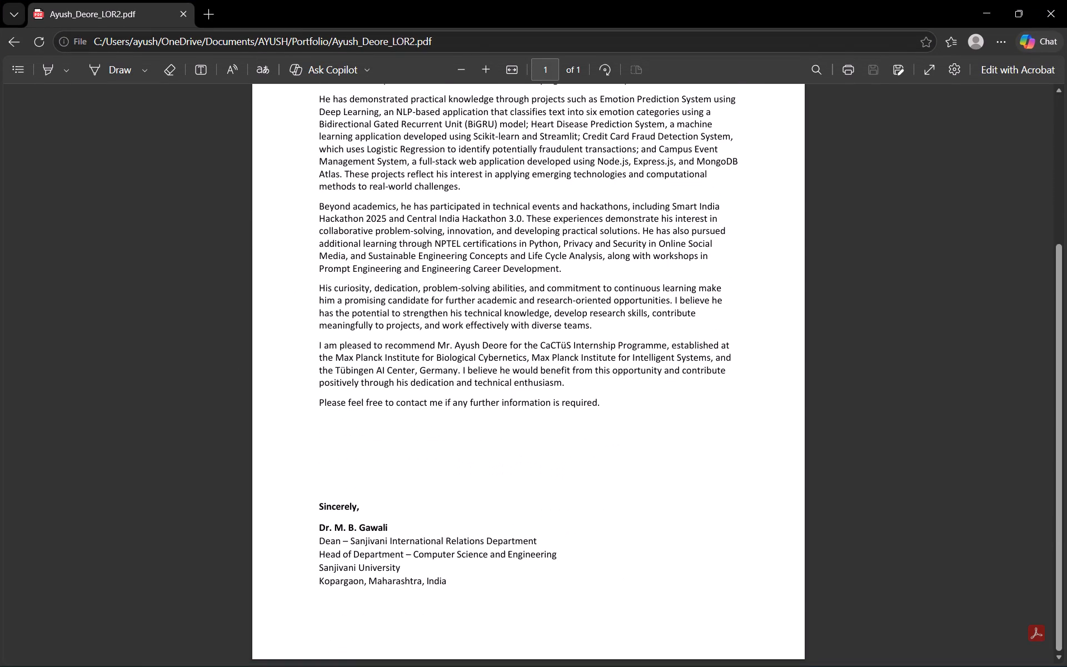
left_click_drag(315, 341, 582, 384)
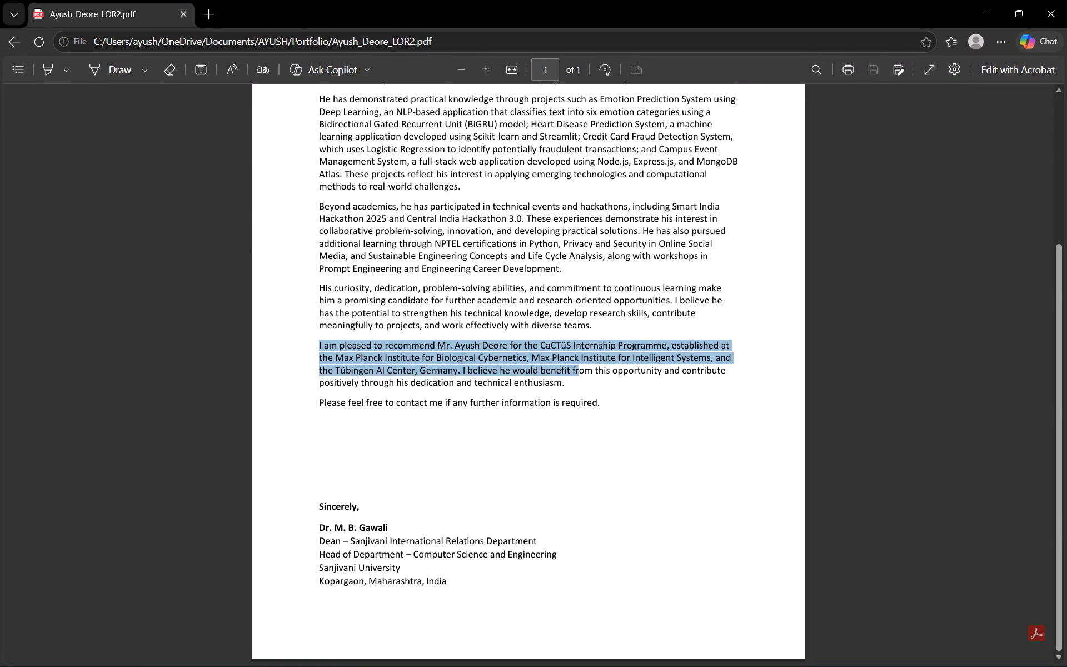
left_click_drag(582, 384, 576, 384)
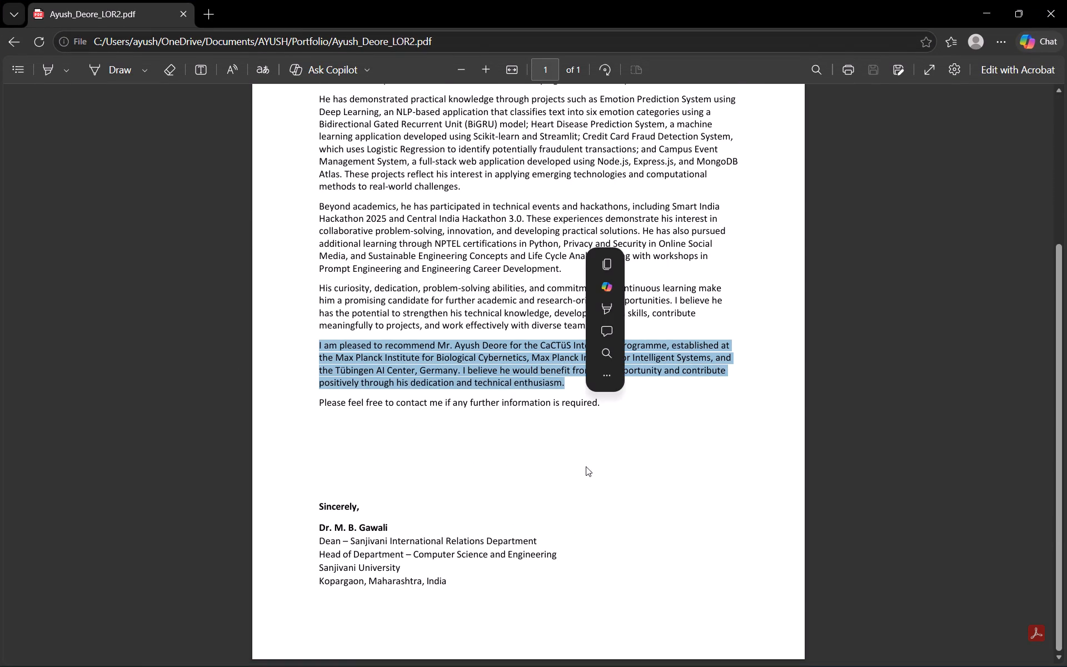
left_click(589, 479)
scroll(589, 479, "up", 6)
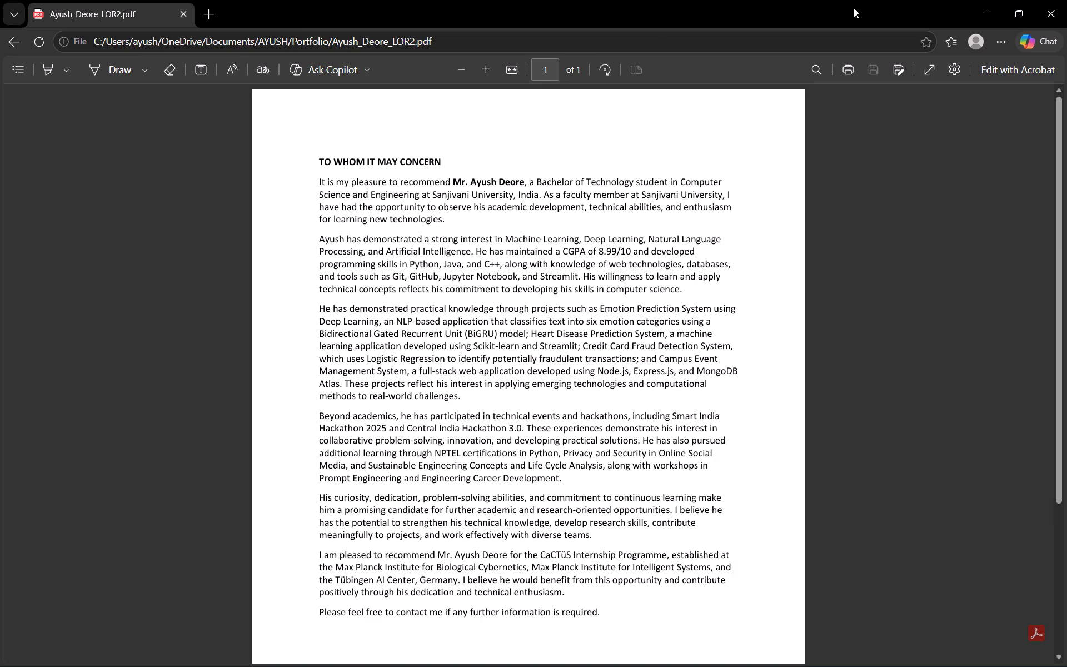
left_click(1066, 0)
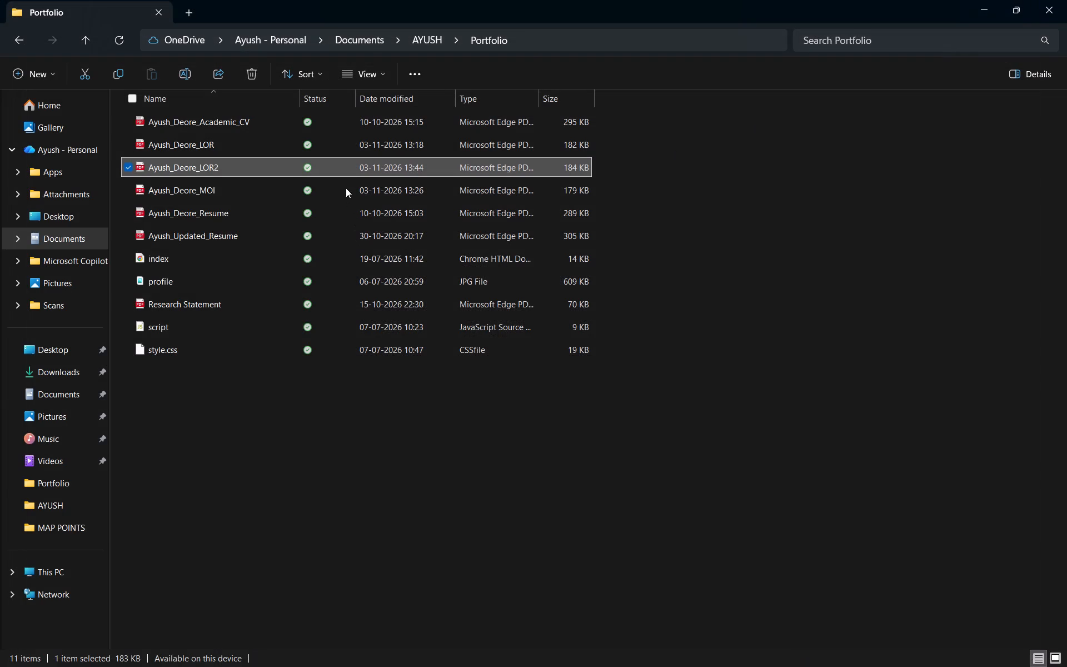
Open the student's MOI PDF from the Portfolio folder to check the Medium of Instruction certificate.
double_click(341, 186)
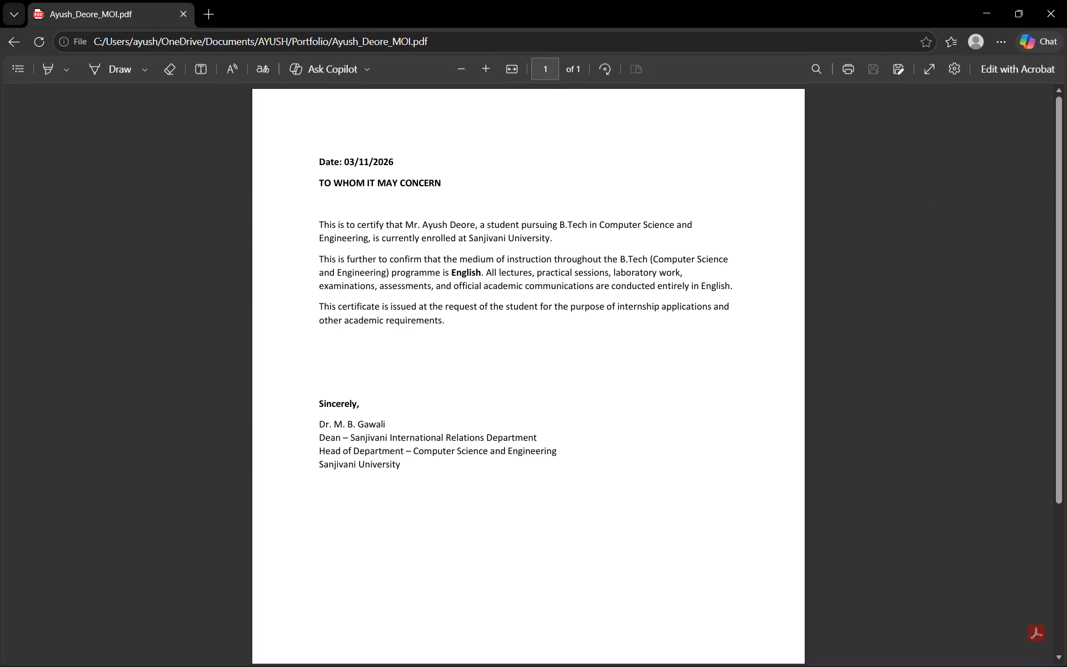
scroll(420, 302, "up", 1)
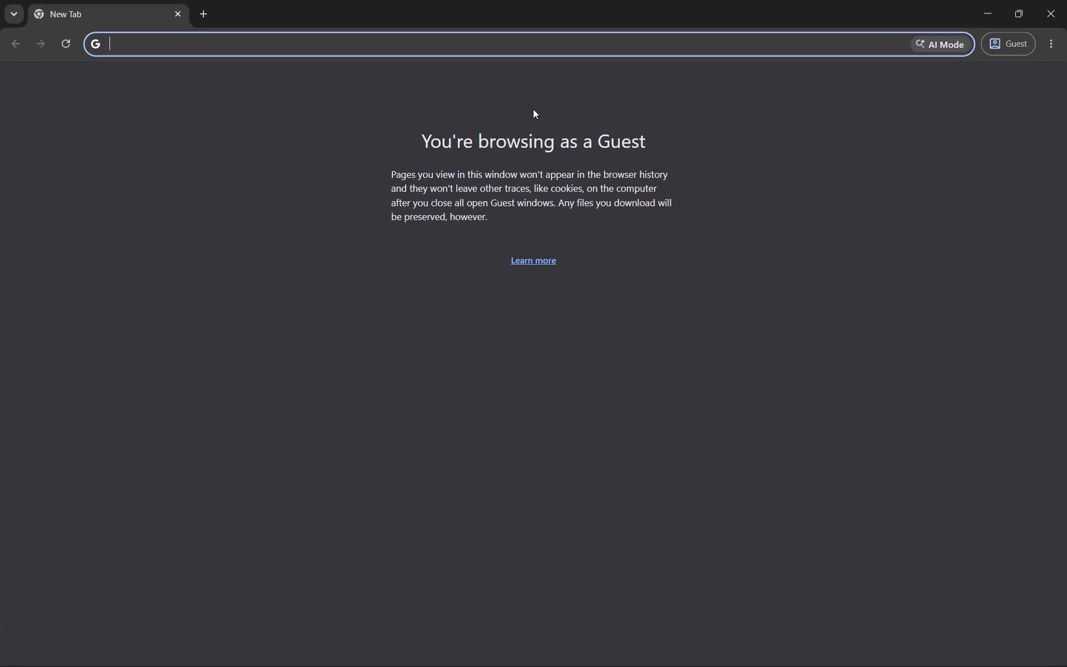
type("pdf to word")
key("Return")
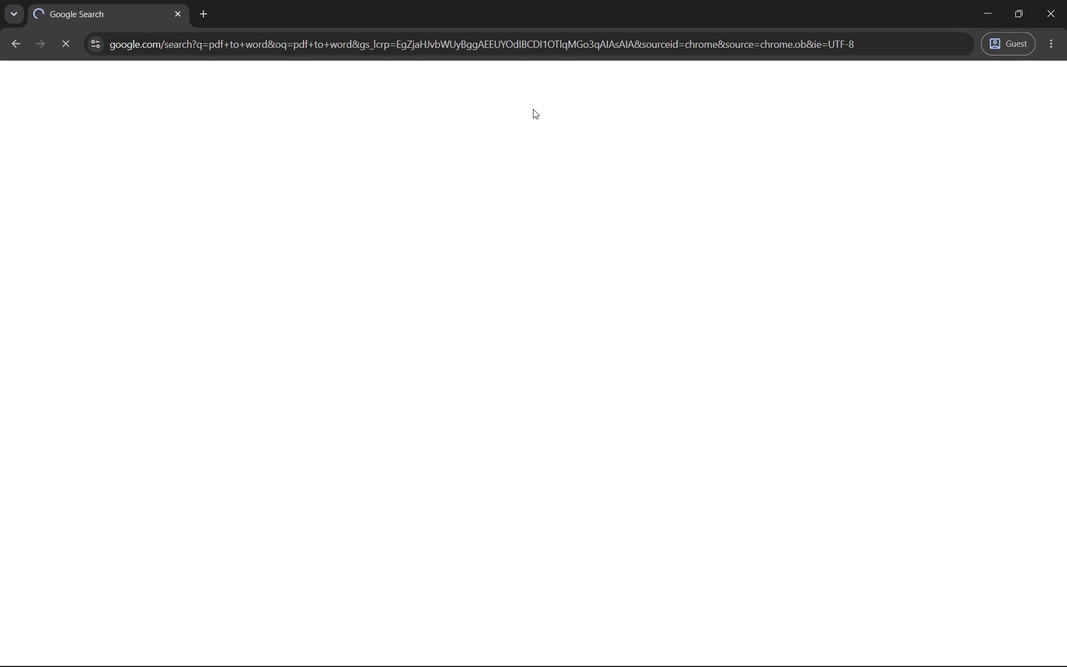
left_click(375, 197)
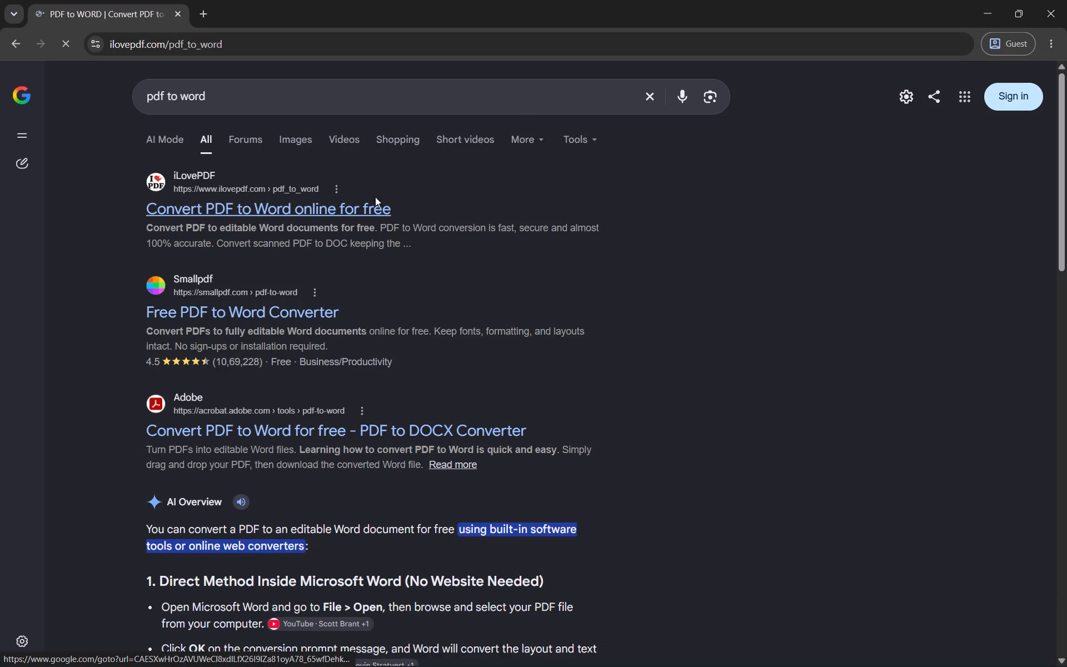
Choose the student's MOI PDF from Documents > AYUSH > Portfolio as the file to convert to Word.
left_click(477, 238)
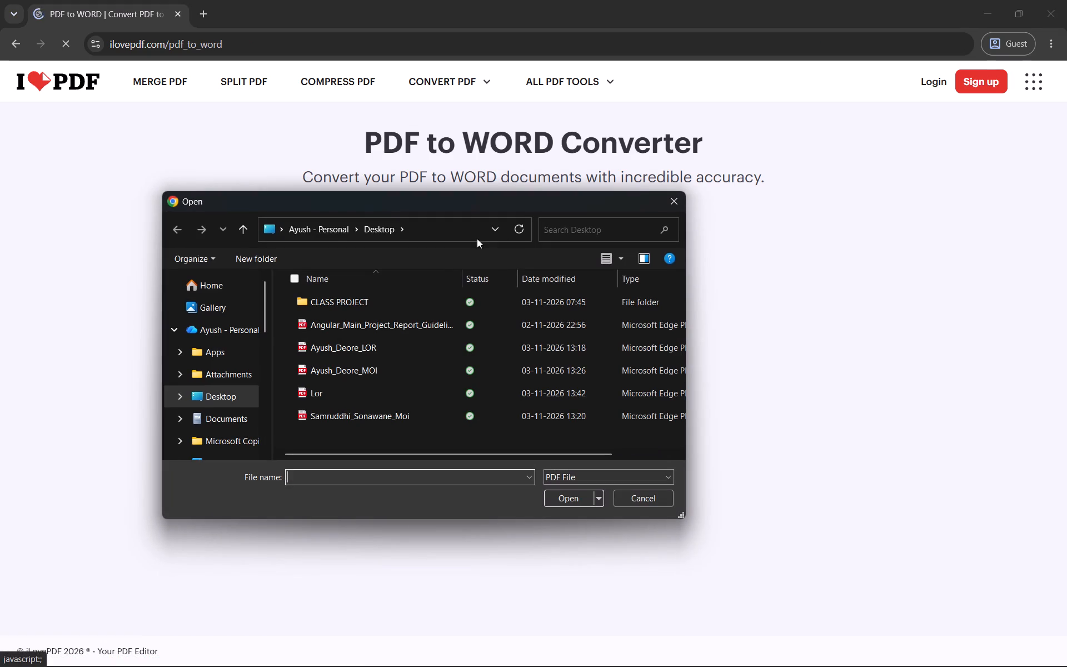
left_click(220, 415)
double_click(375, 321)
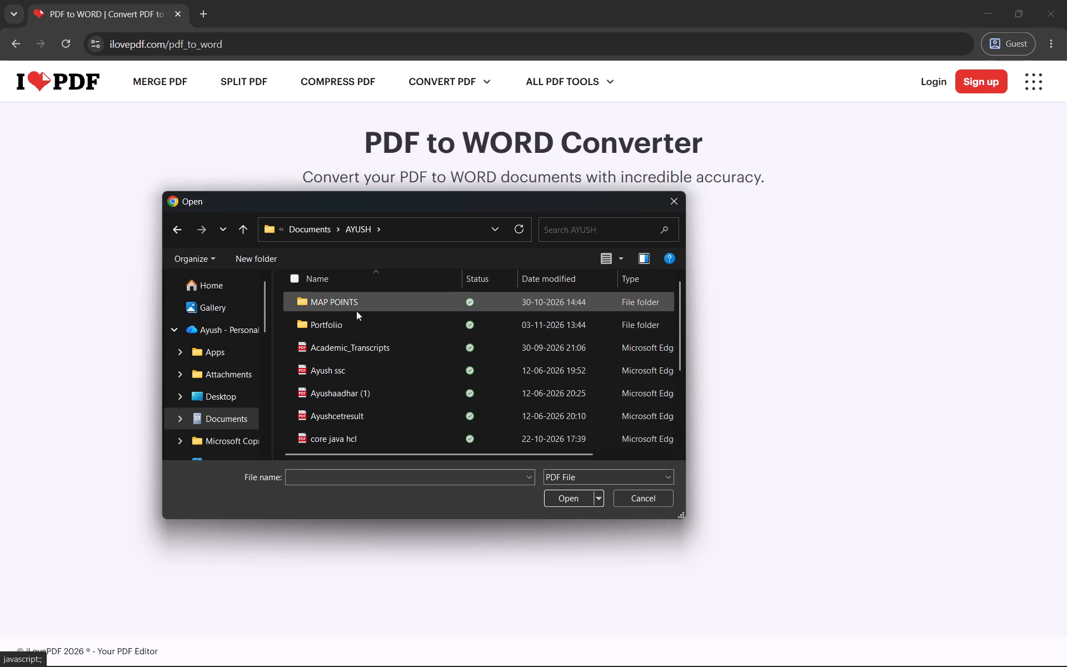
double_click(356, 322)
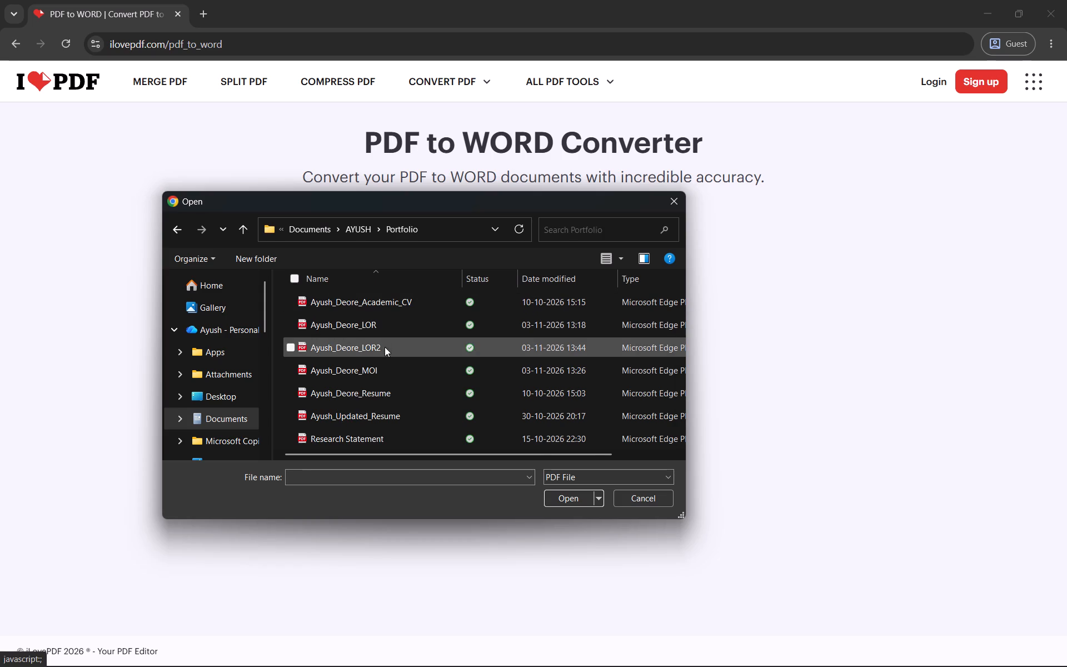
left_click(386, 367)
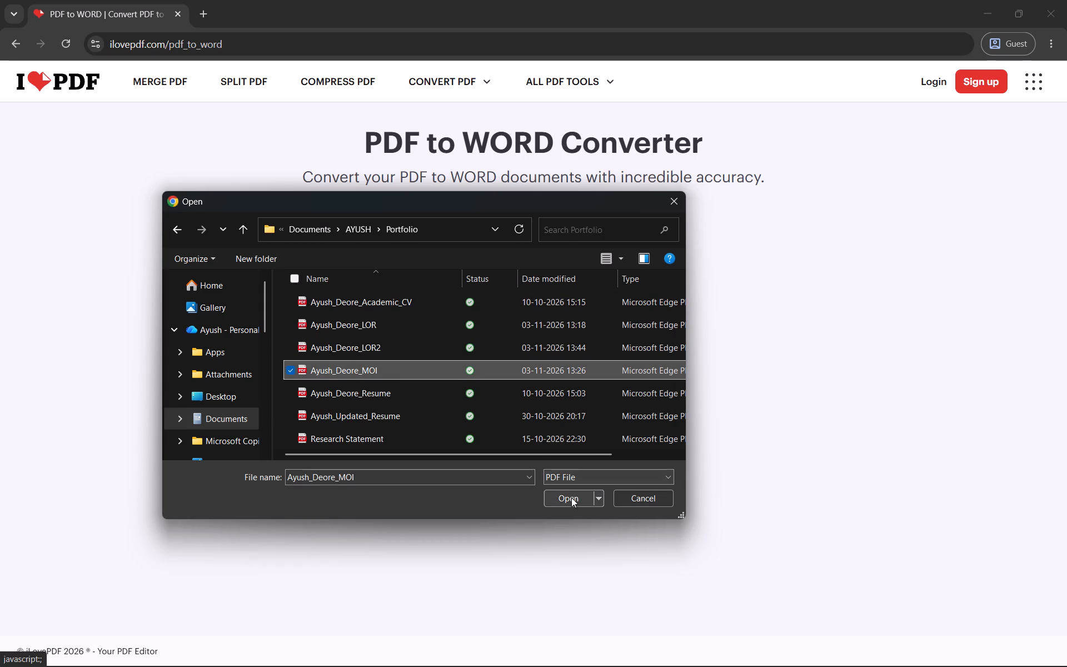
left_click(571, 497)
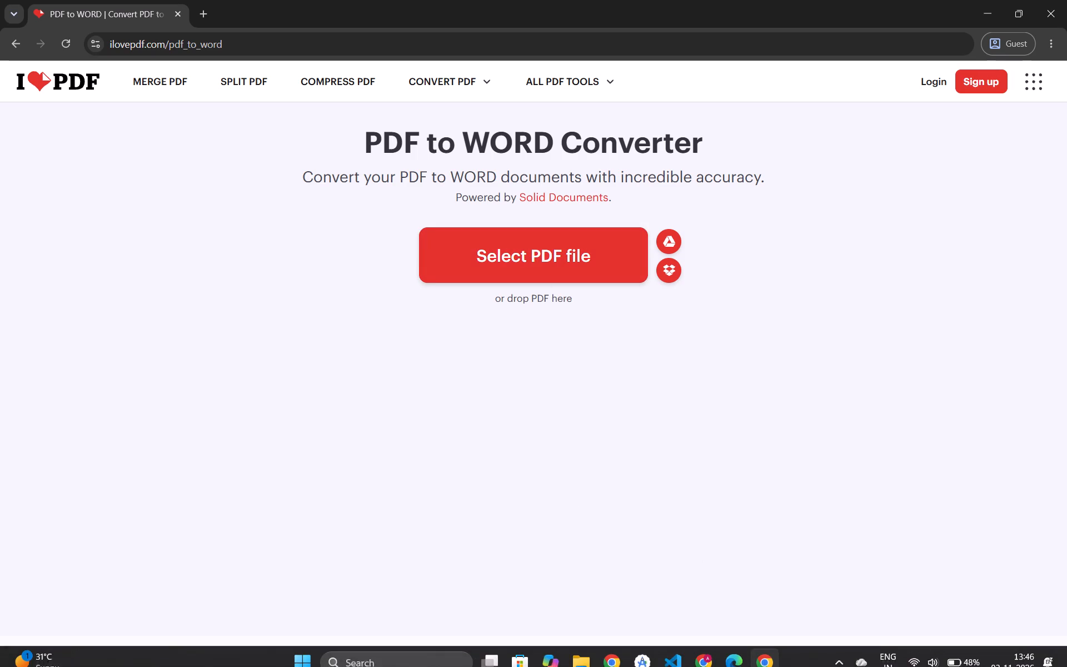
Reveal the hidden background apps in the system tray.
left_click(842, 644)
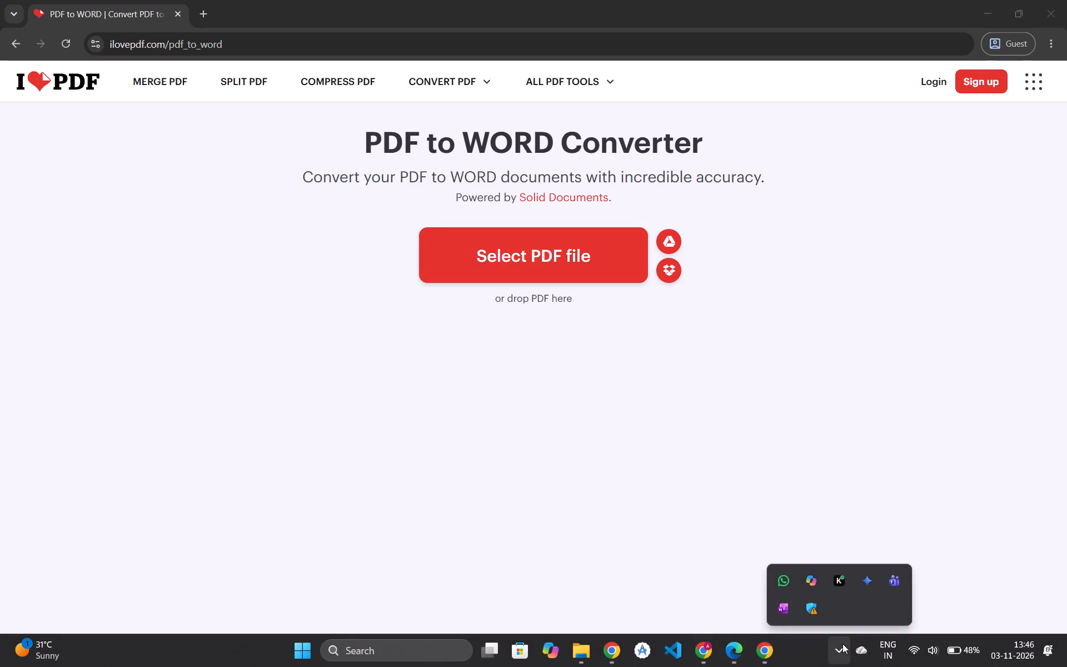
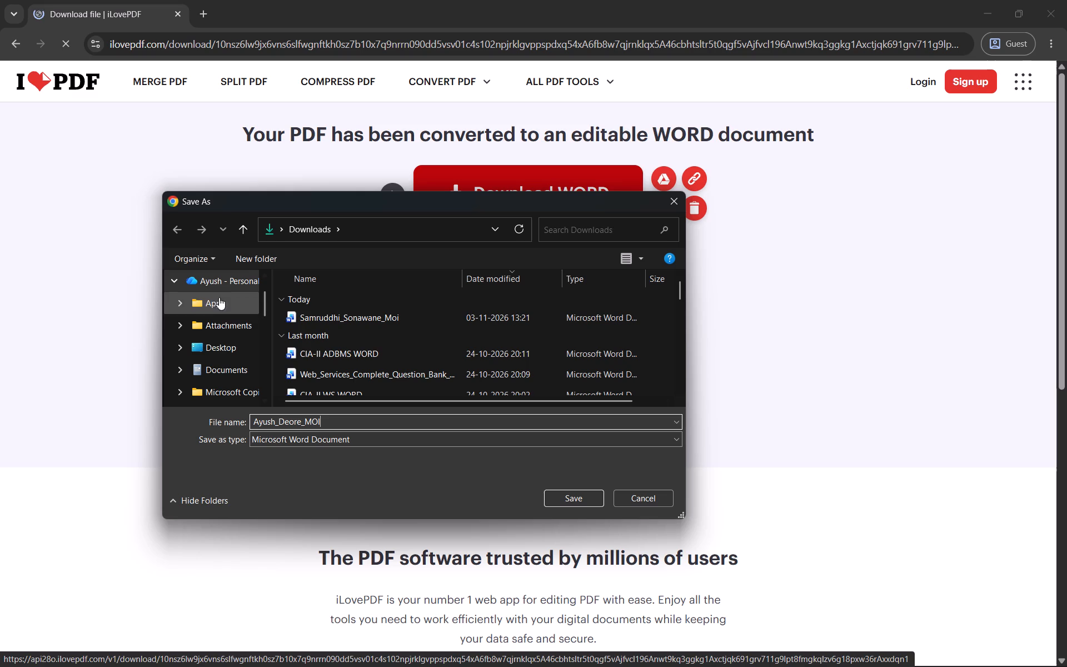
left_click(220, 339)
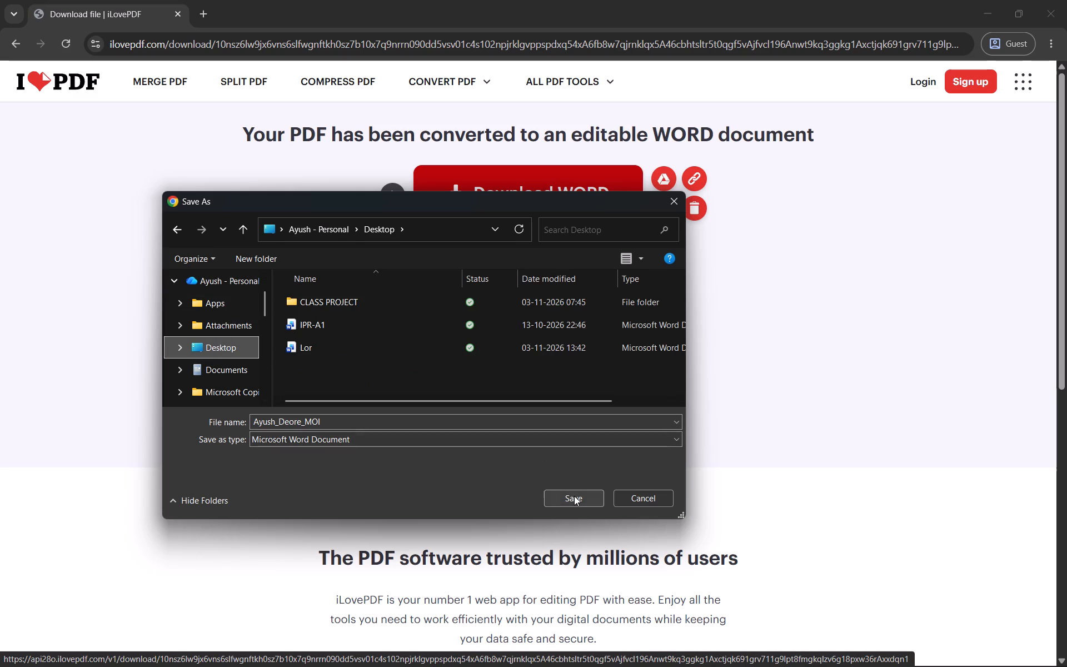
left_click(574, 496)
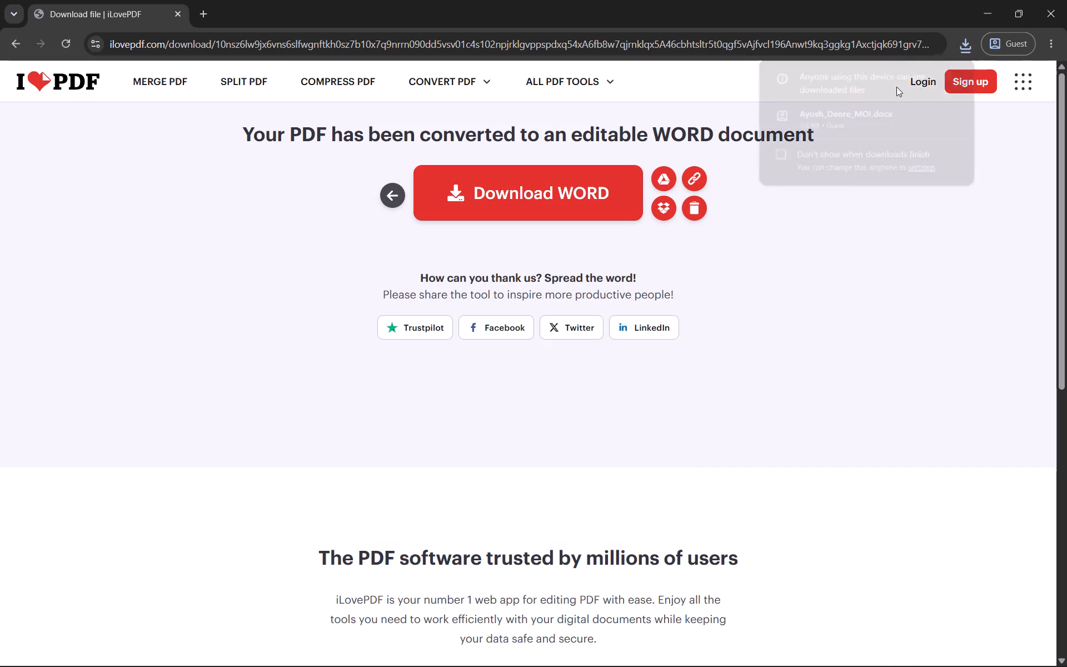
Open the downloaded MOI Word document and look over the certificate.
left_click(868, 117)
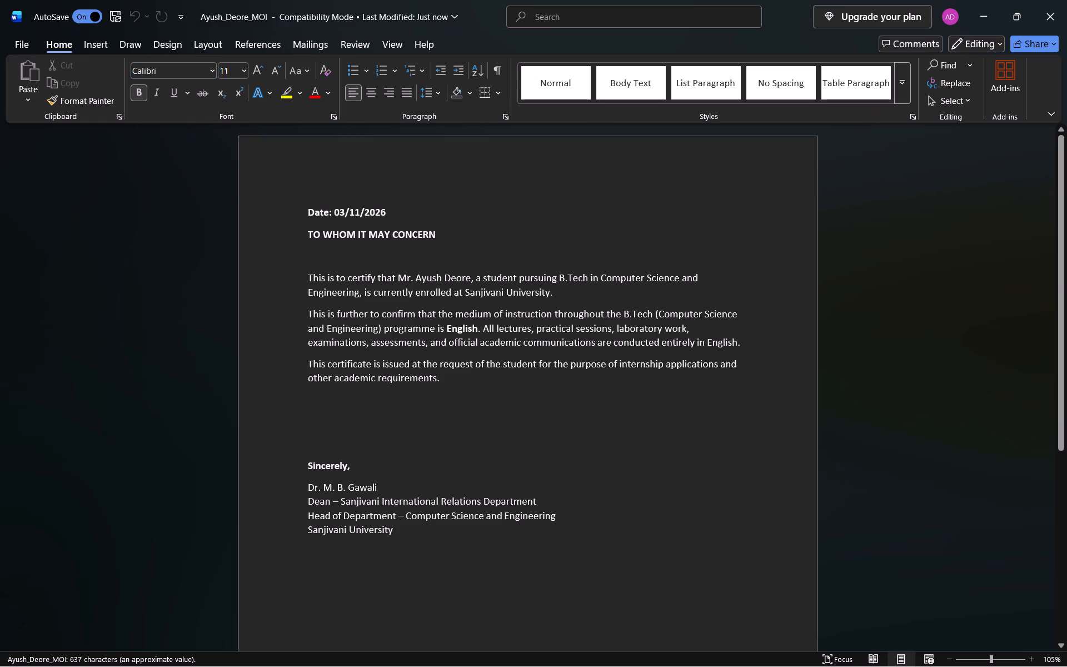
scroll(536, 268, "down", 4)
scroll(536, 268, "up", 6)
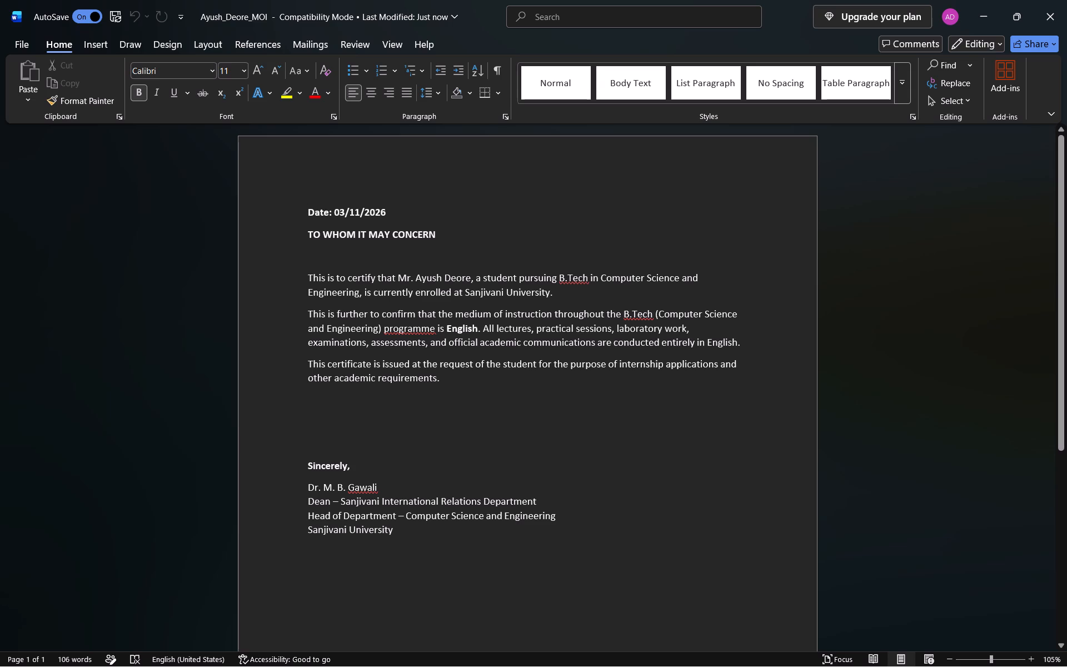
In the certificate's first paragraph, bold the student's titled name, "B.Tech in Computer Science and Engineering" and "Sanjivani University".
left_click_drag(398, 277, 465, 275)
left_click(475, 252)
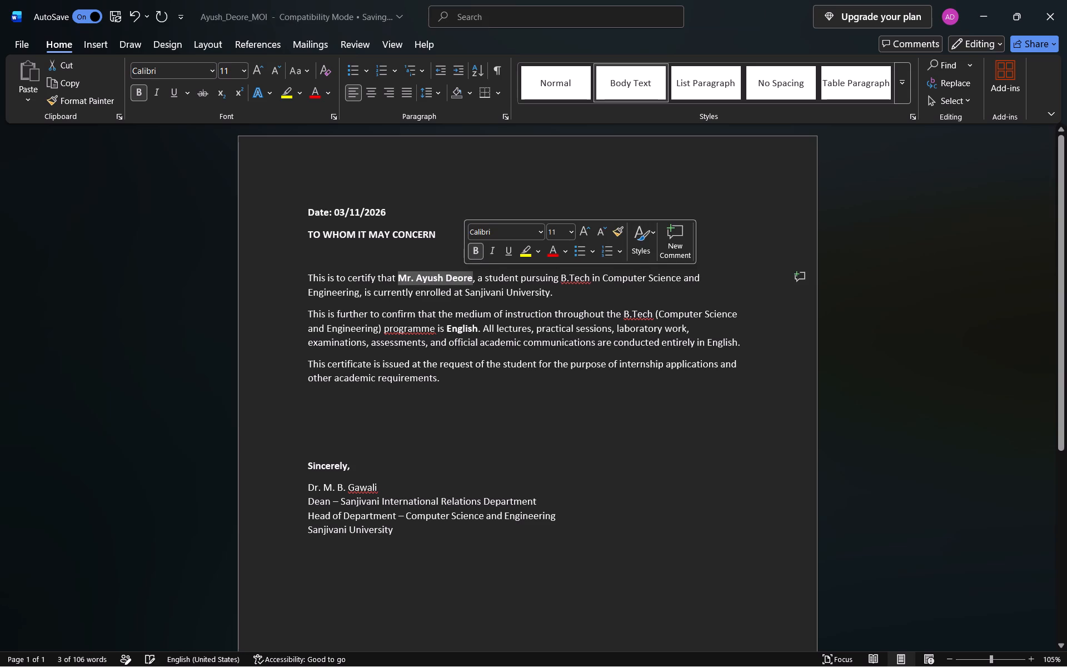
left_click_drag(560, 279, 378, 302)
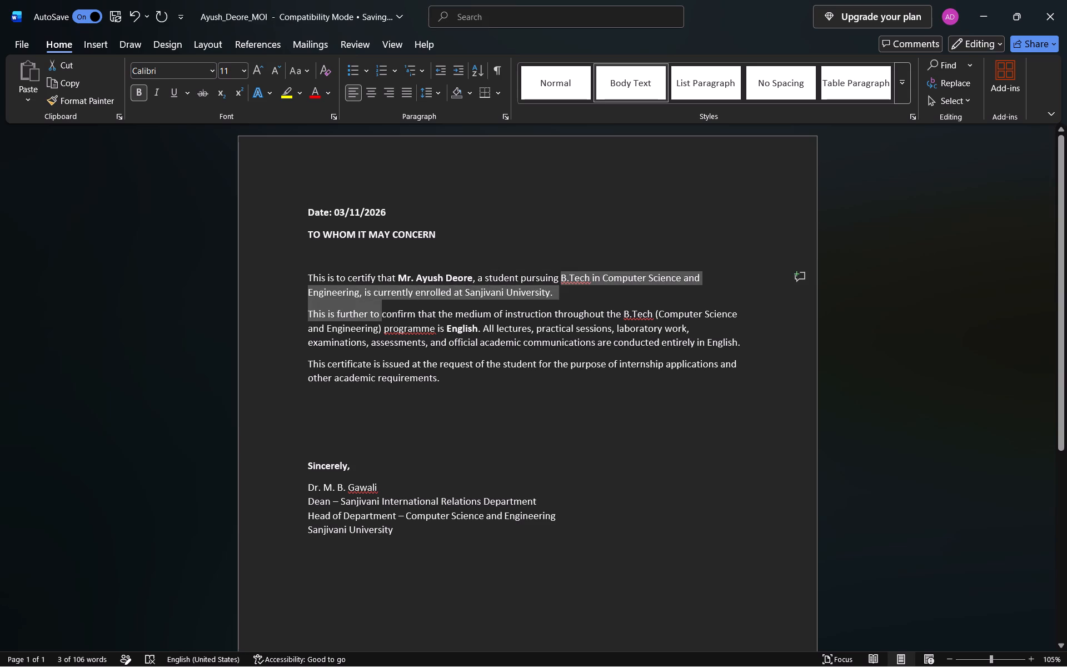
left_click_drag(378, 302, 358, 293)
left_click(368, 267)
left_click(569, 429)
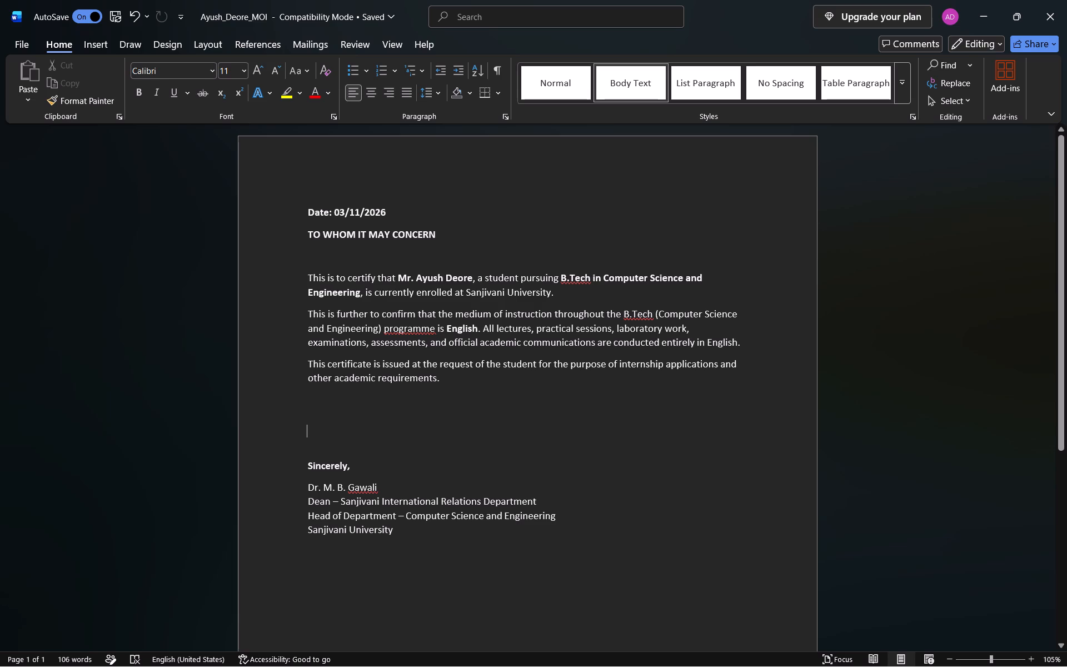
left_click_drag(463, 291, 564, 301)
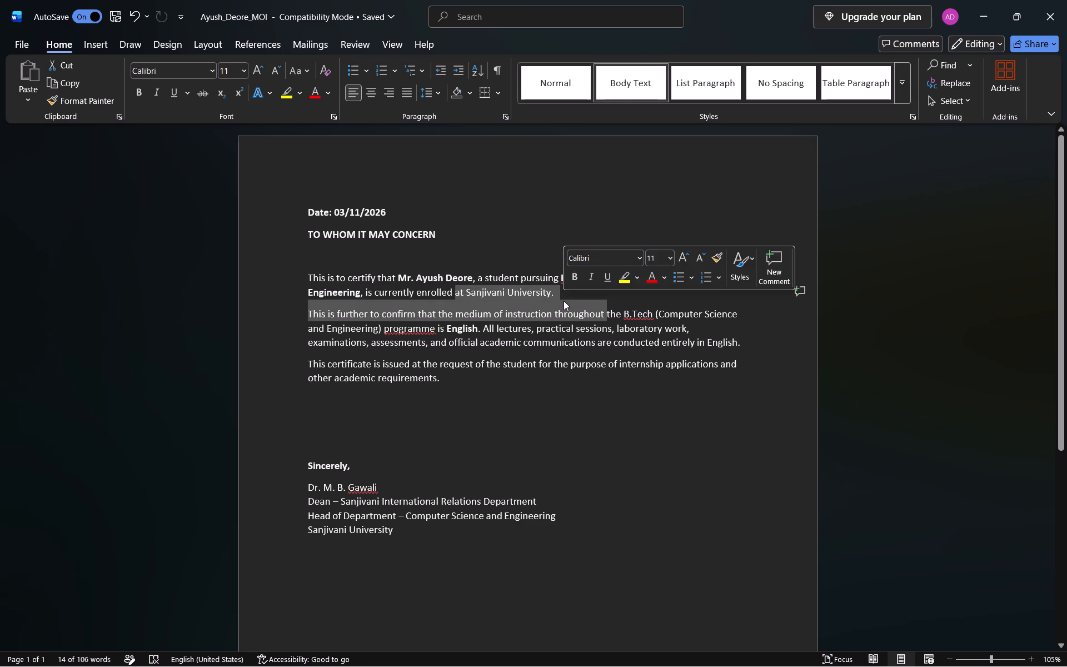
left_click(557, 298)
left_click_drag(466, 288, 534, 292)
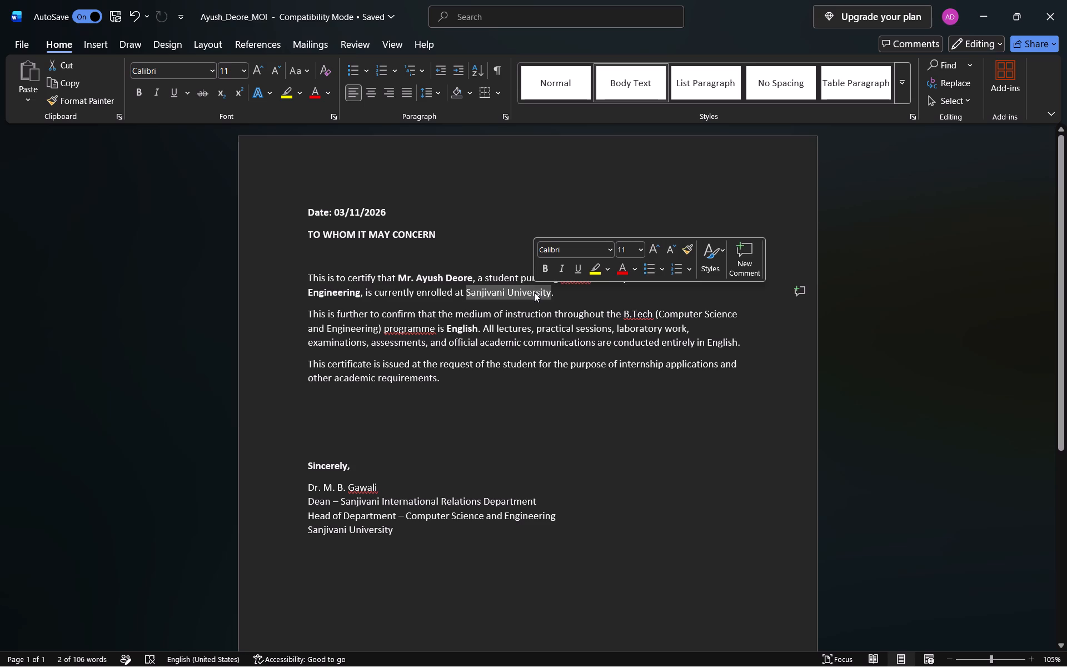
left_click(541, 273)
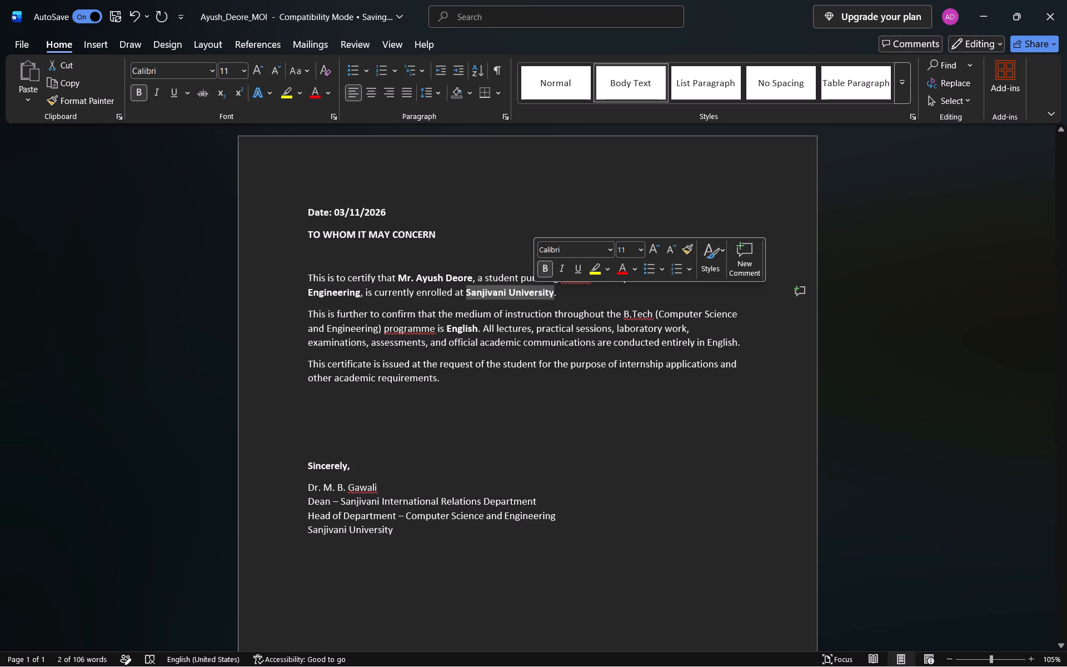
left_click(582, 297)
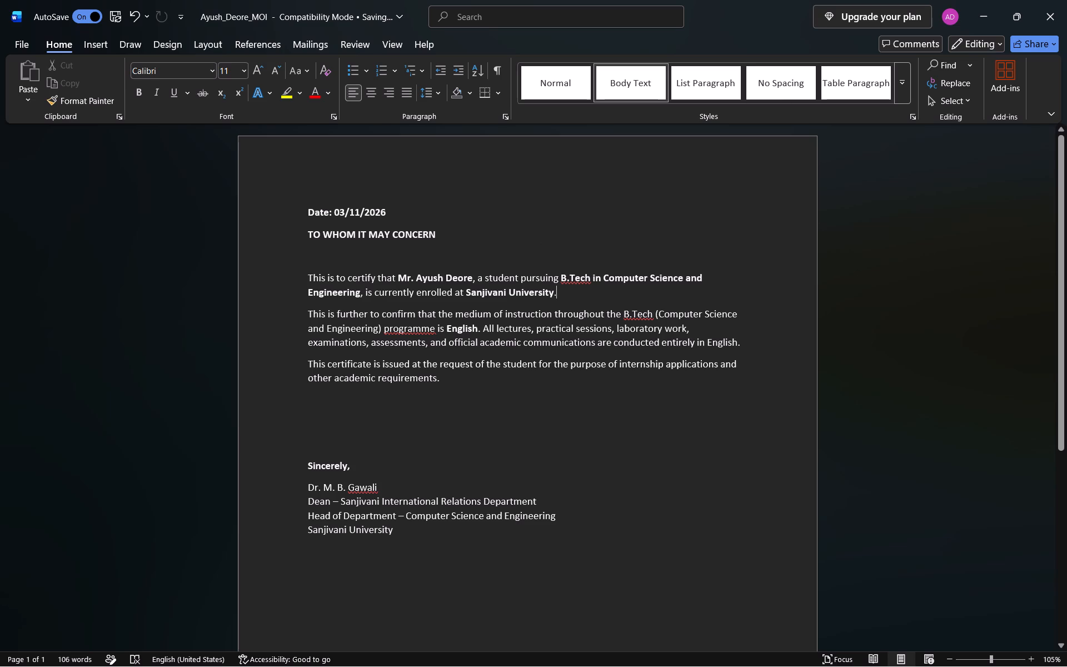
Add a comma at the end of the "TO WHOM IT MAY CONCERN" line.
left_click(460, 242)
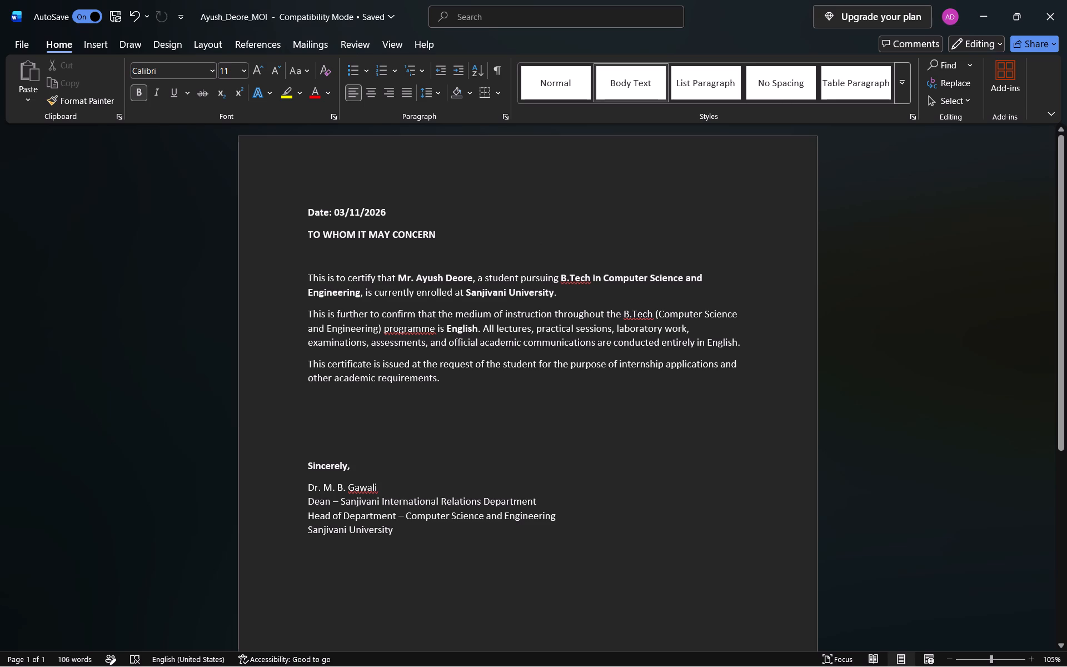
left_click(450, 232)
key("comma")
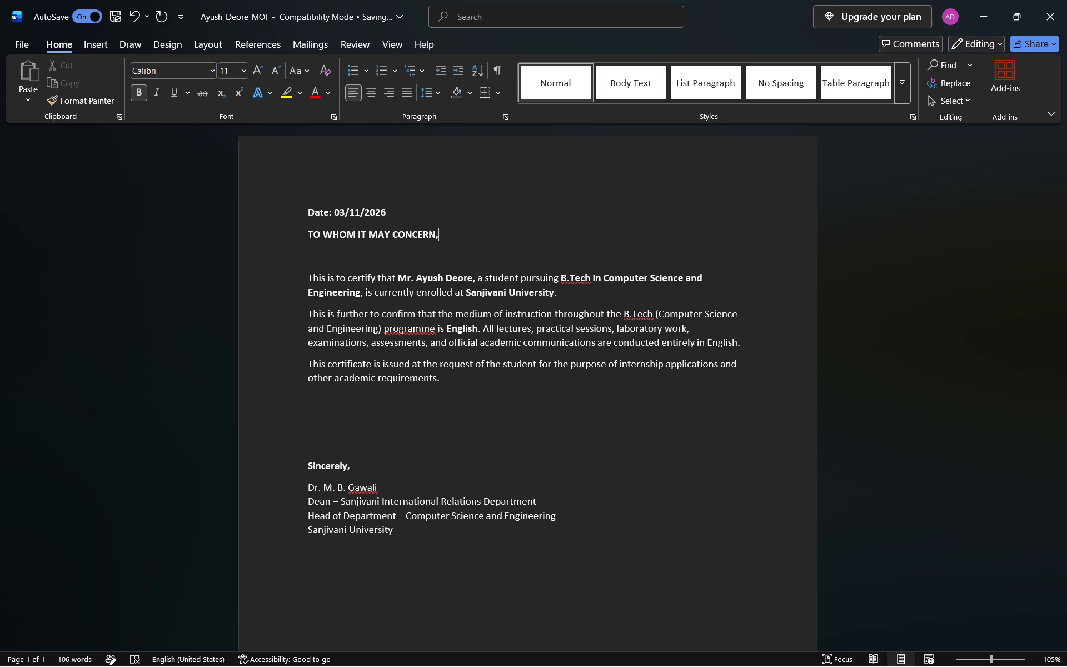
Save a copy of the certificate as PDF in Documents > AYUSH > Portfolio, replacing the existing MOI PDF.
left_click(24, 47)
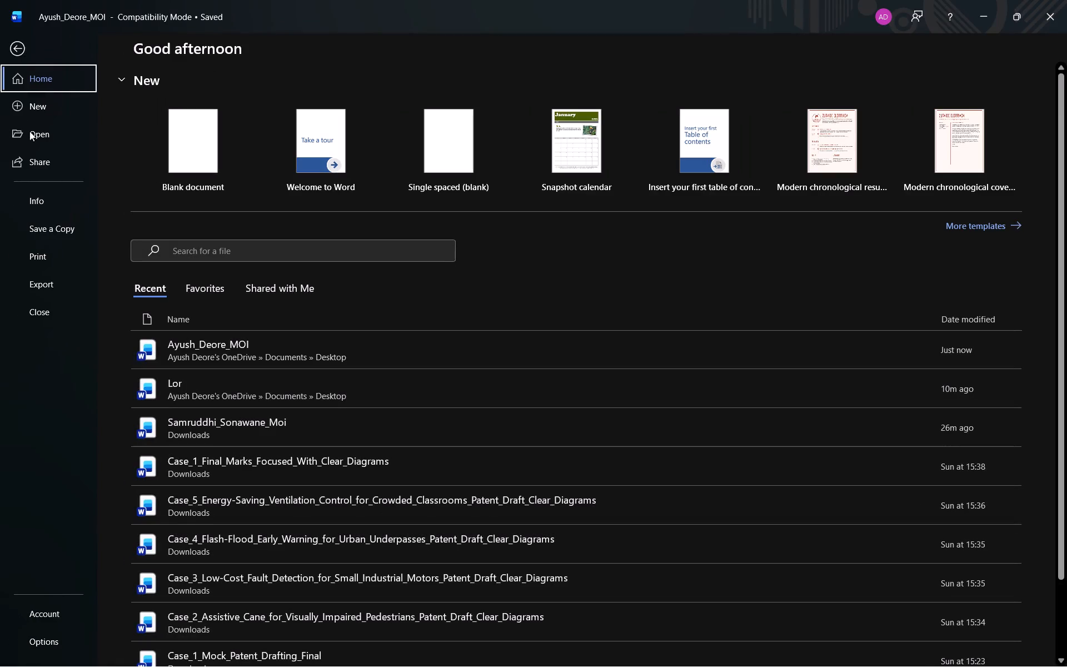
left_click(56, 228)
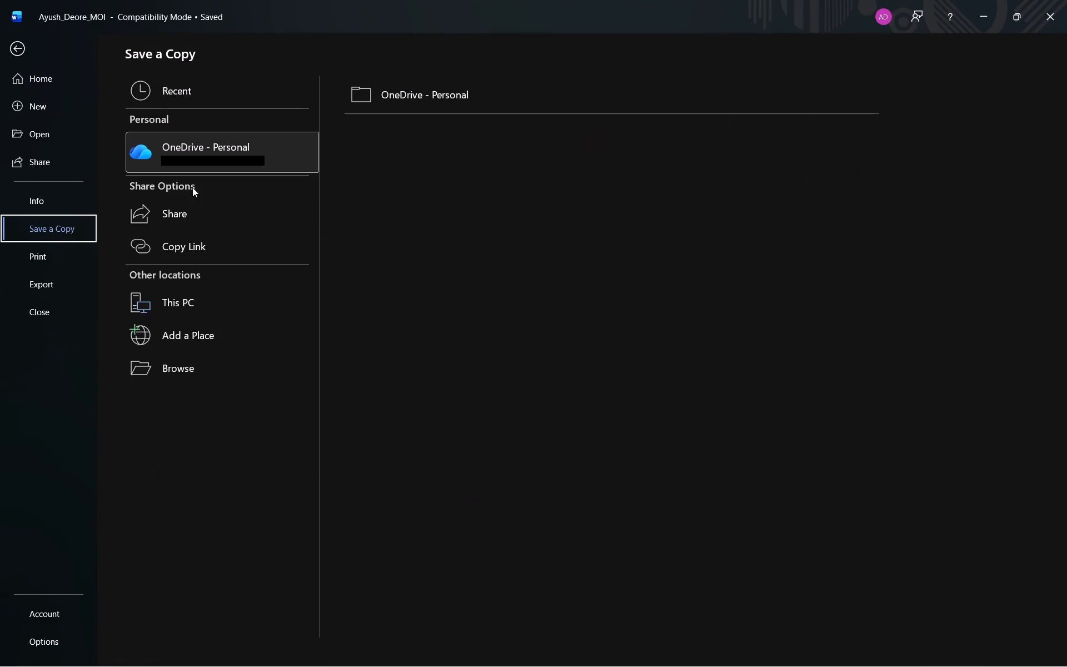
left_click(195, 297)
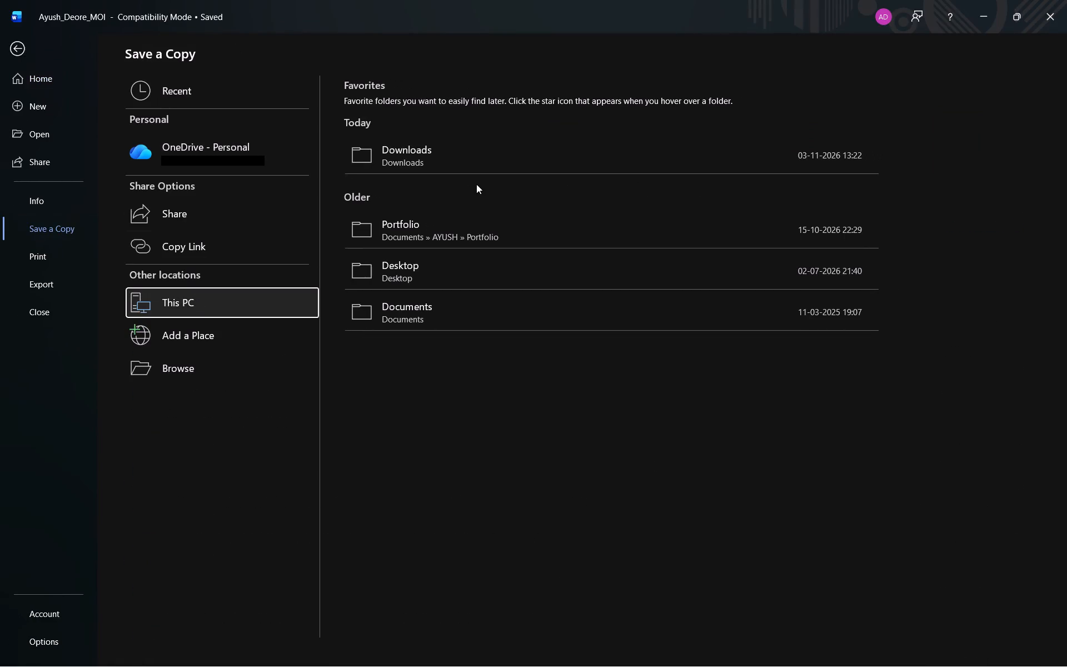
double_click(448, 301)
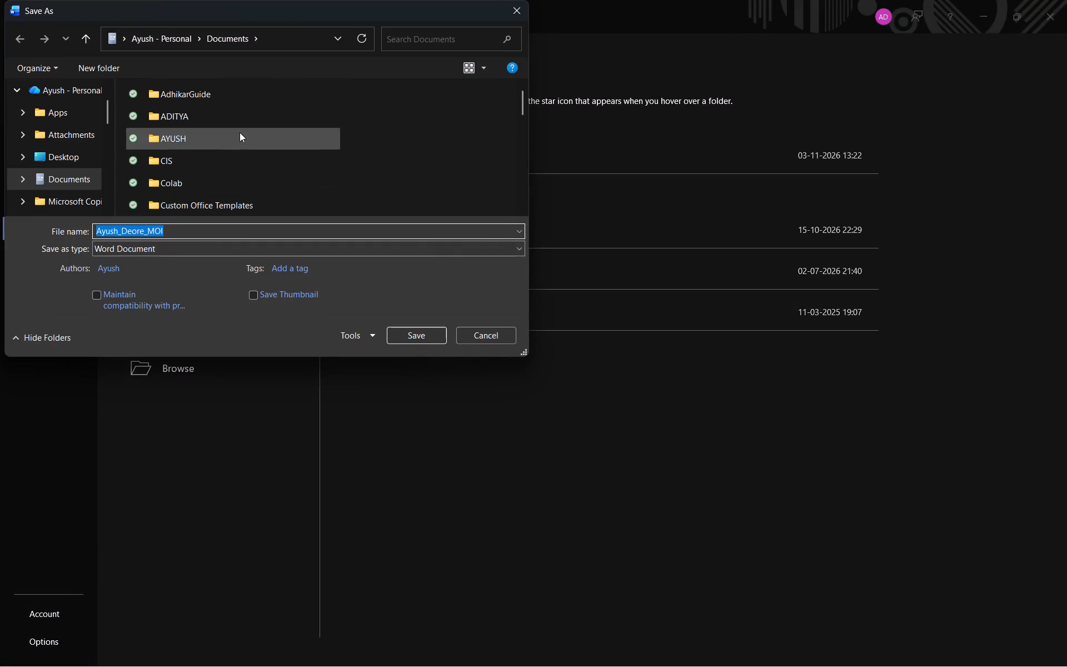
double_click(240, 132)
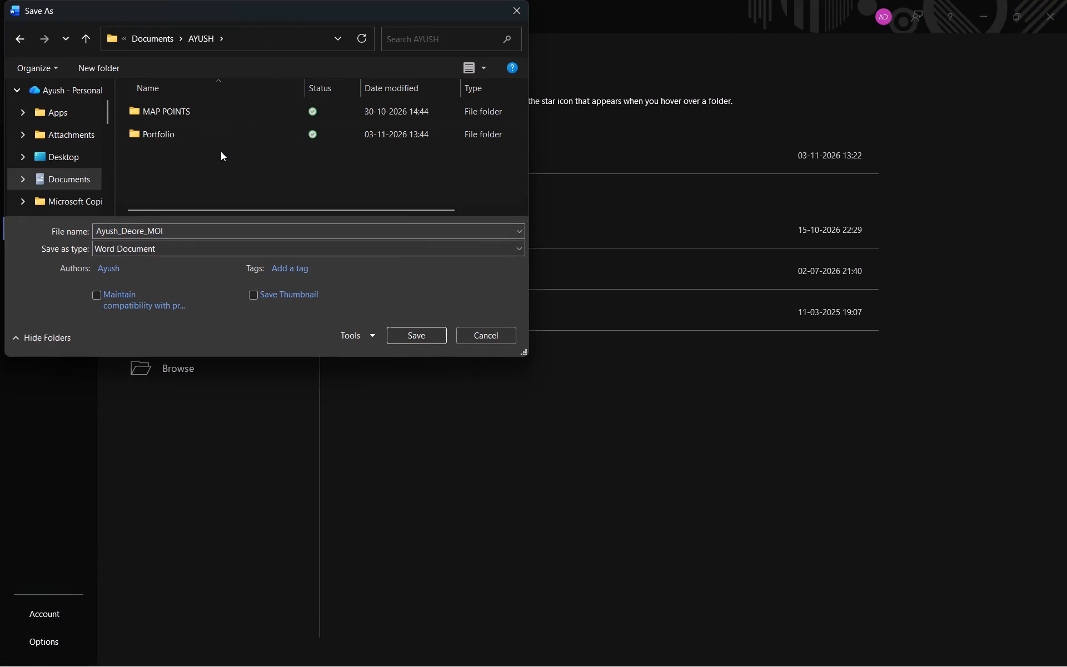
double_click(217, 141)
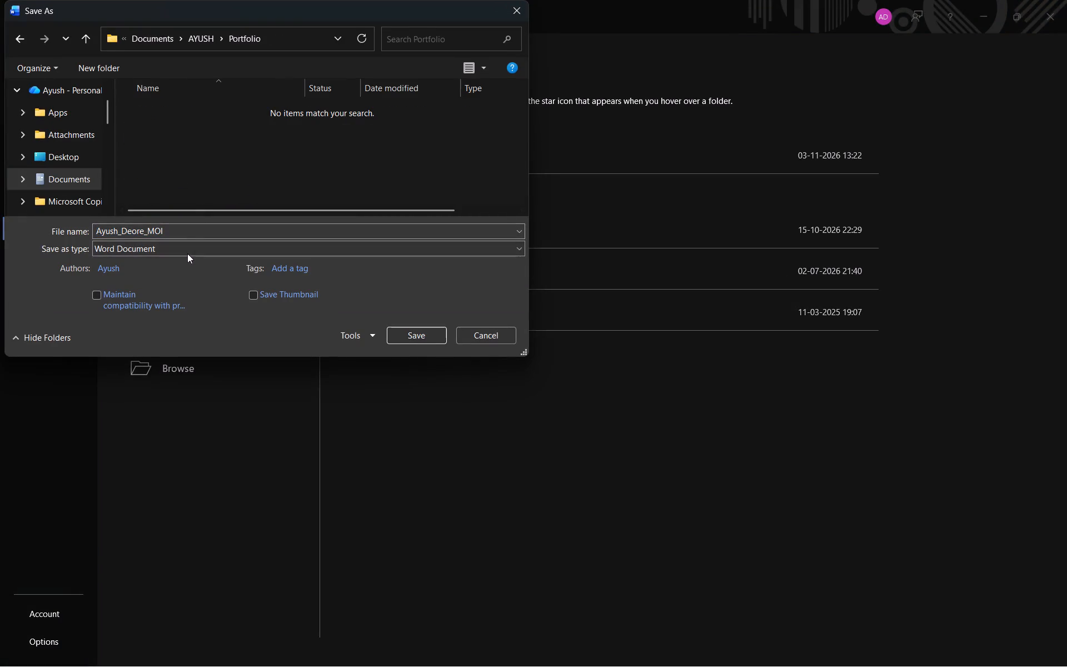
left_click(187, 253)
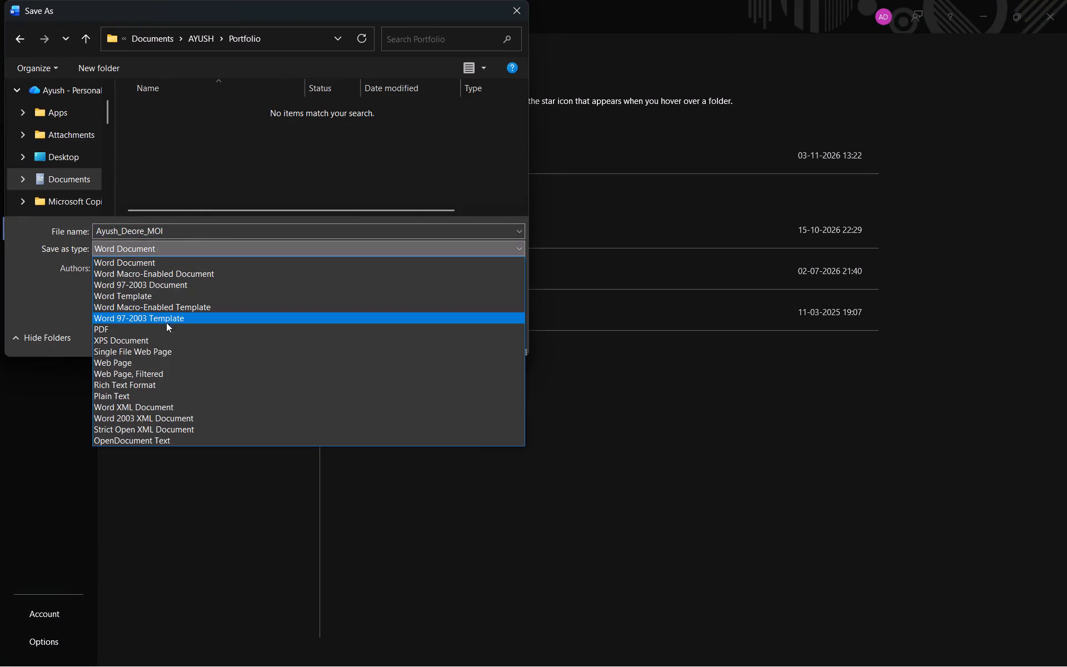
left_click(163, 332)
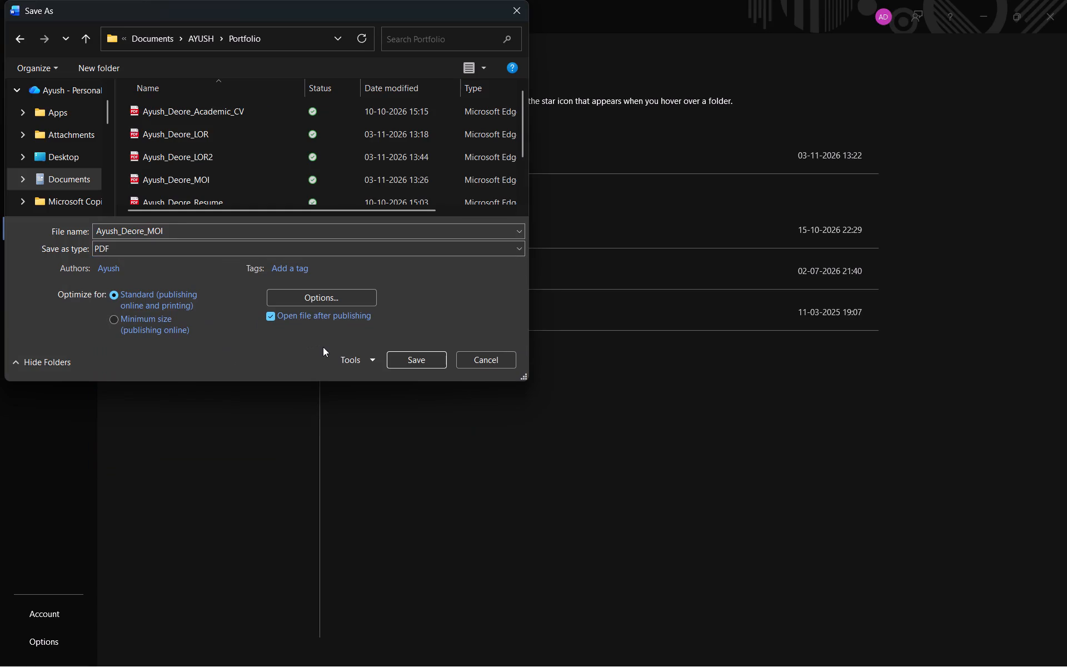
left_click(407, 361)
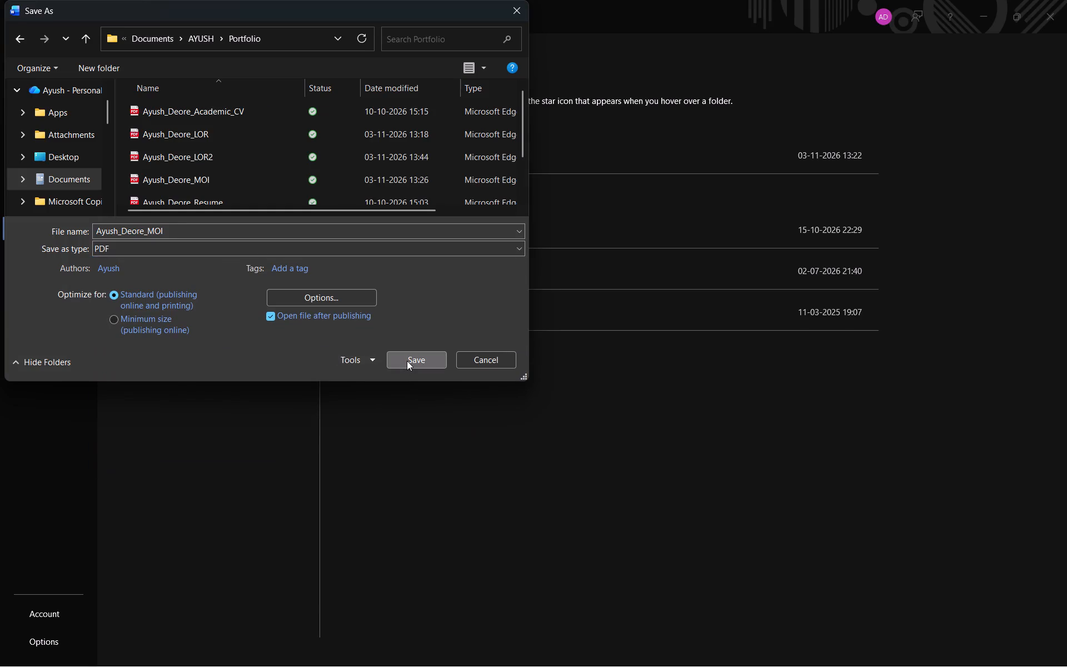
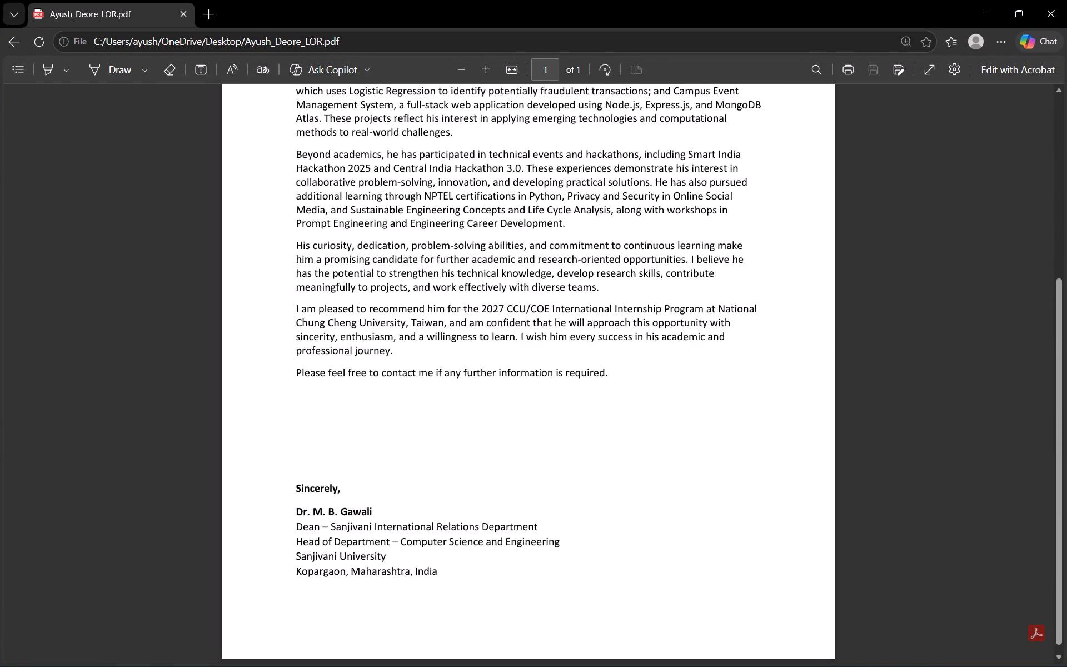
scroll(411, 449, "up", 2)
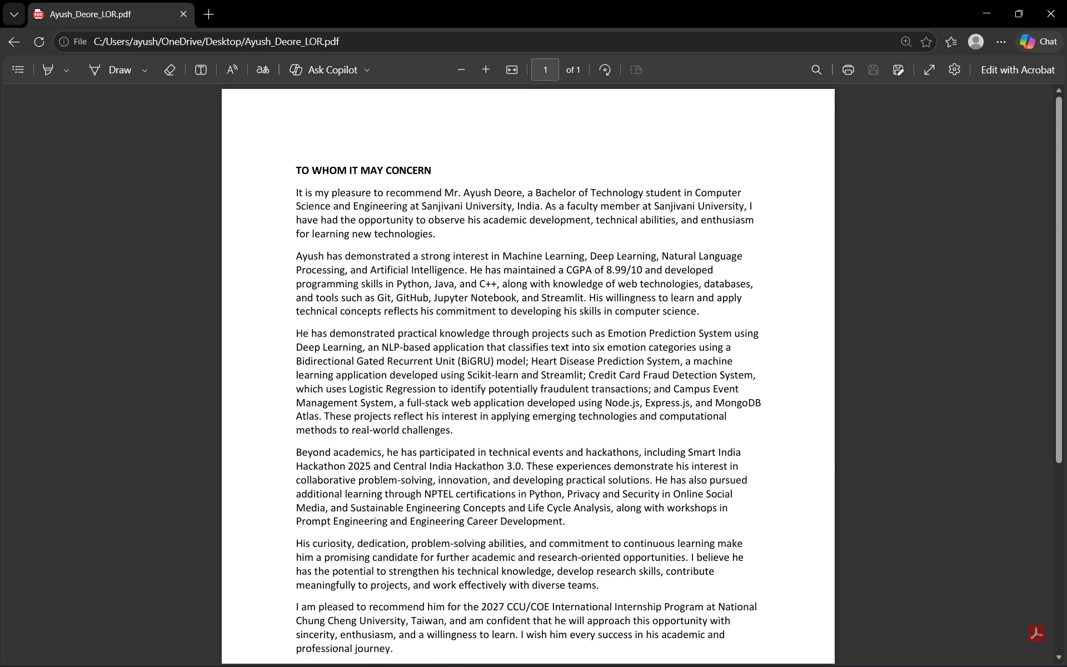
scroll(576, 416, "down", 3)
left_click(1066, 0)
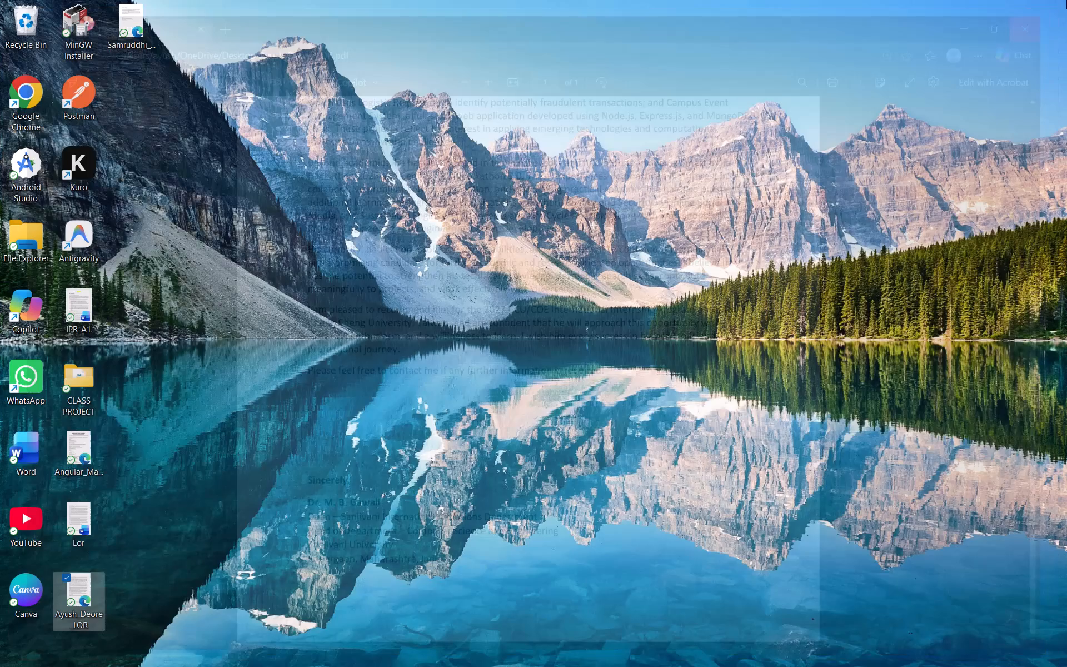
Check the contents of the Lor Word document on the desktop and delete the file.
double_click(81, 529)
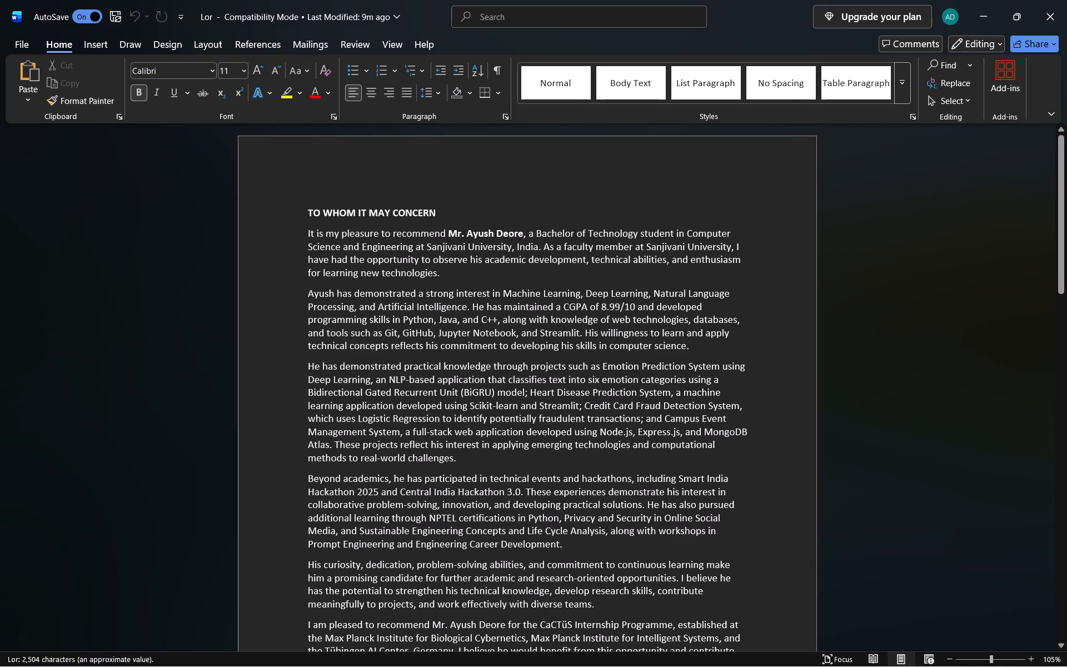
scroll(493, 420, "down", 3)
scroll(493, 420, "up", 3)
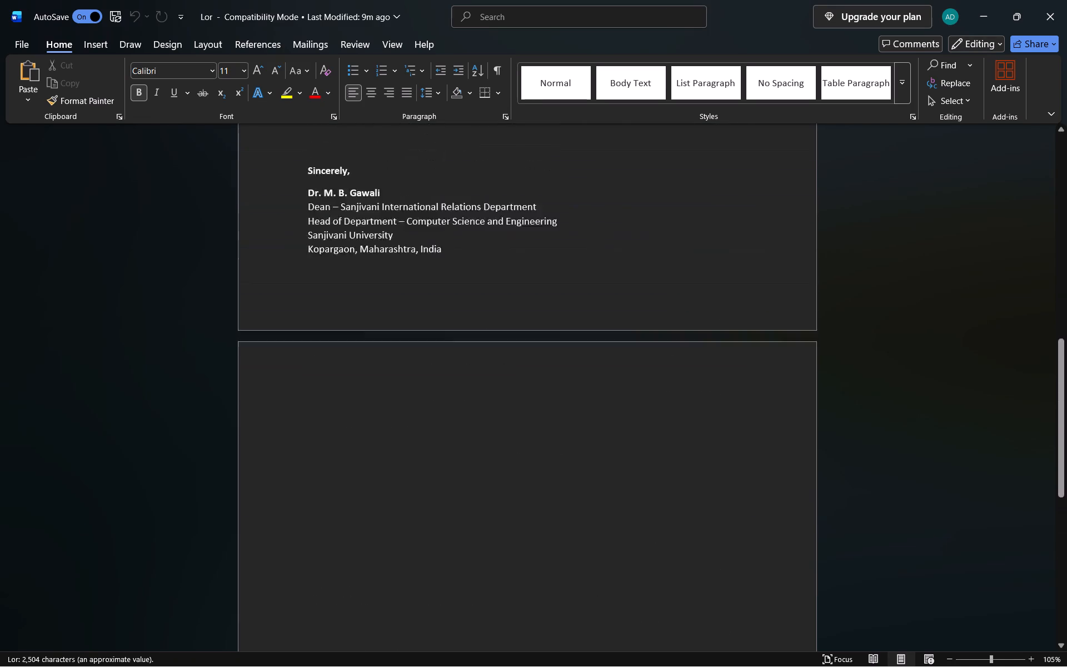
scroll(493, 420, "up", 1)
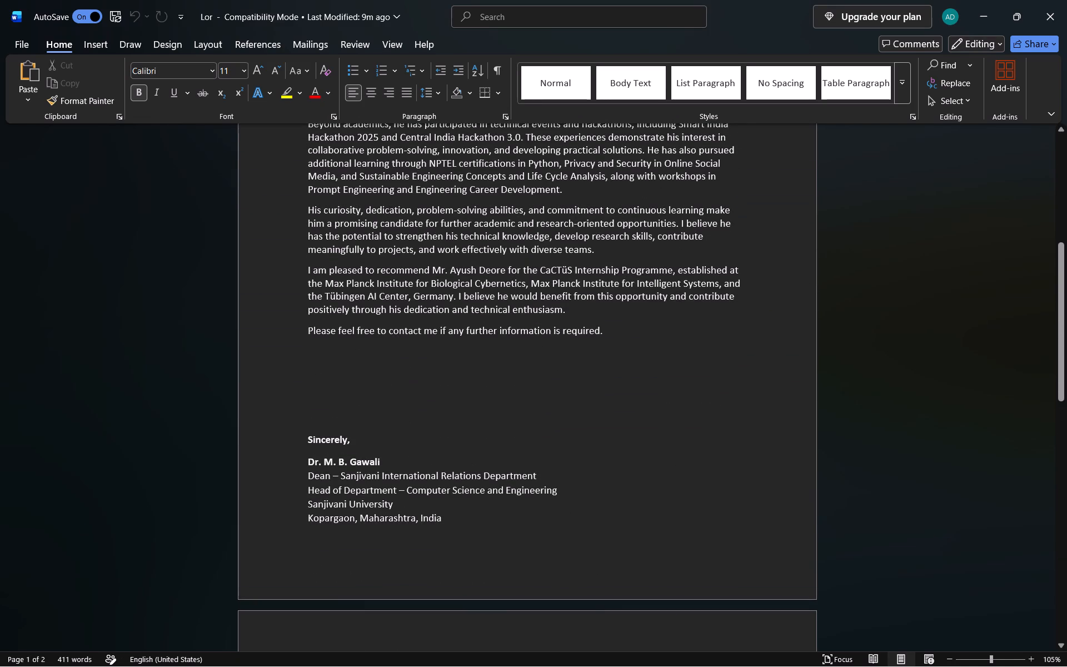
left_click(1064, 0)
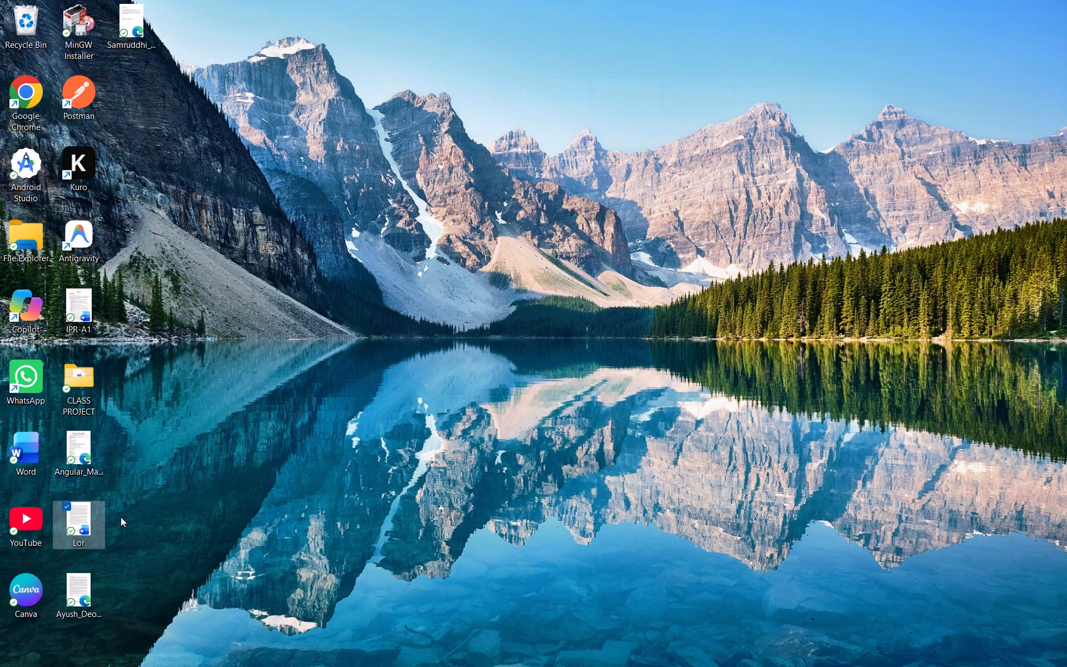
key("Delete")
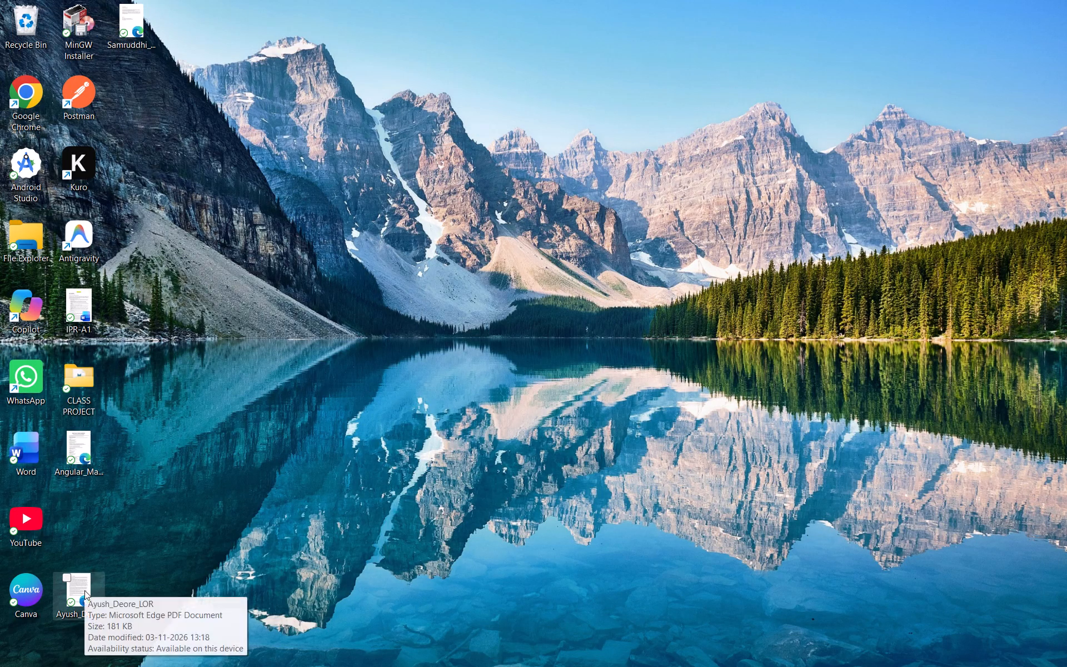
View the student's LOR PDF copy on the desktop and delete the file.
double_click(84, 590)
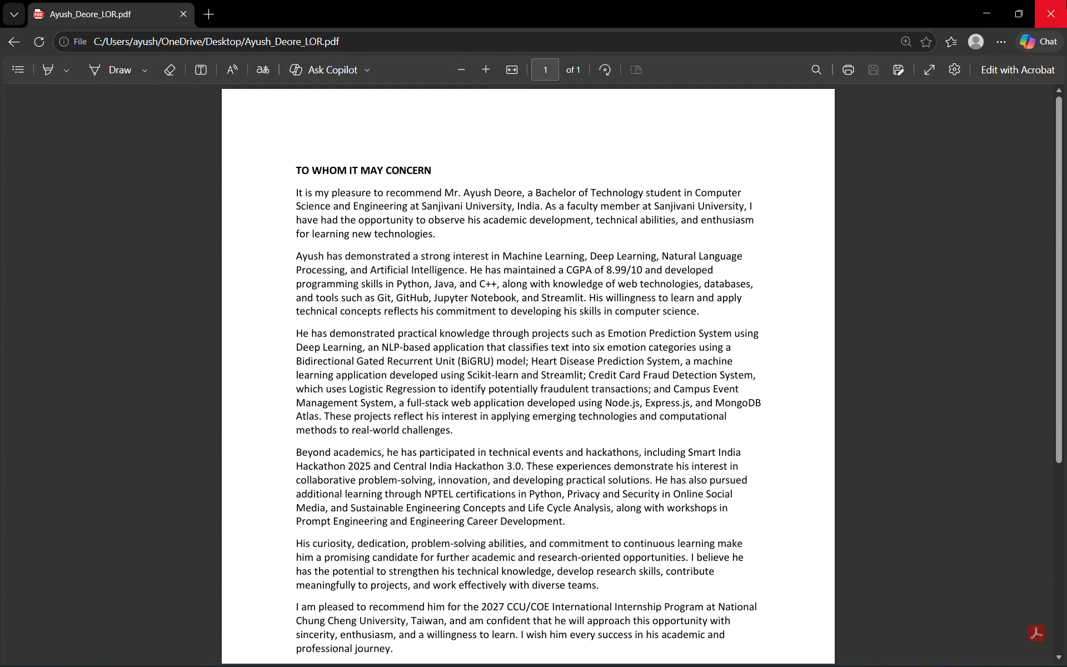
left_click(1066, 0)
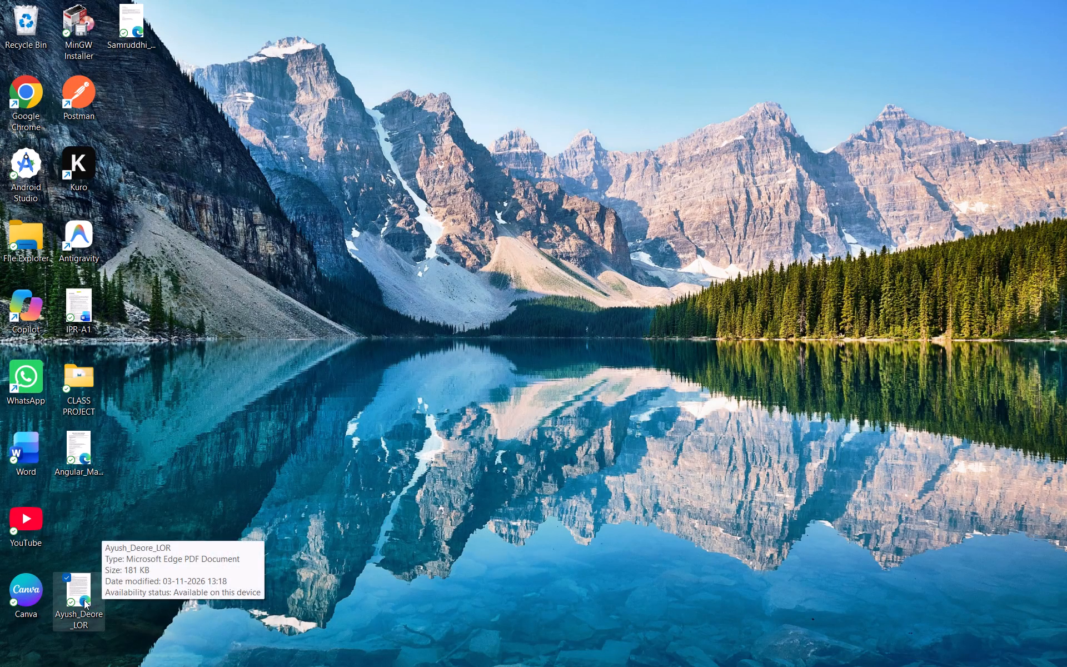
left_click(84, 600)
key("Delete")
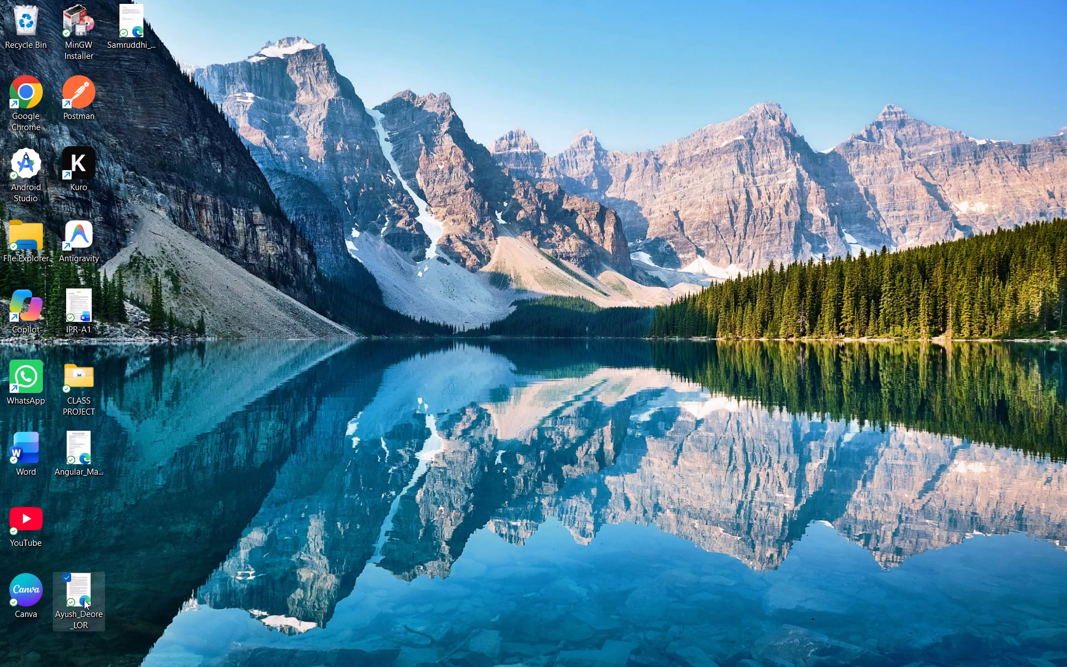
Delete the other student's MOI PDF from the desktop.
left_click(133, 34)
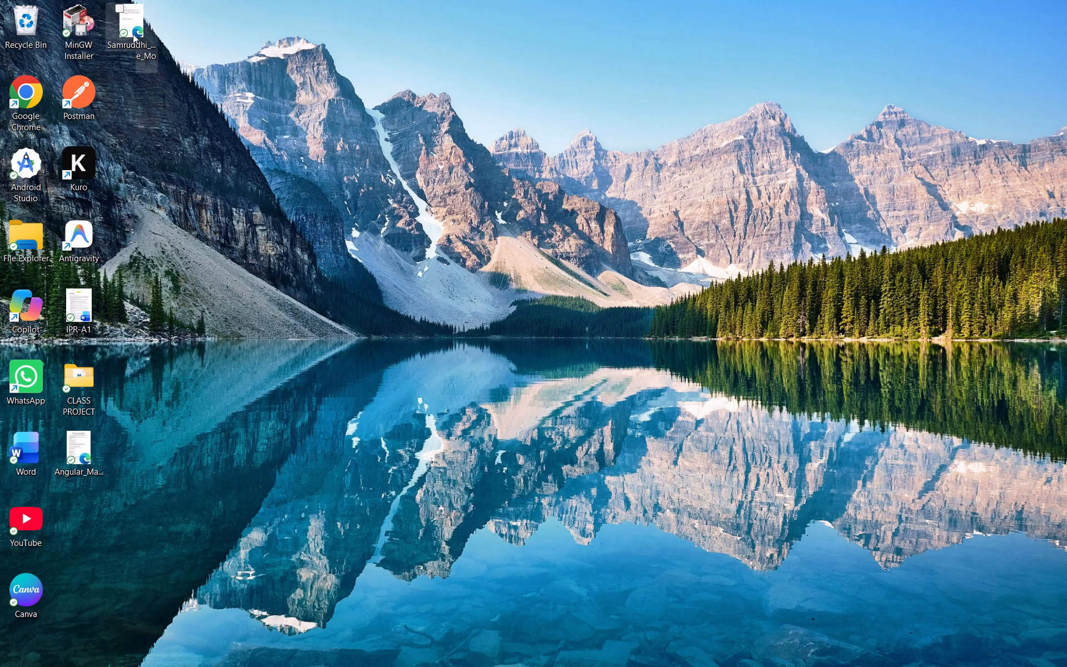
key("Delete")
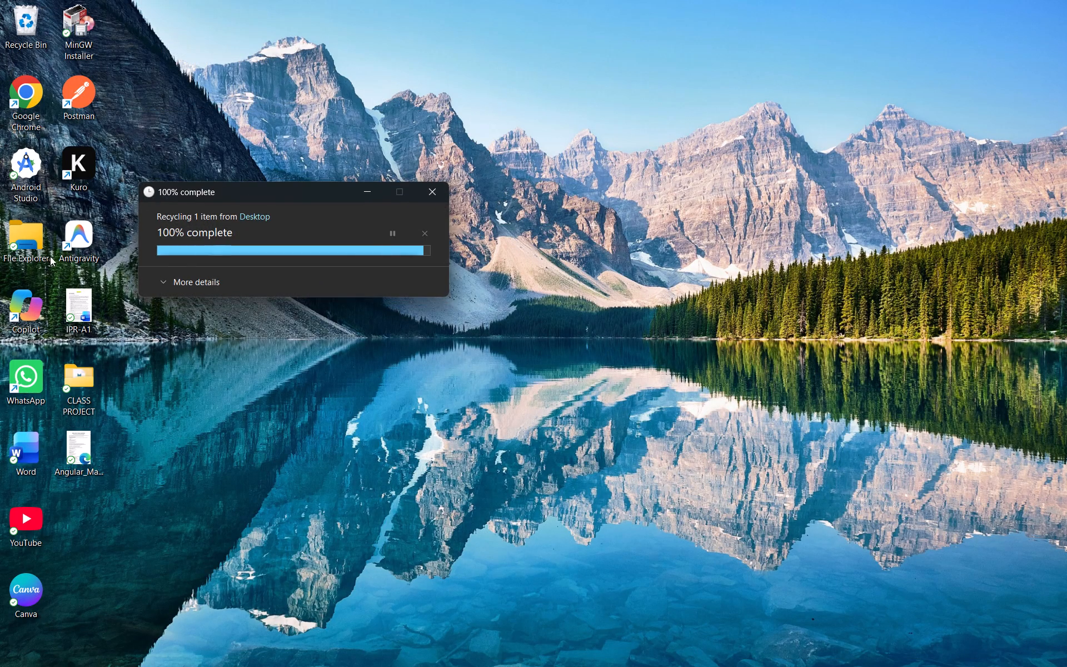
Examine the student's MOI, LOR2 and LOR PDFs in the Portfolio folder, closing each one after viewing.
double_click(23, 242)
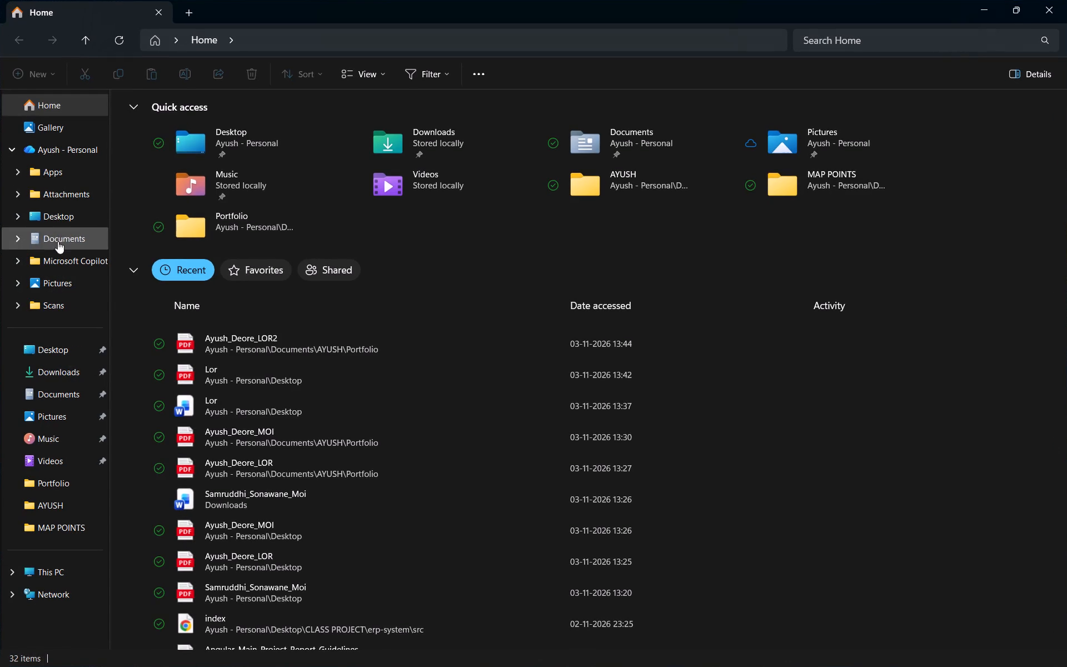
double_click(261, 224)
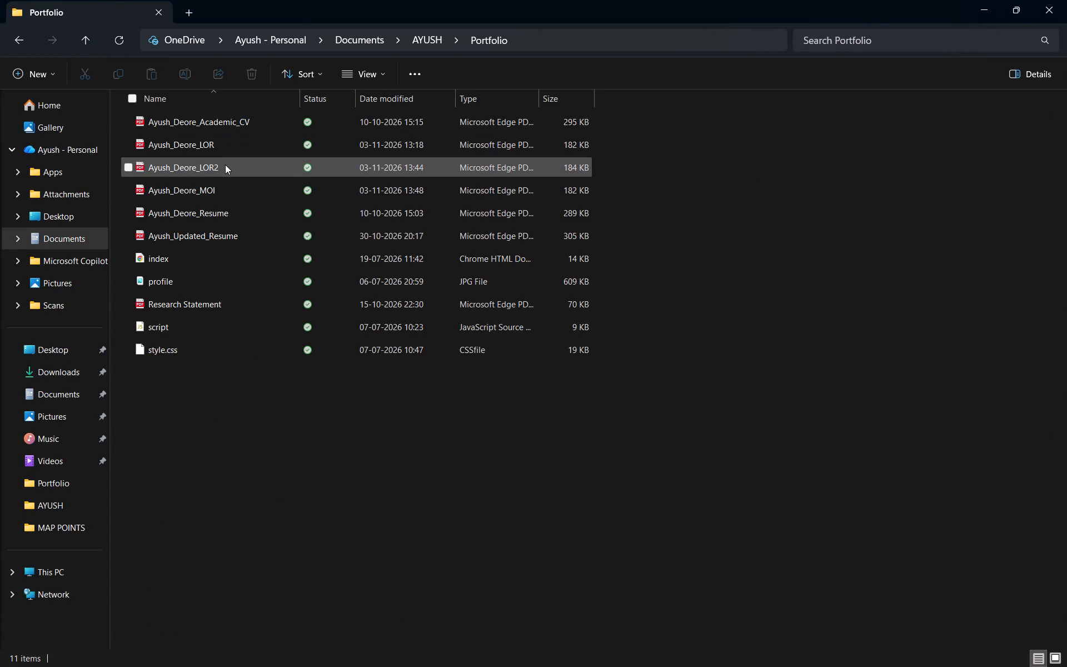
double_click(227, 183)
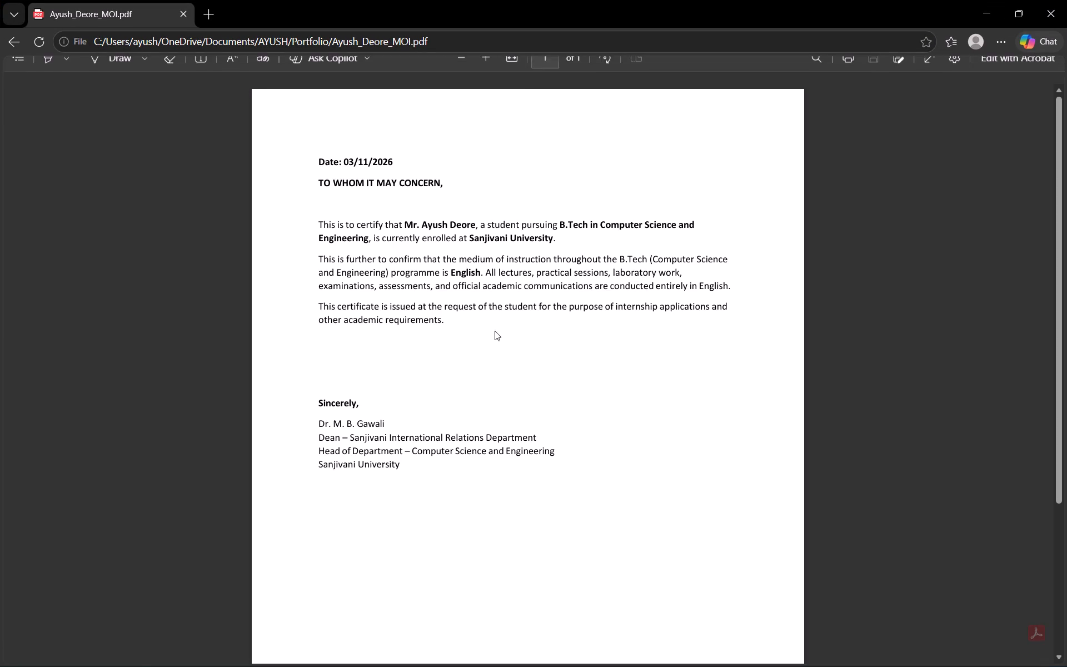
left_click(1066, 0)
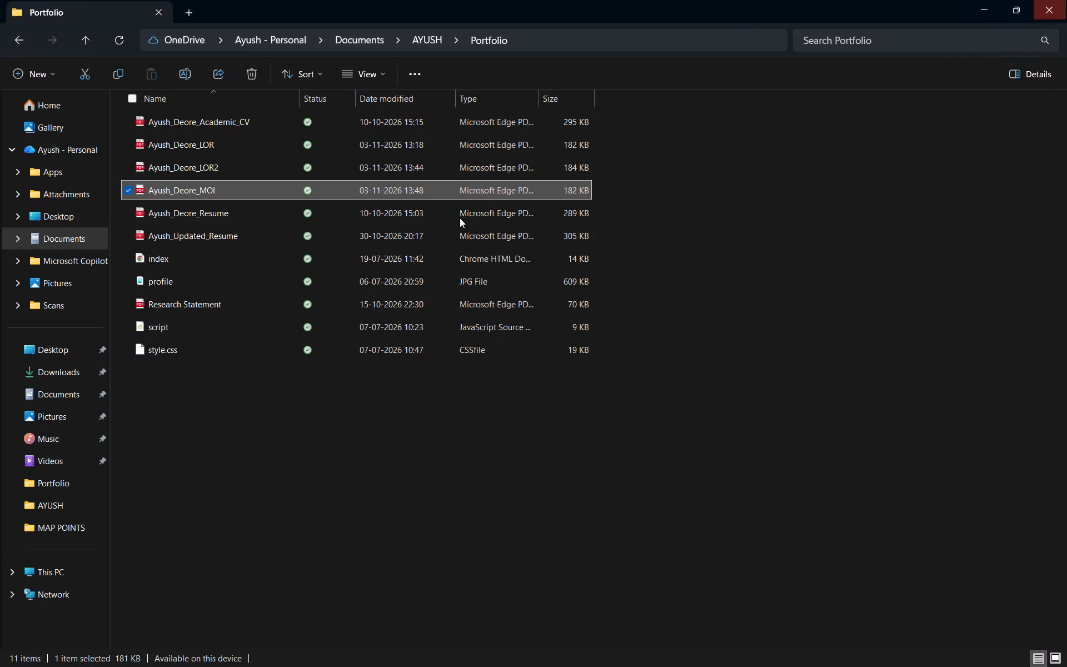
double_click(431, 172)
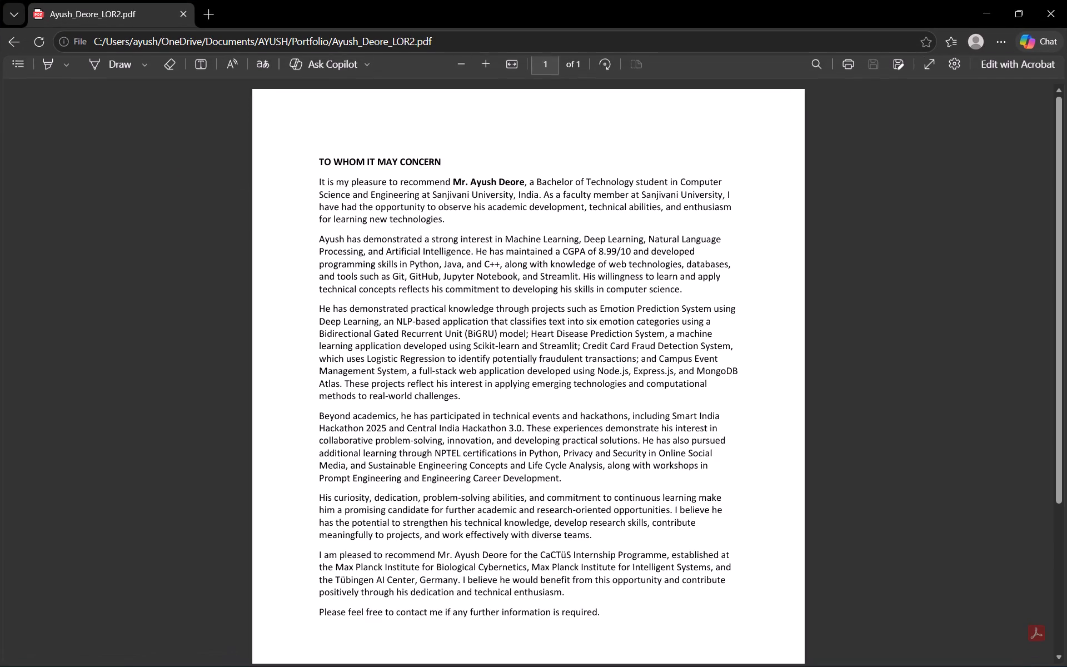
scroll(558, 221, "down", 3)
scroll(558, 221, "up", 5)
left_click(1066, 0)
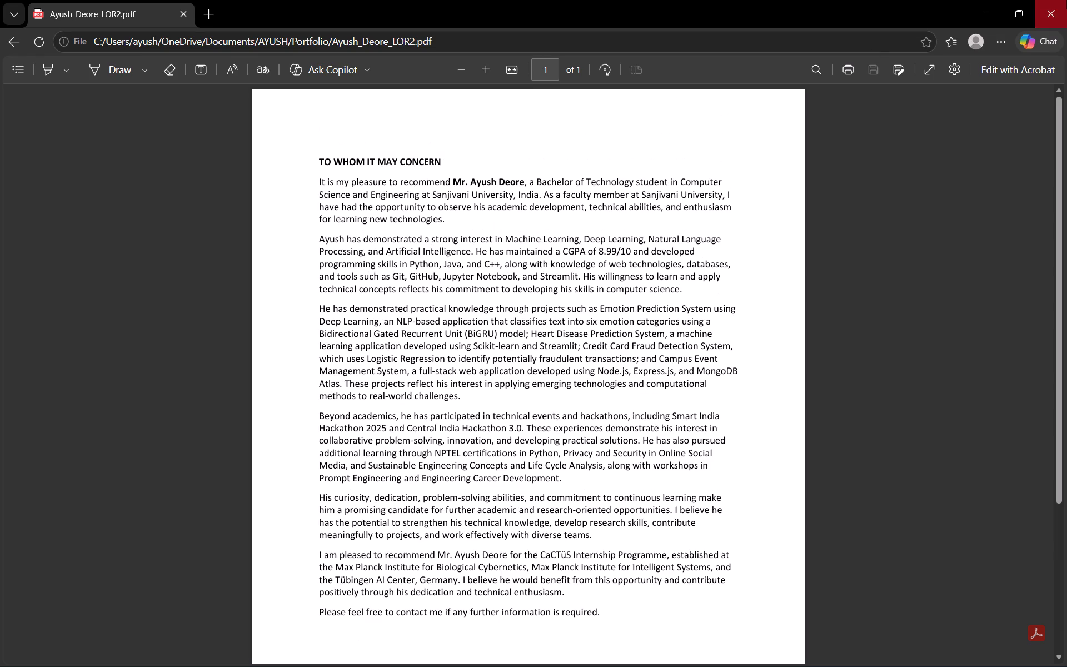
double_click(420, 148)
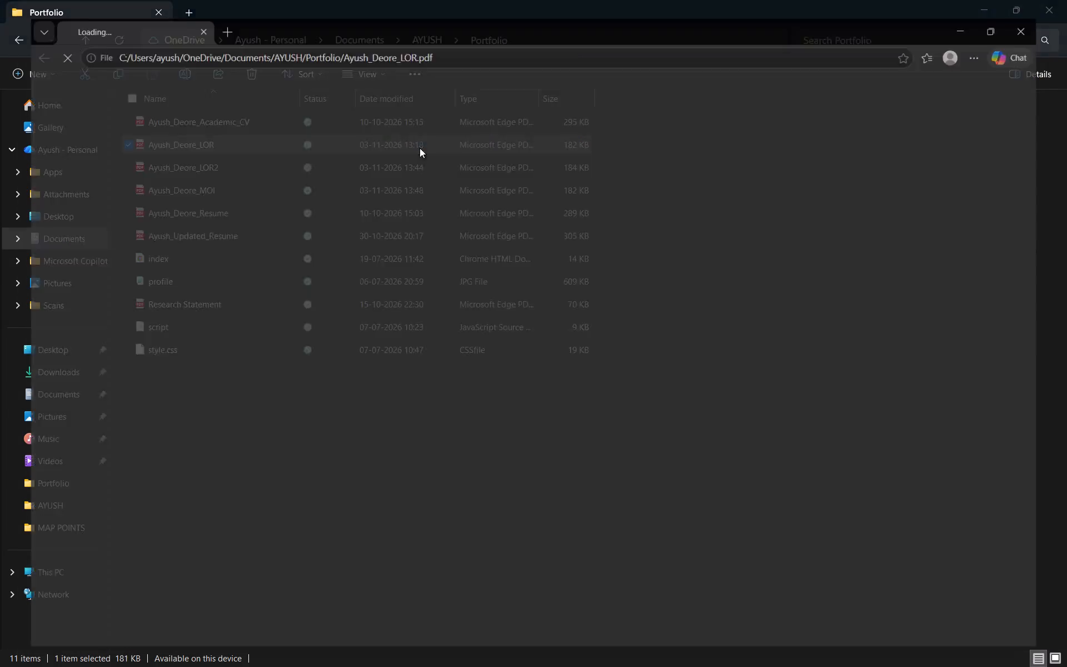
scroll(484, 277, "up", 1)
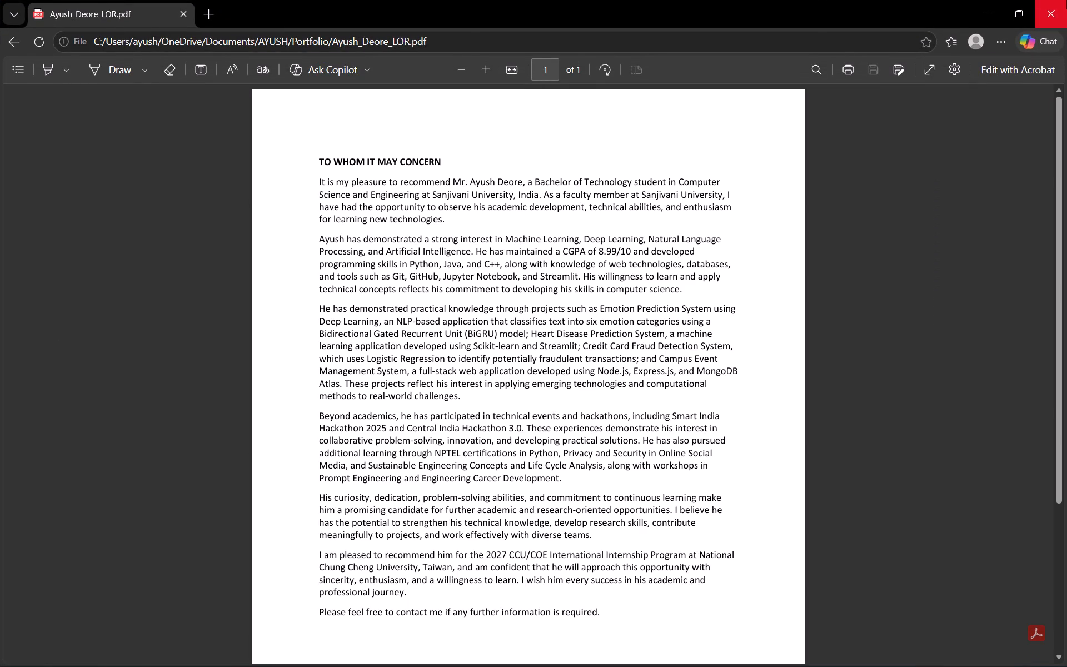
left_click(1066, 0)
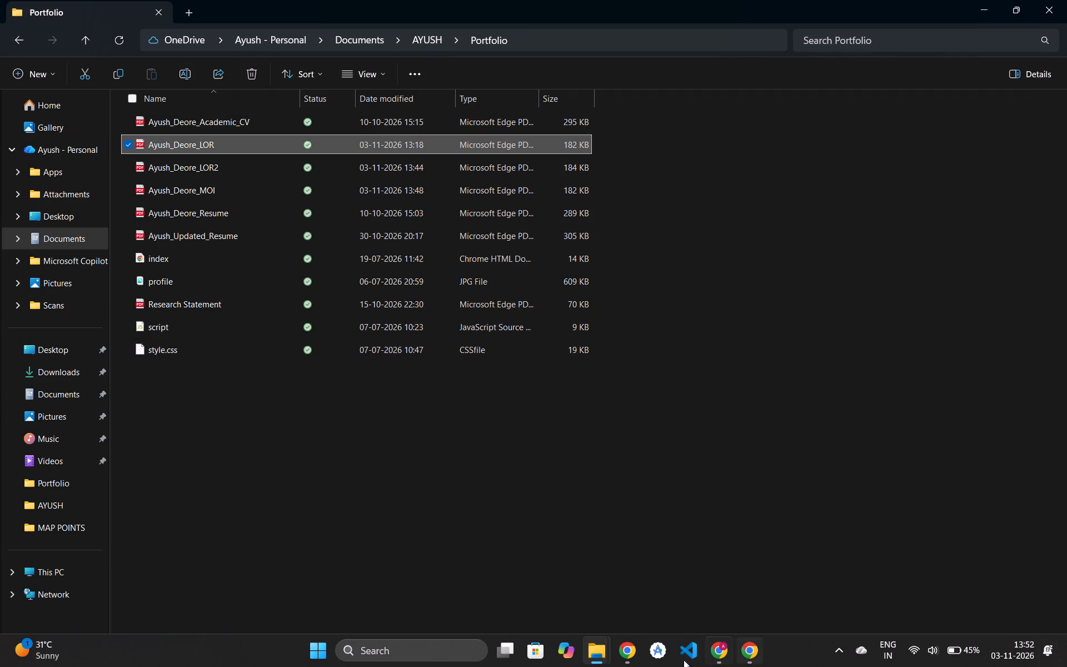
left_click(625, 657)
left_click(747, 651)
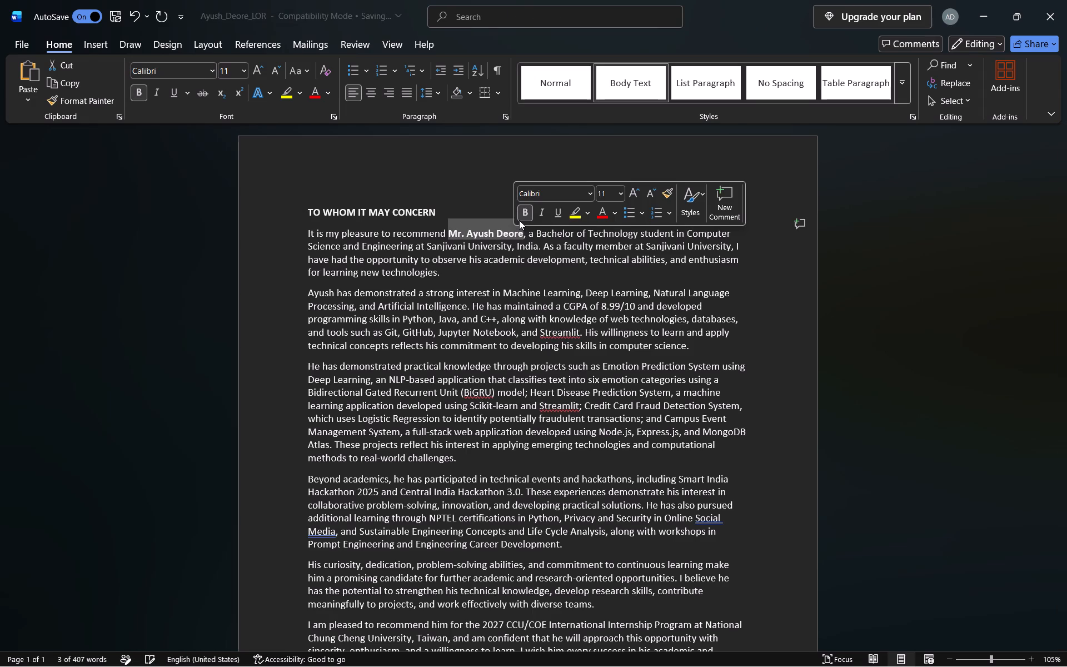
left_click(768, 443)
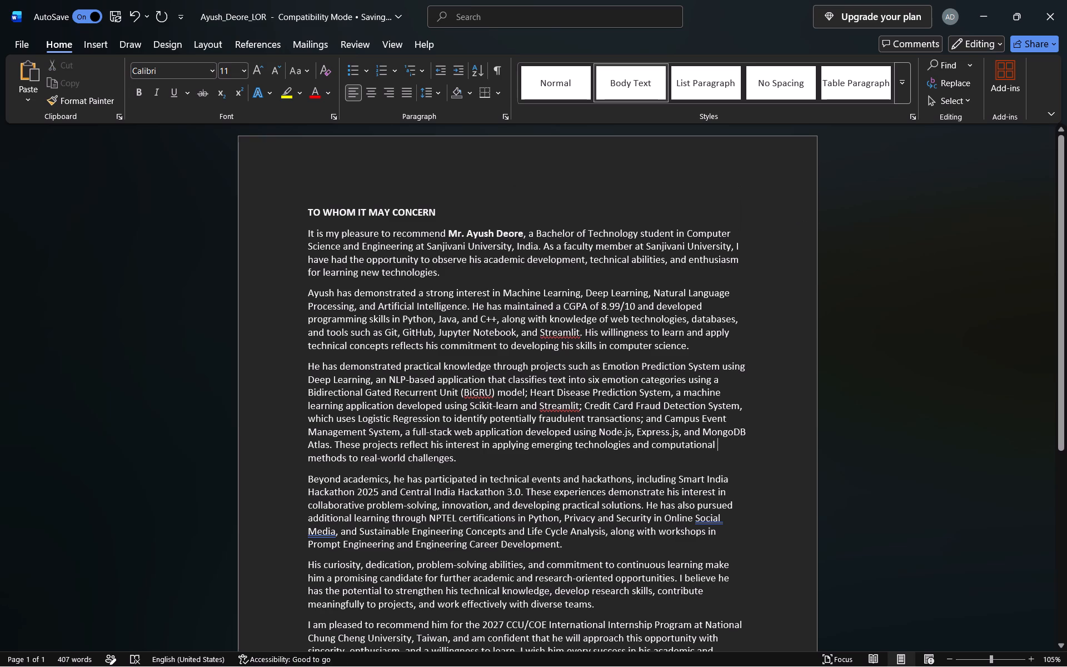
Save a copy of the edited letter as a PDF in the Portfolio folder under its existing name, replacing the old LOR PDF.
scroll(768, 443, "down", 4)
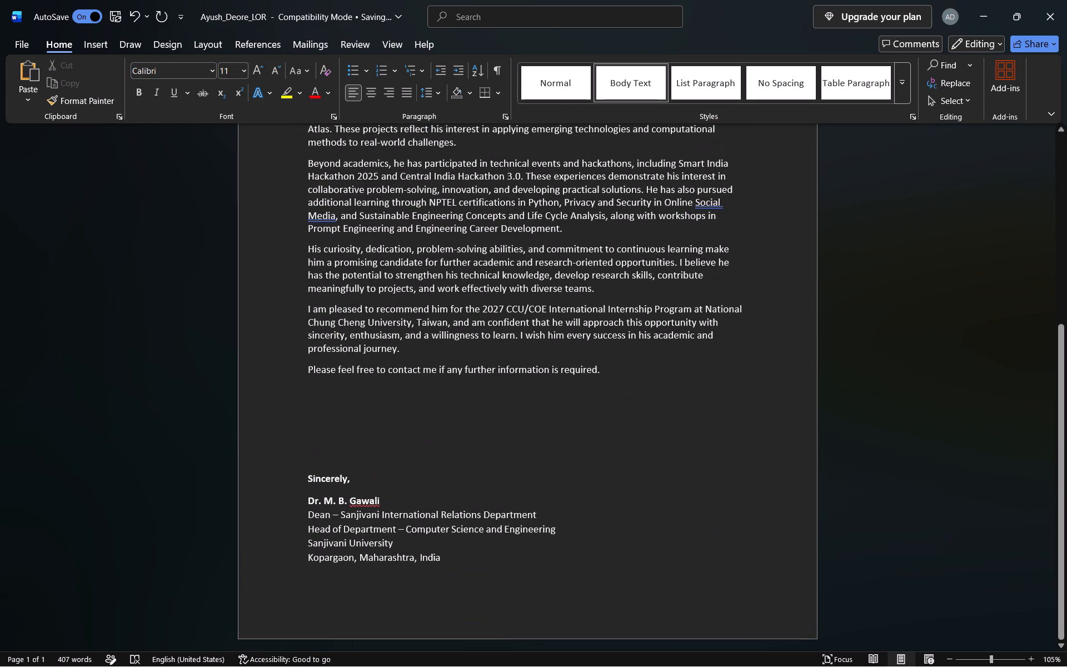
left_click(27, 38)
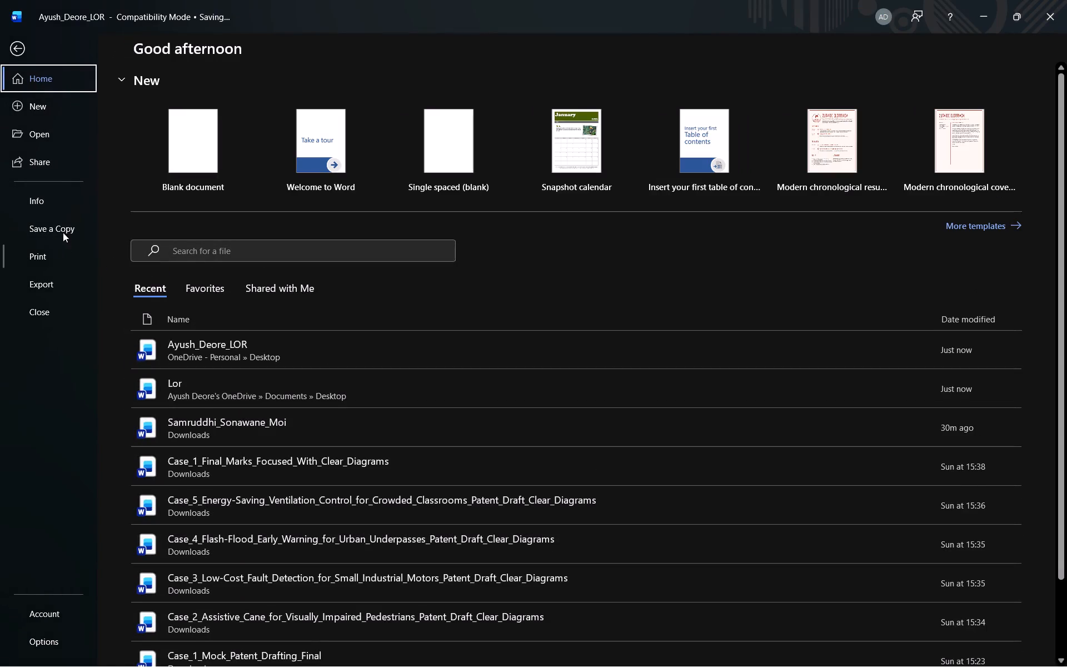
left_click(63, 232)
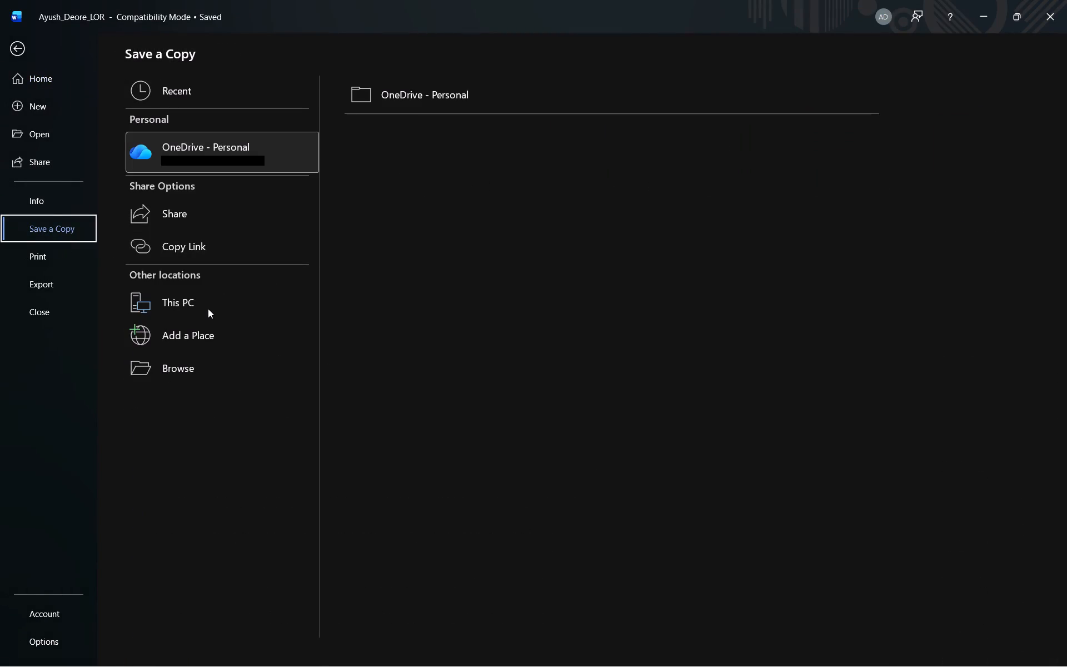
double_click(208, 308)
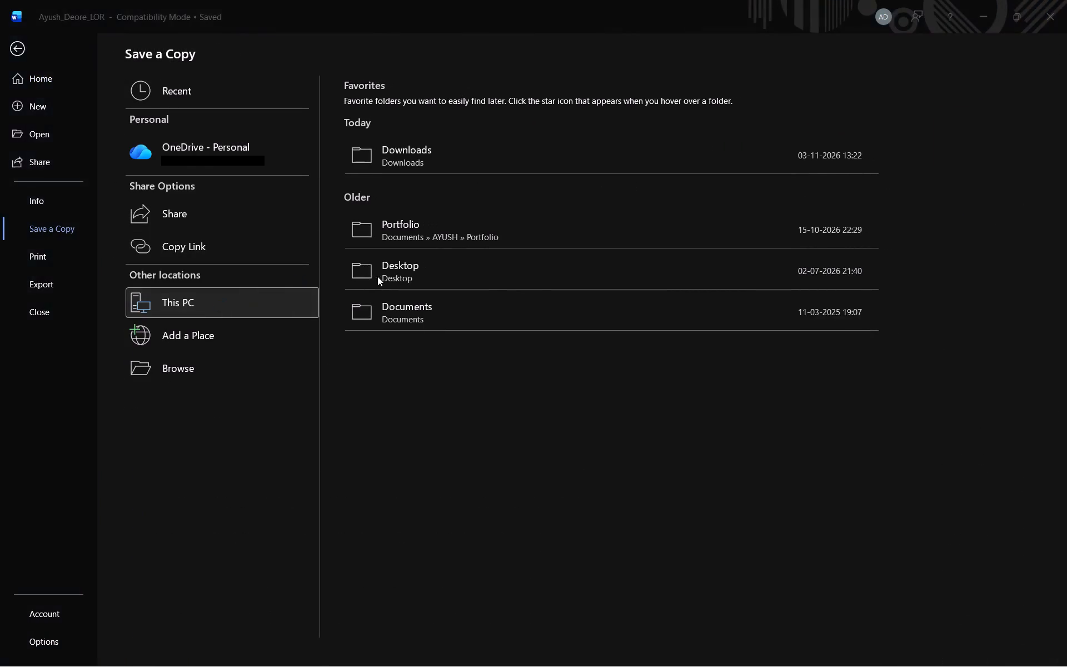
left_click(514, 4)
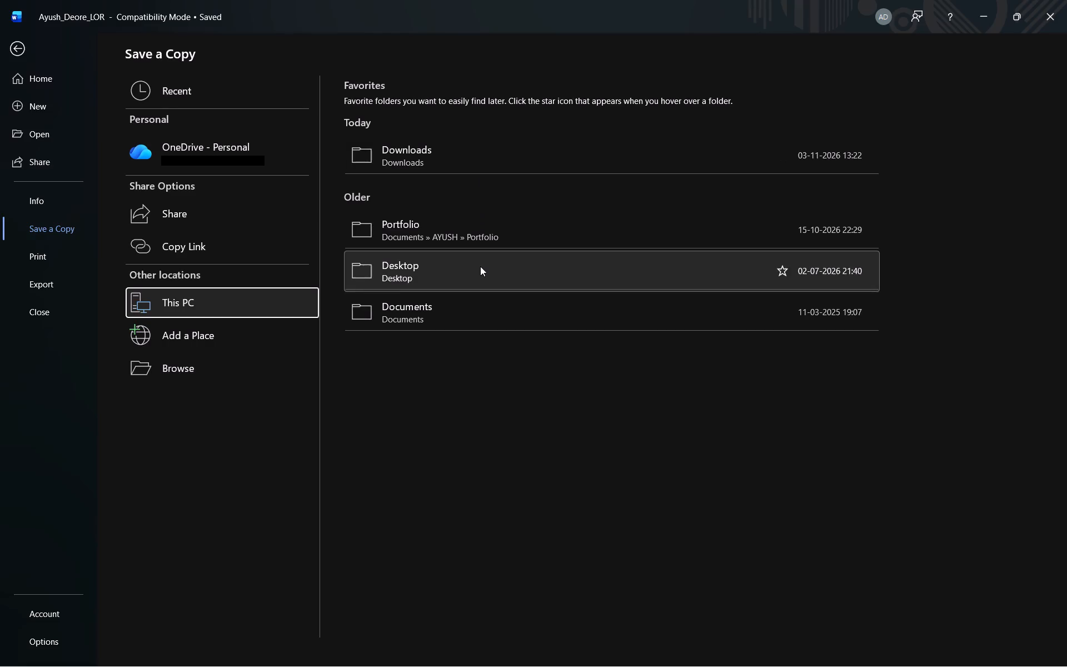
double_click(487, 312)
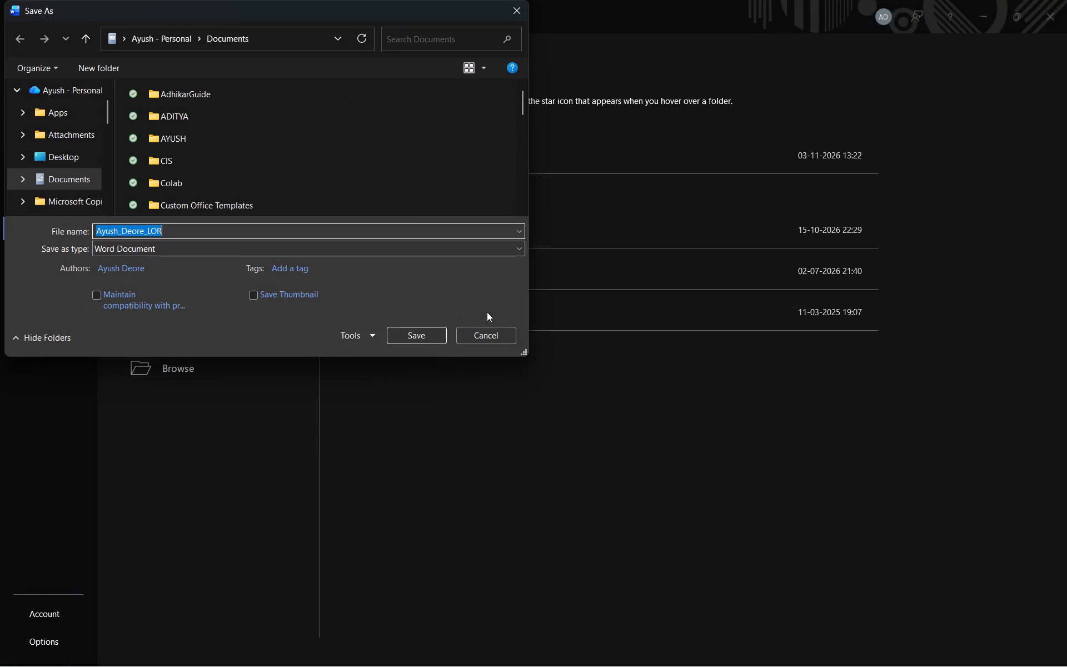
double_click(208, 130)
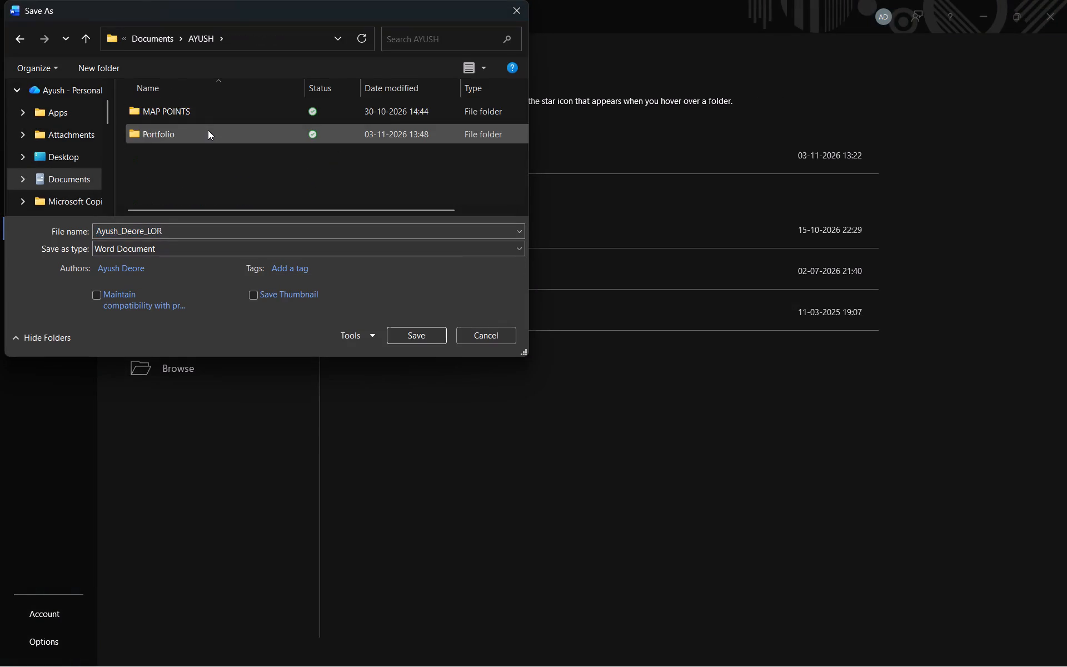
double_click(202, 131)
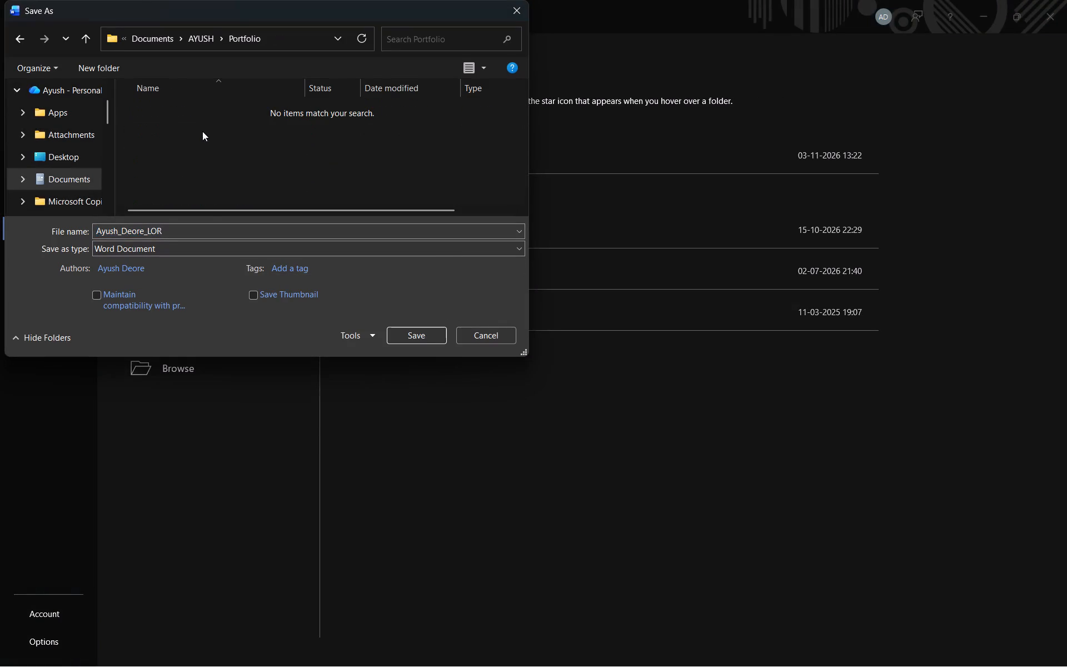
left_click(191, 242)
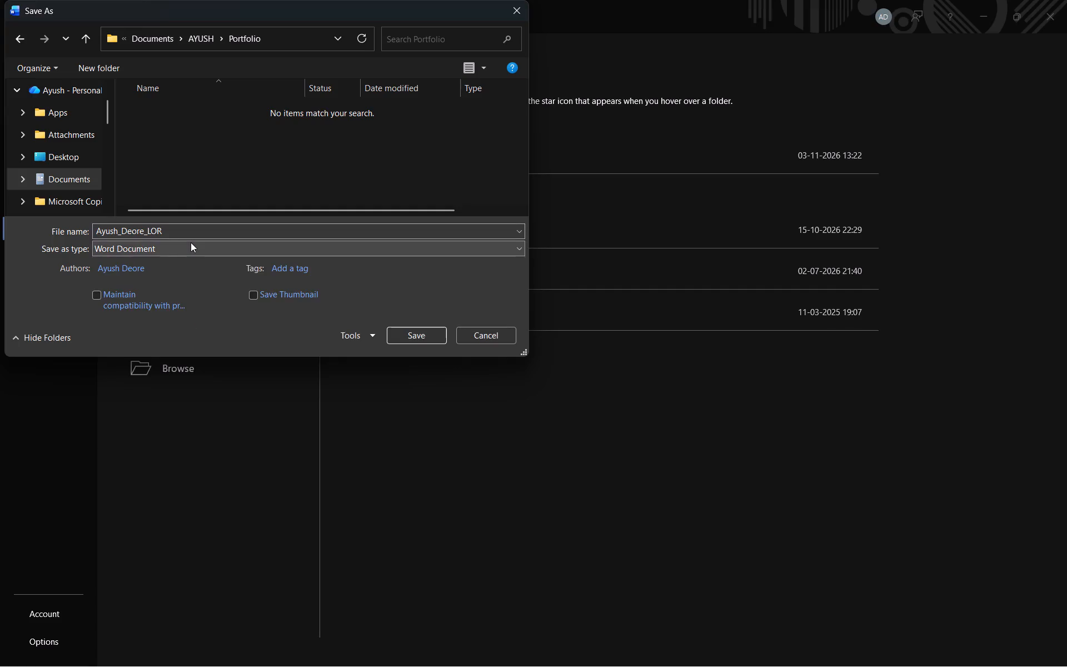
left_click(191, 330)
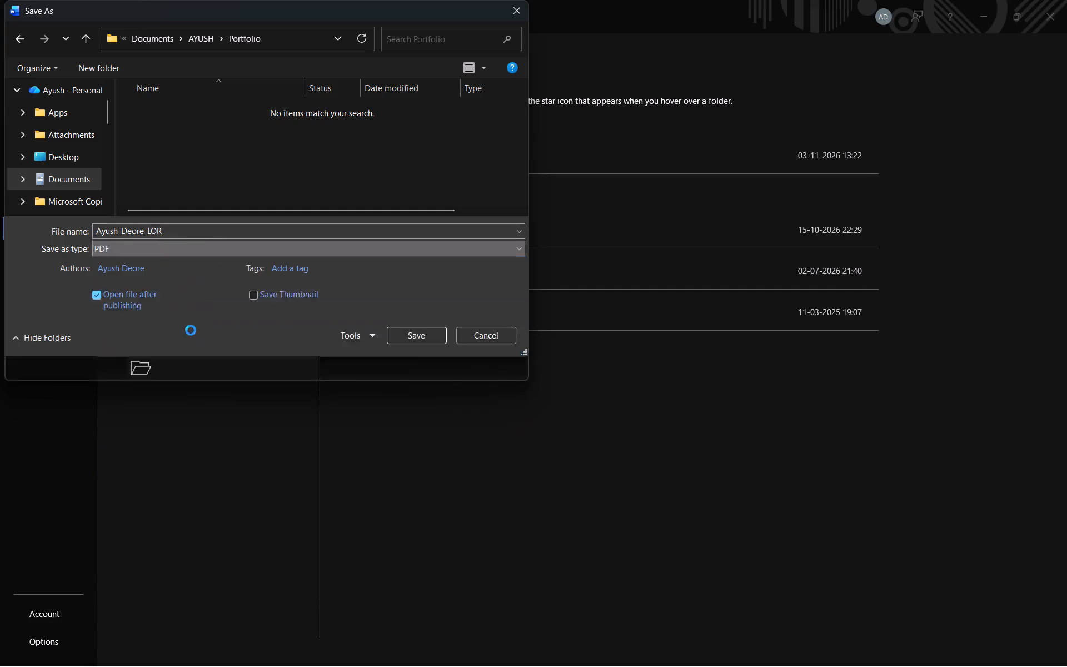
left_click(408, 361)
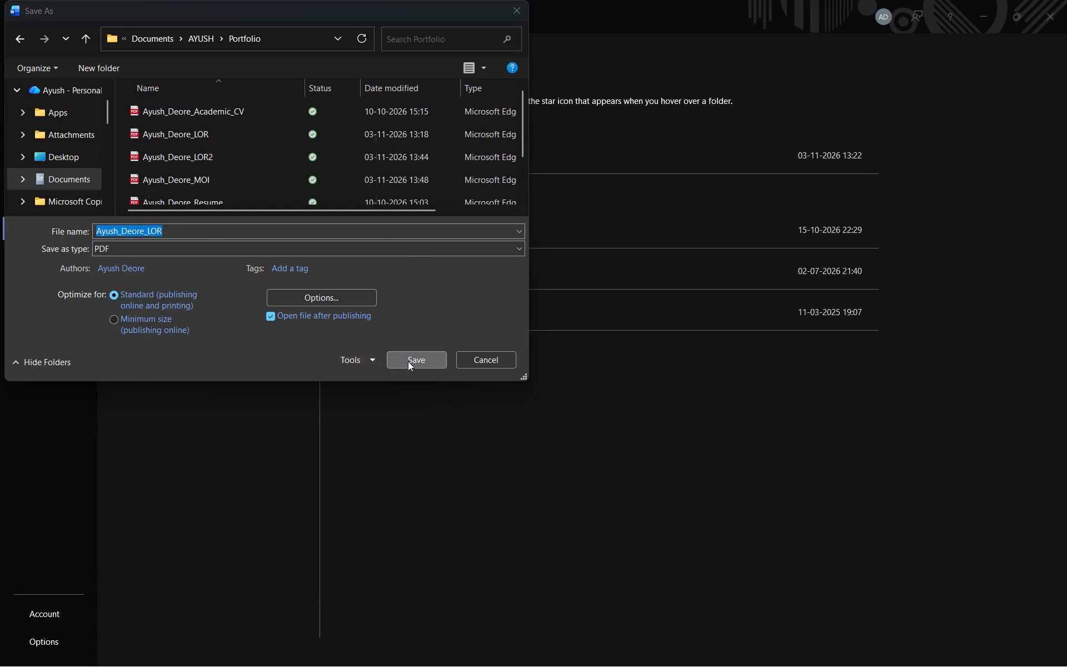
left_click(288, 225)
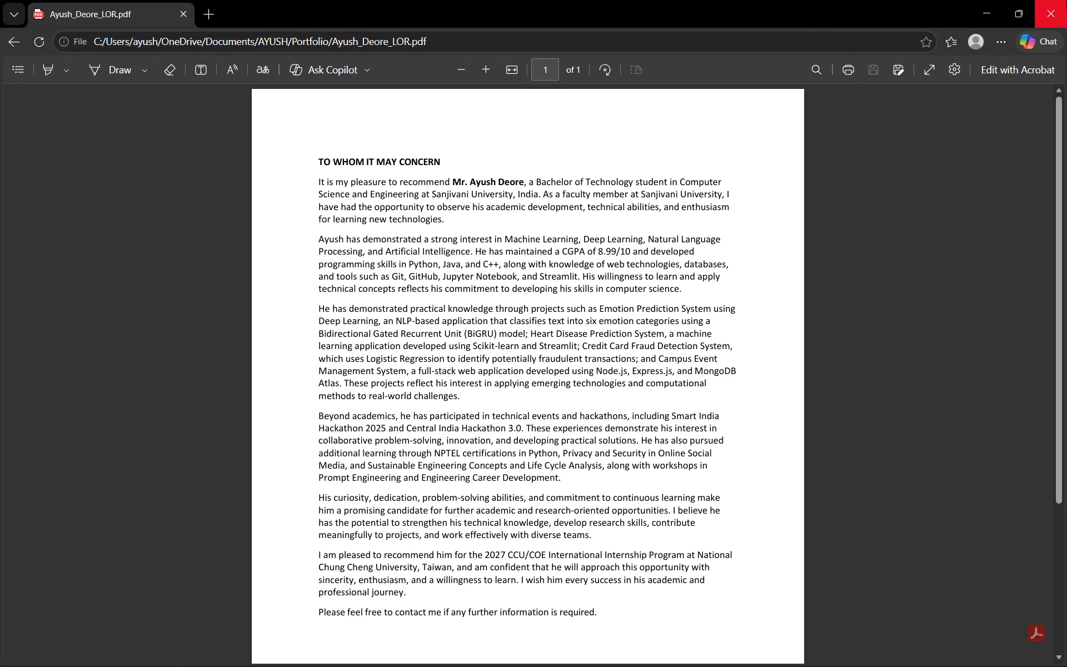
Look over the exported PDF, close it, Word and the iLovePDF window, and return to the Portfolio folder in File Explorer.
scroll(809, 384, "down", 3)
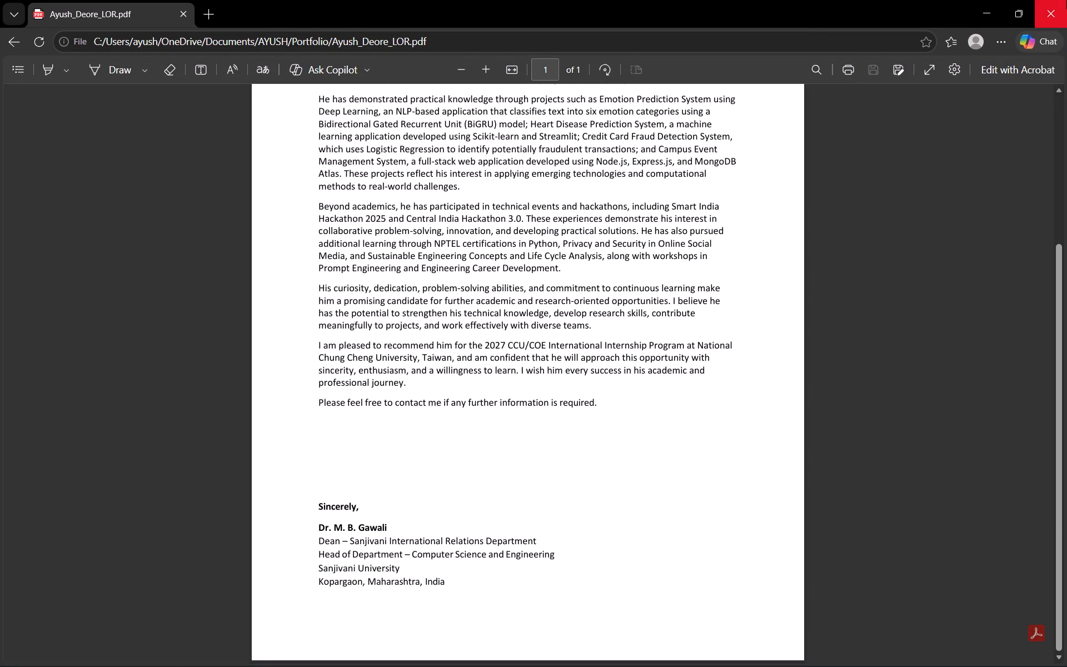
left_click(1066, 0)
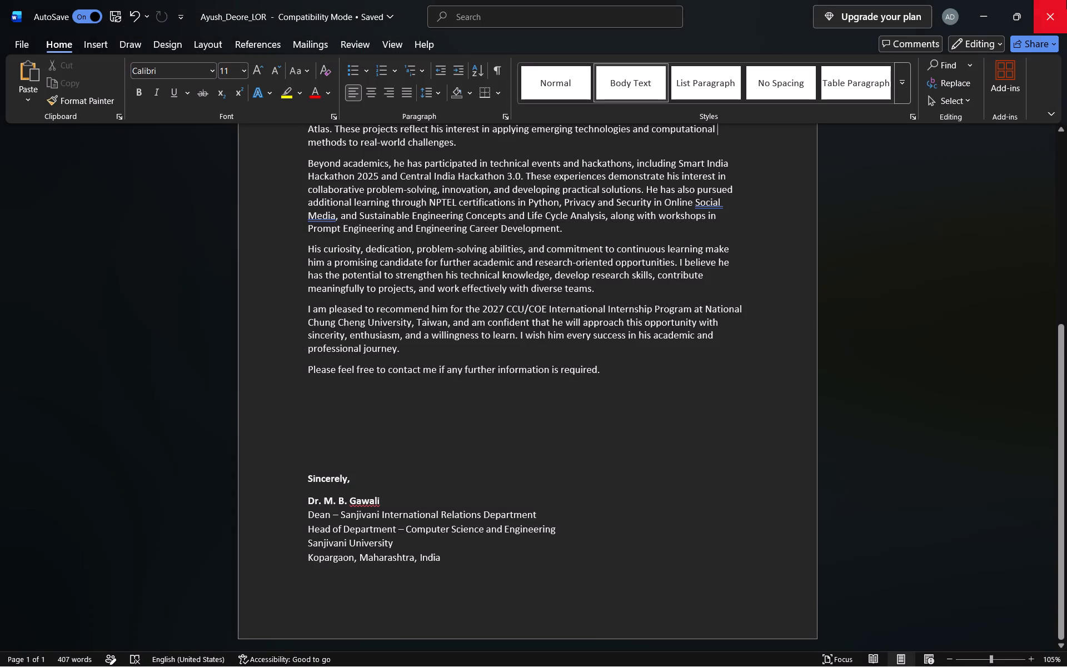
left_click(1066, 0)
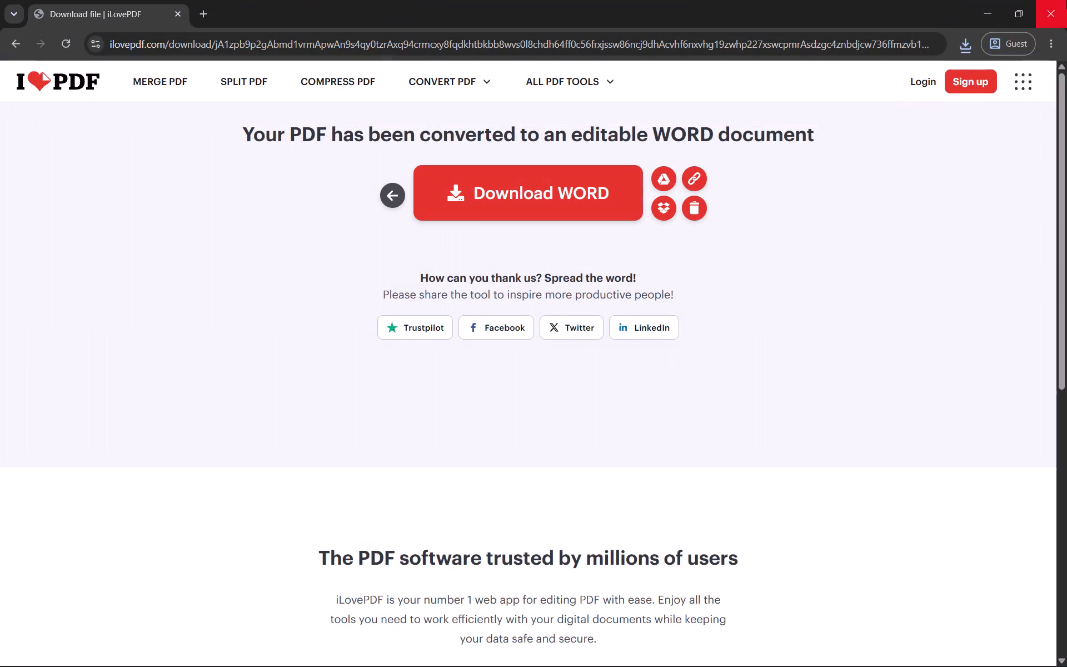
left_click(1066, 0)
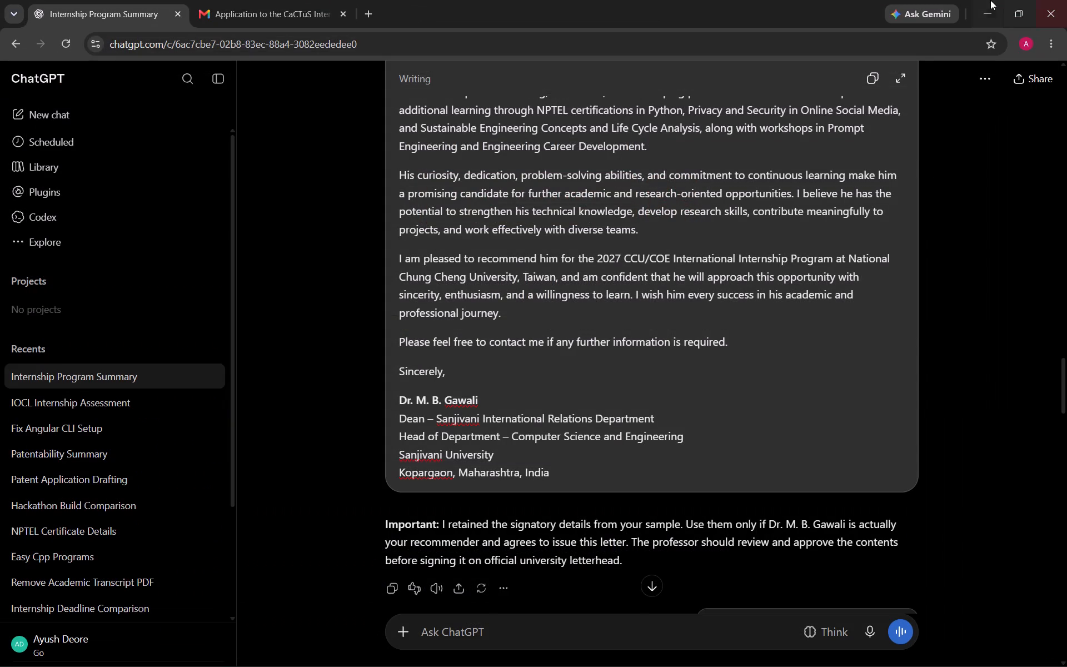
left_click(983, 0)
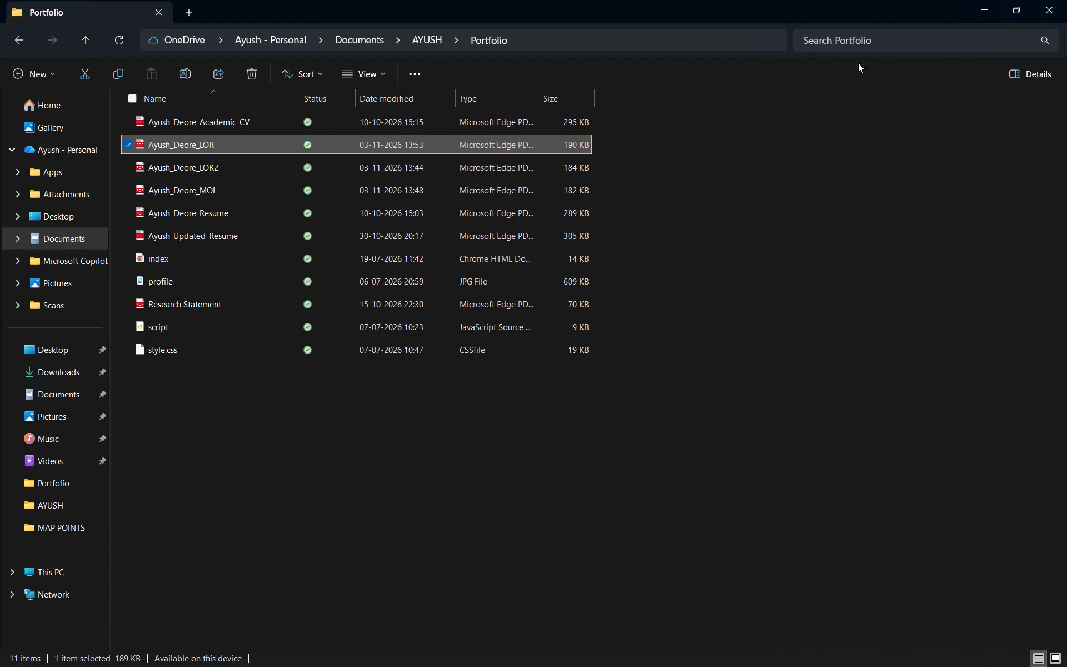
left_click(112, 47)
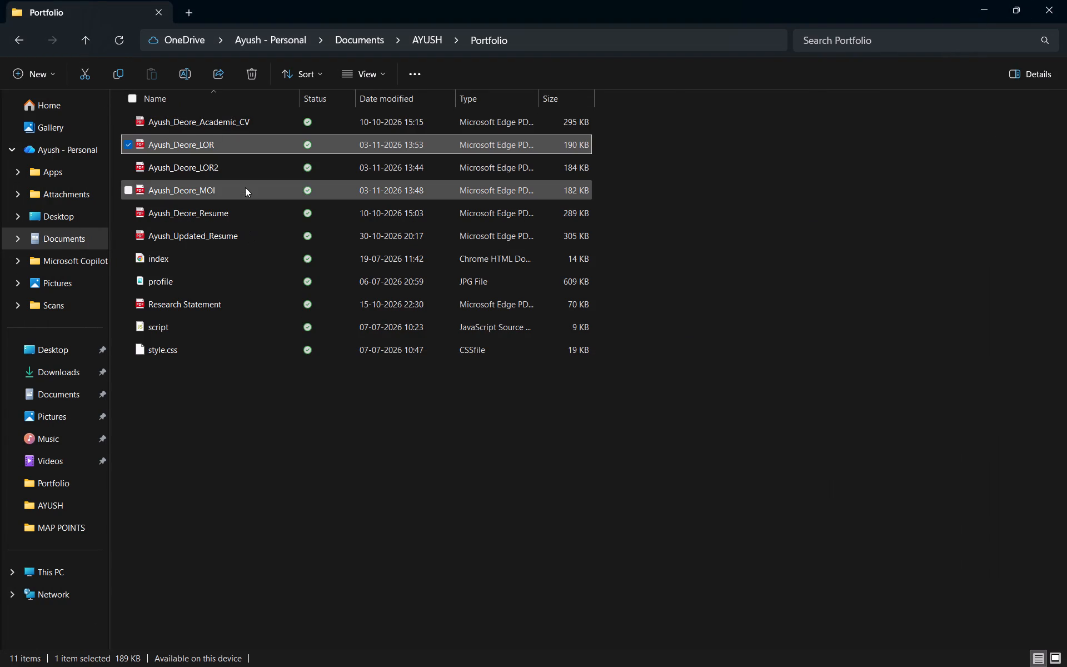
Open the MOI and LOR2 PDFs from the Portfolio folder in turn to check their contents, closing each after review.
double_click(245, 187)
scroll(480, 524, "up", 2)
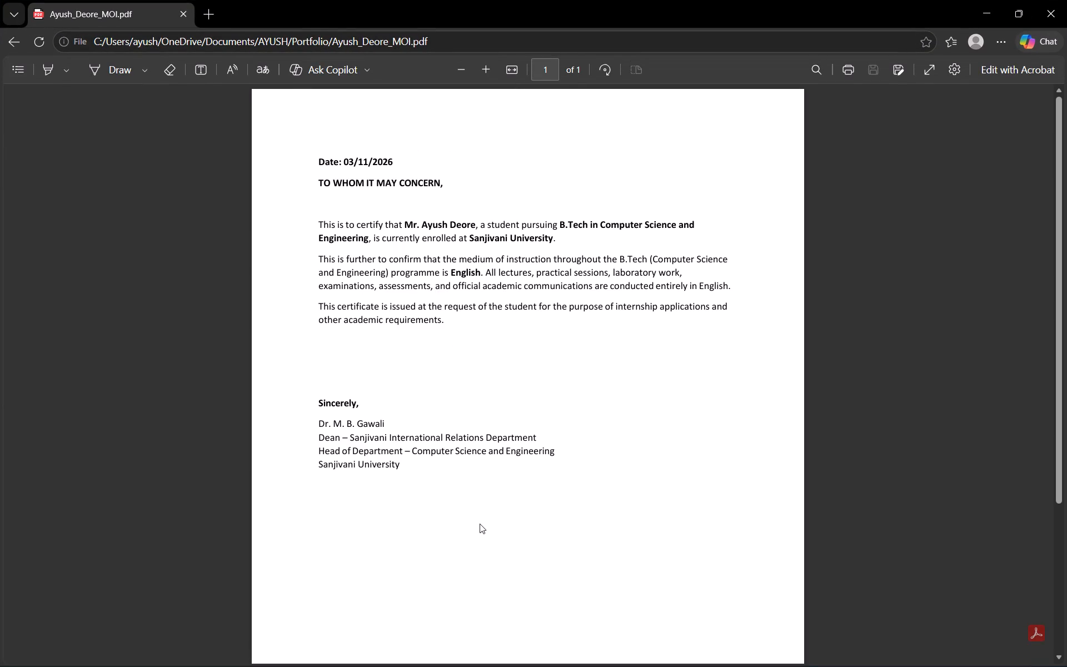
left_click(1066, 0)
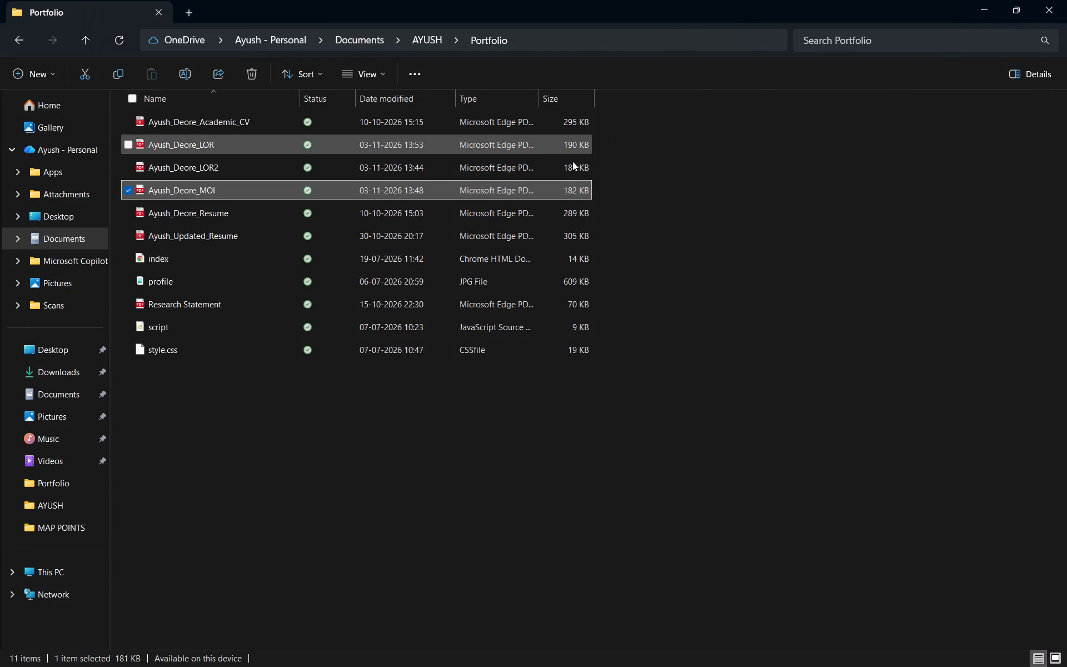
double_click(572, 161)
scroll(680, 199, "up", 2)
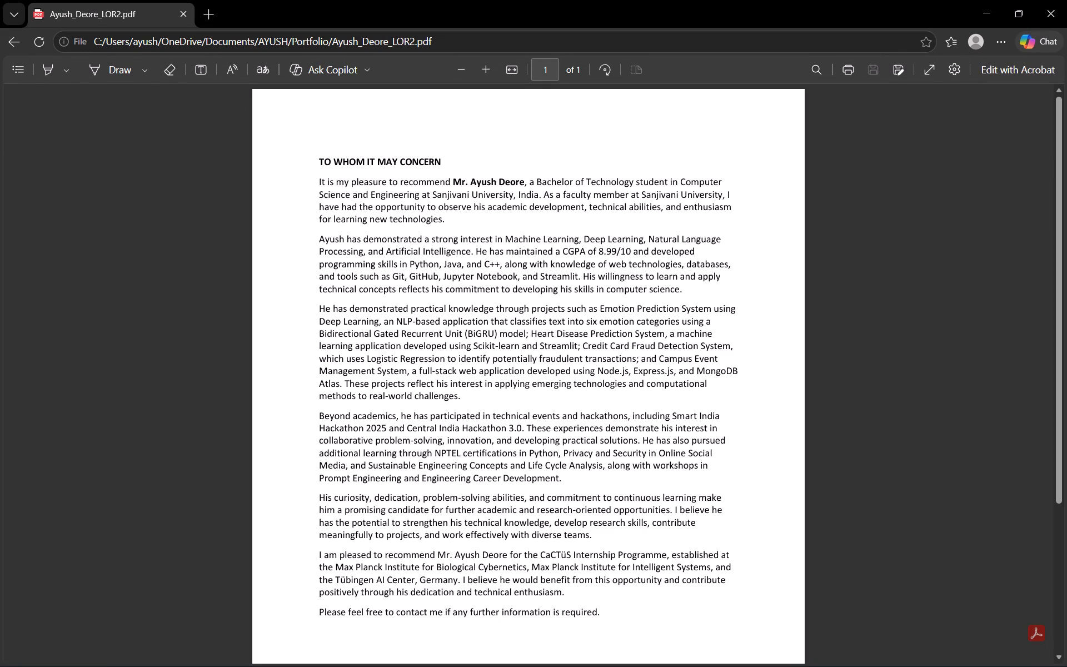
scroll(728, 322, "down", 1)
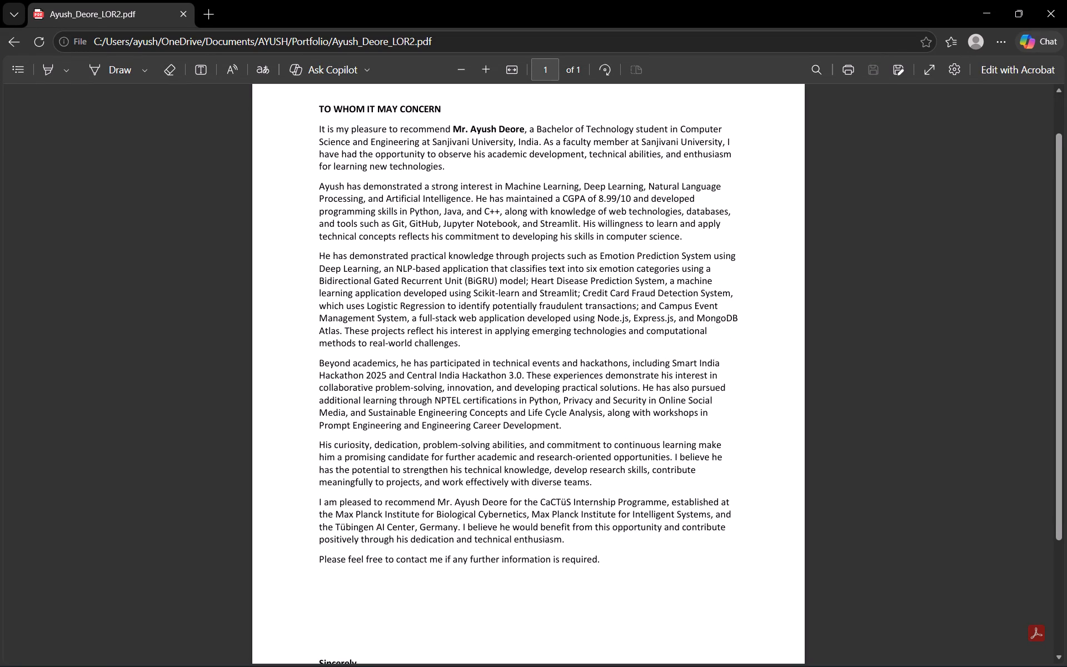
scroll(728, 322, "up", 2)
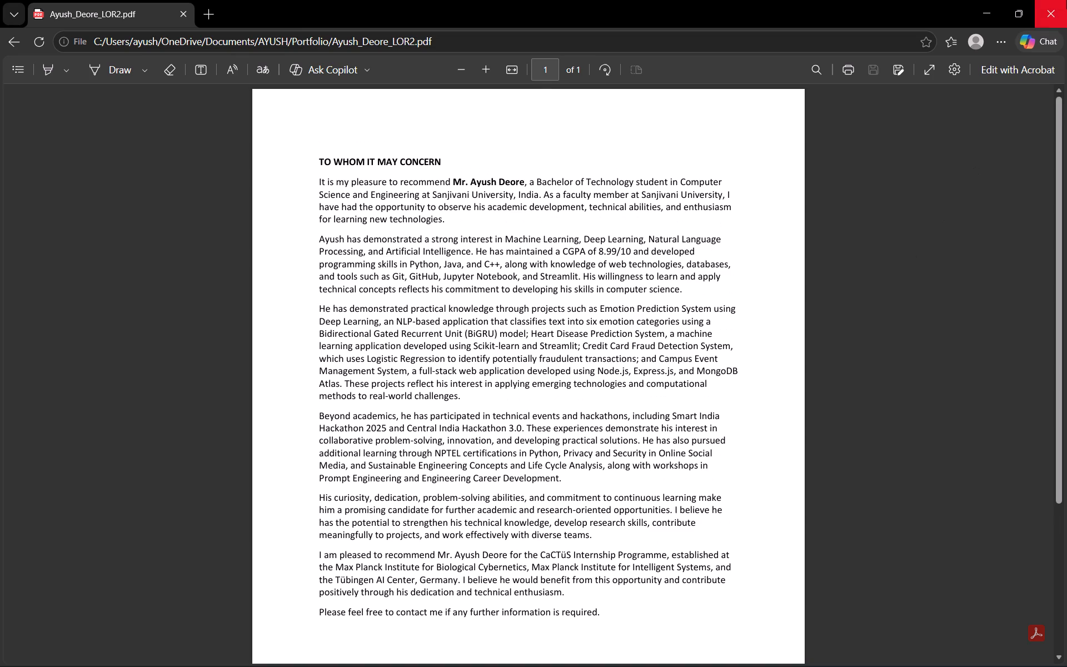
left_click(1066, 0)
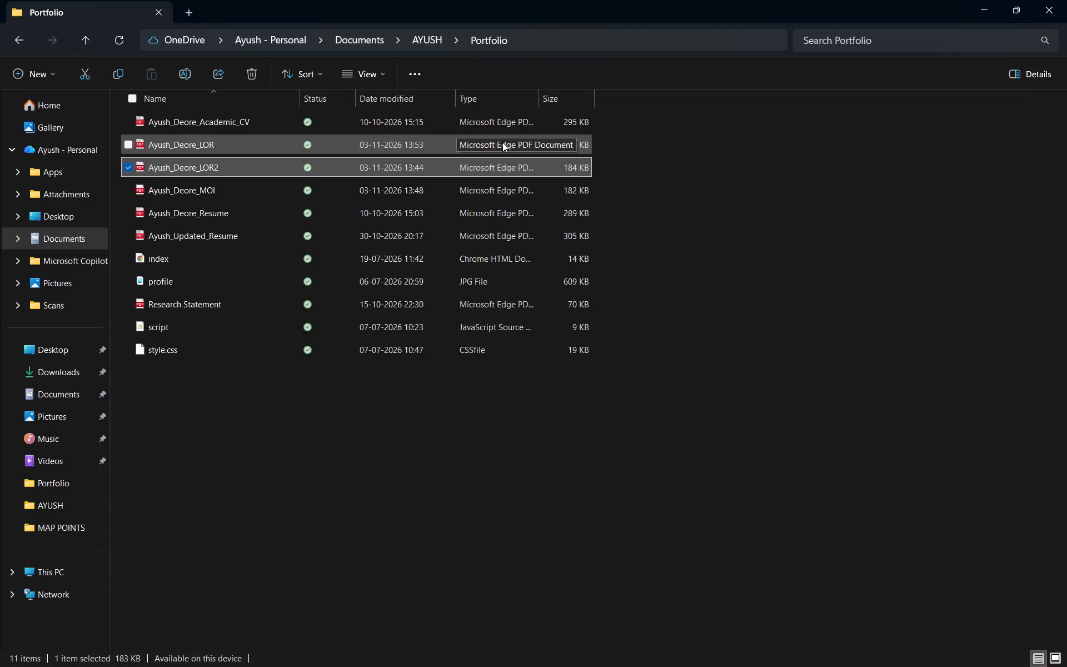
Open the updated LOR PDF and the LOR2 PDF in turn to compare their wording and formatting, closing each after review.
double_click(502, 142)
scroll(621, 235, "up", 5)
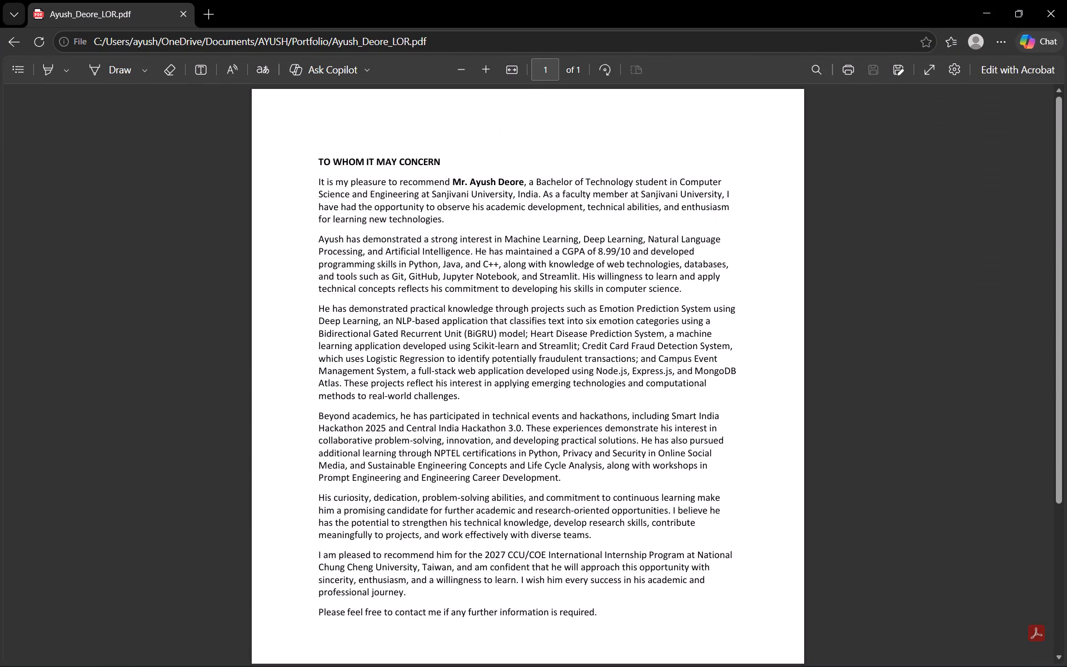
scroll(621, 235, "up", 2)
scroll(621, 235, "down", 1)
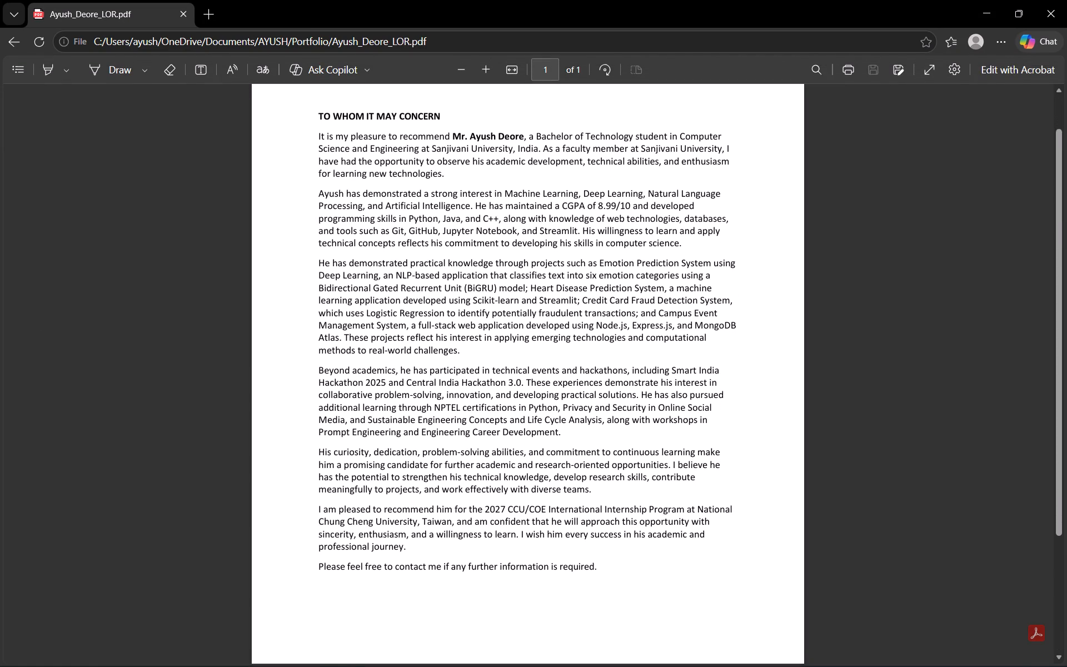
scroll(621, 235, "down", 3)
scroll(621, 235, "up", 4)
left_click(1066, 0)
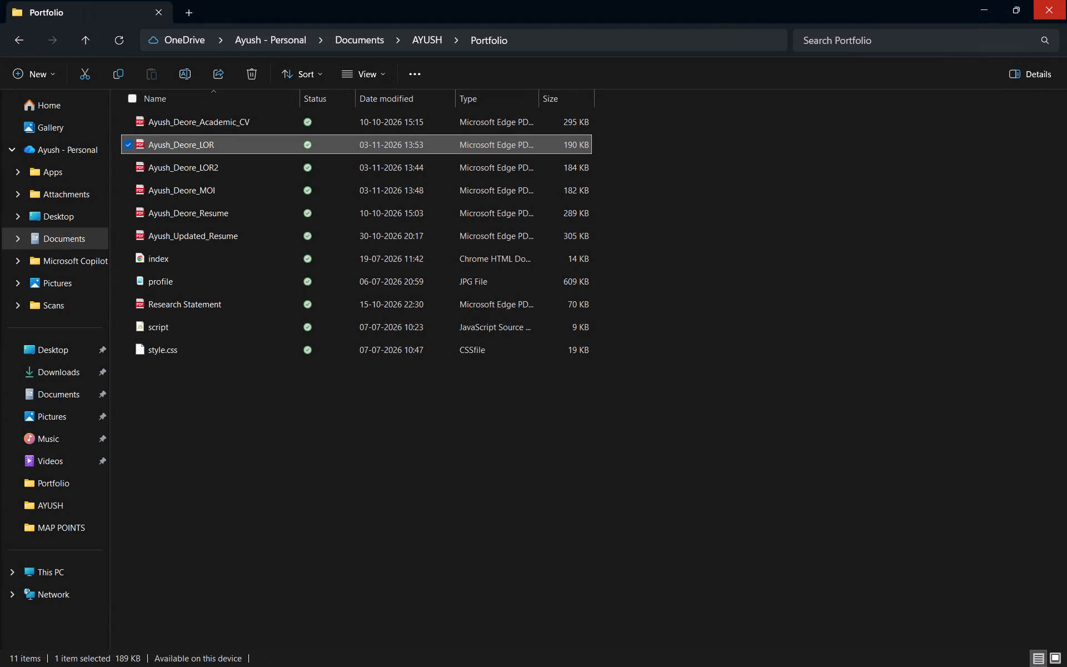
double_click(528, 168)
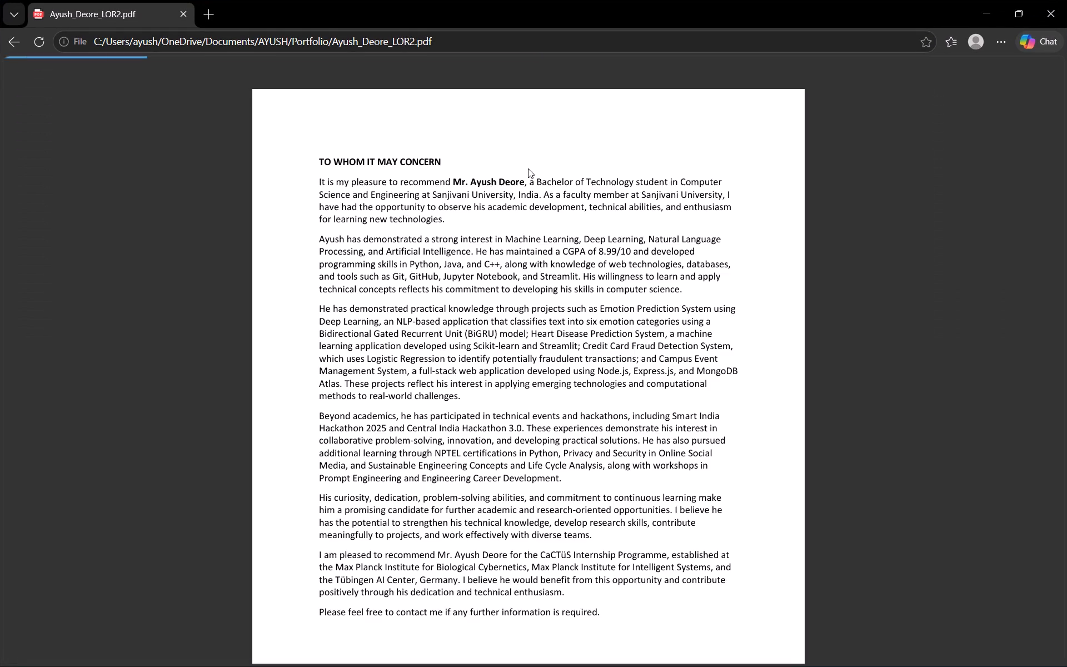
scroll(666, 385, "down", 4)
scroll(666, 385, "up", 4)
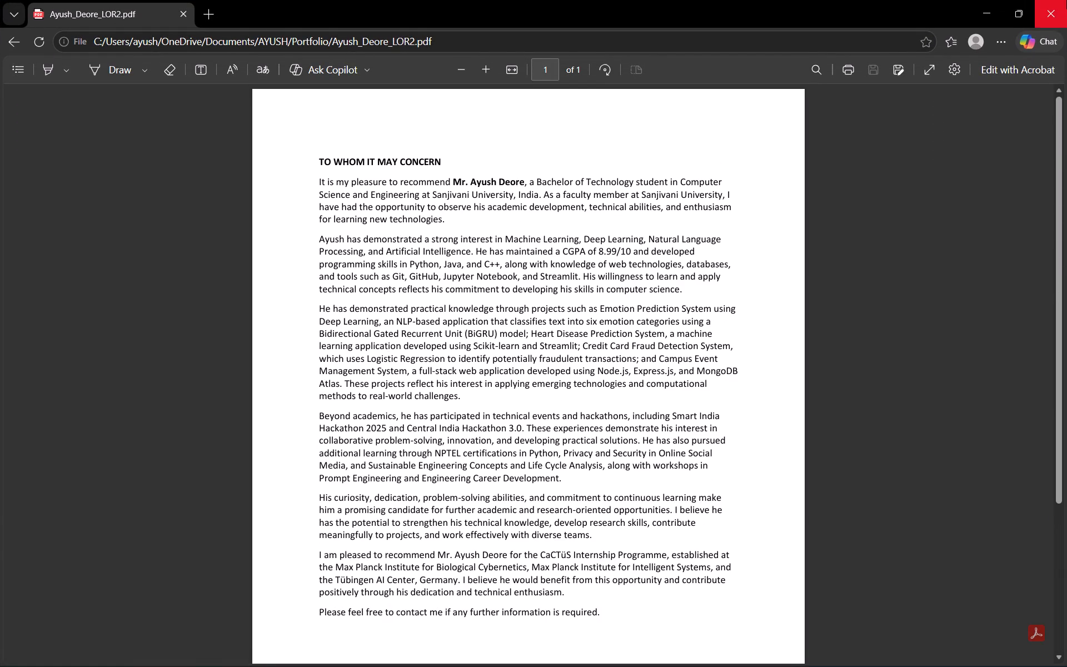
left_click(1066, 0)
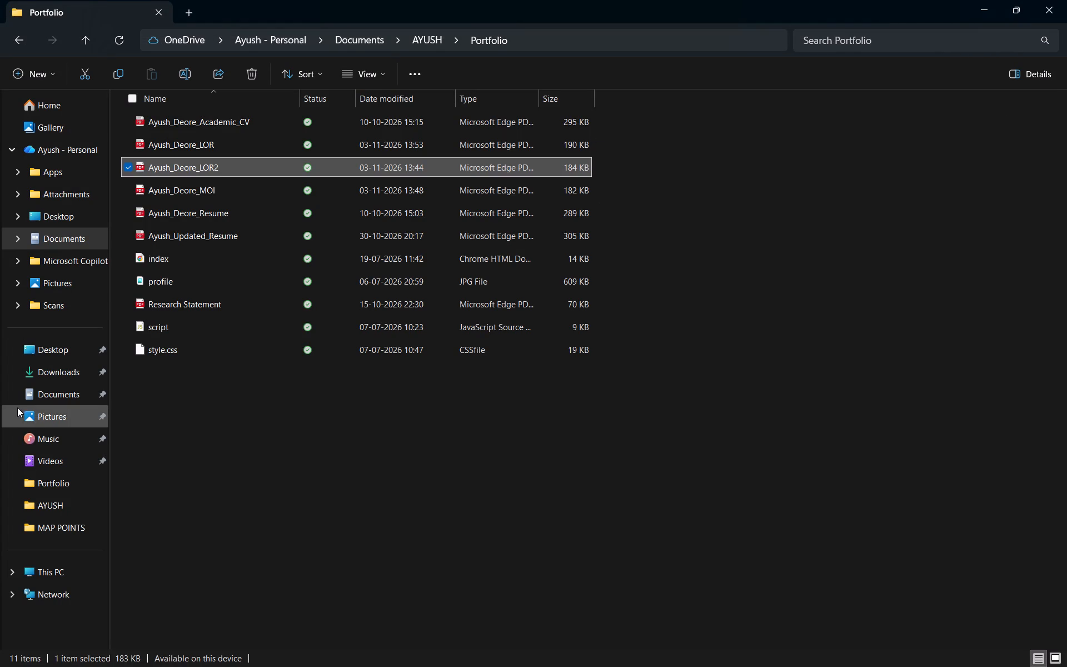
Delete the Moi Word document and the Use_Case_4_Smart_Waste_Bin PDF from the Downloads folder.
left_click(40, 371)
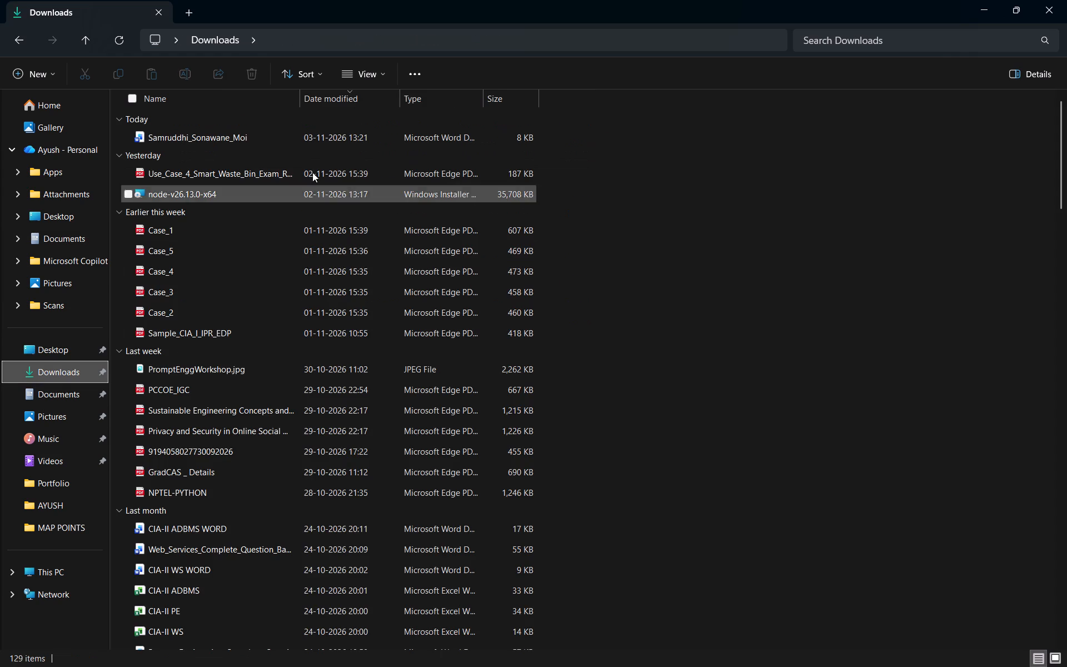
left_click(264, 140)
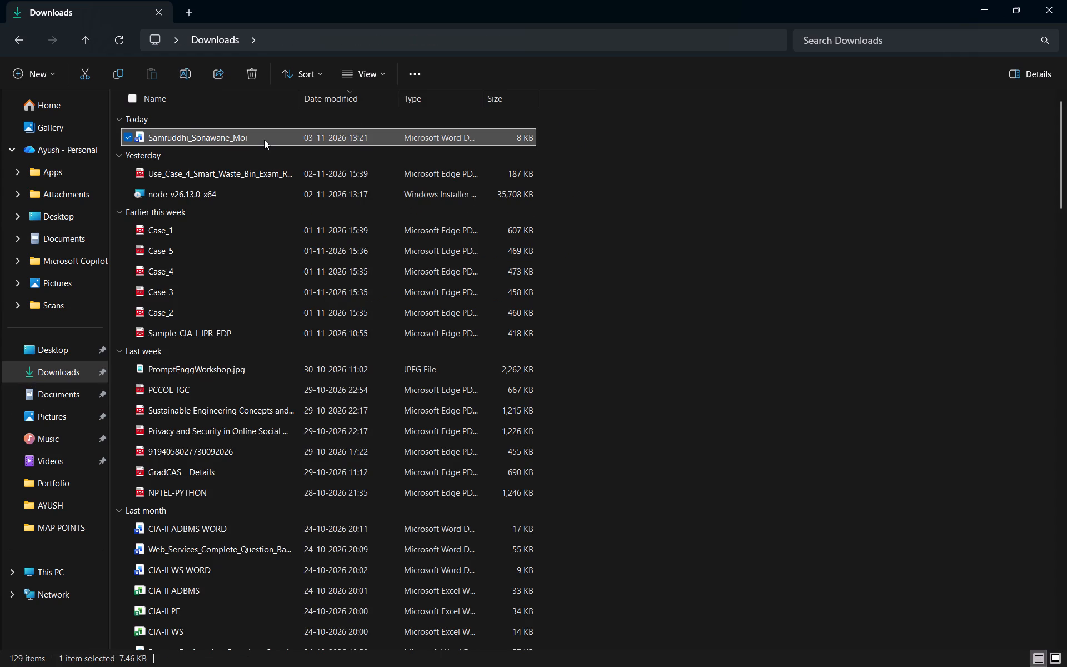
key("Delete")
left_click(264, 140)
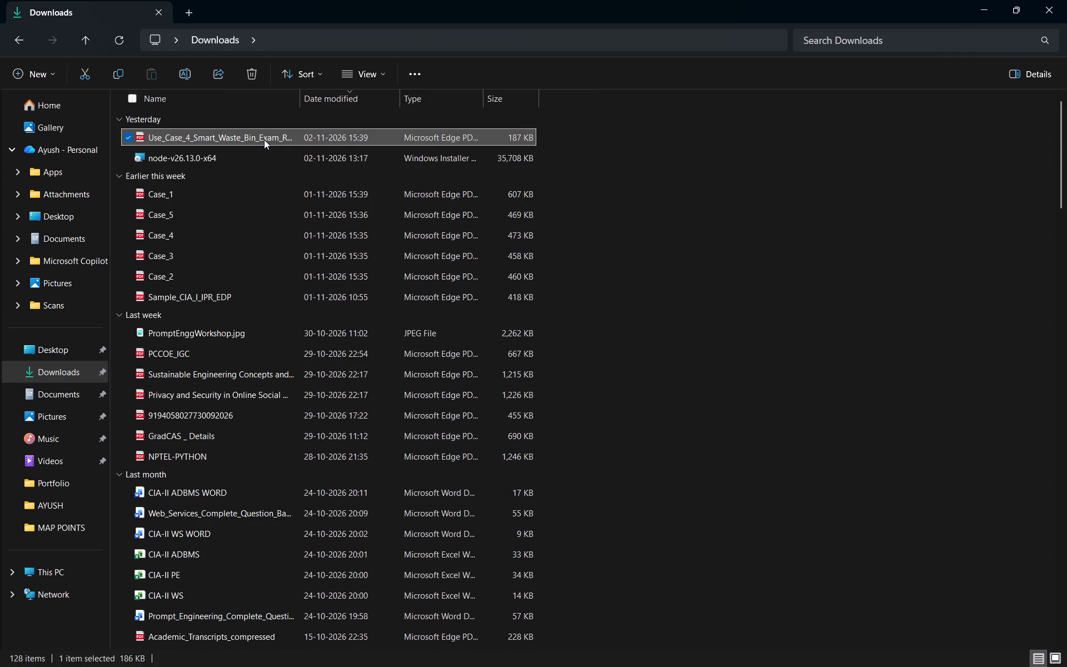
key("Delete")
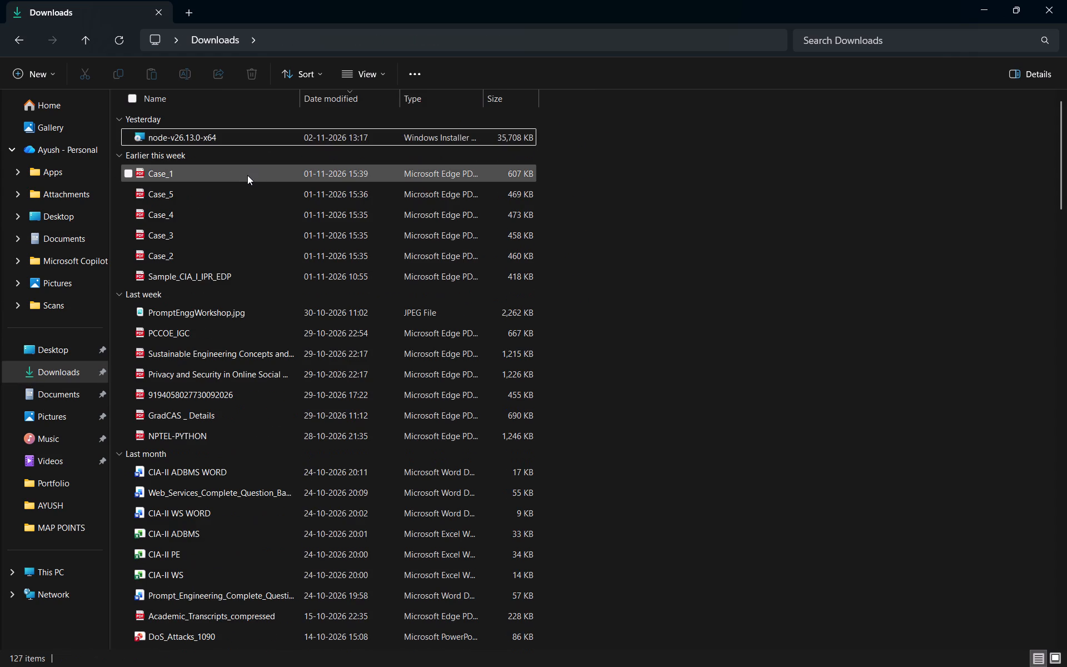
Delete the five PDFs Case_1 through Case_5 from the Downloads folder and close File Explorer.
left_click(247, 175)
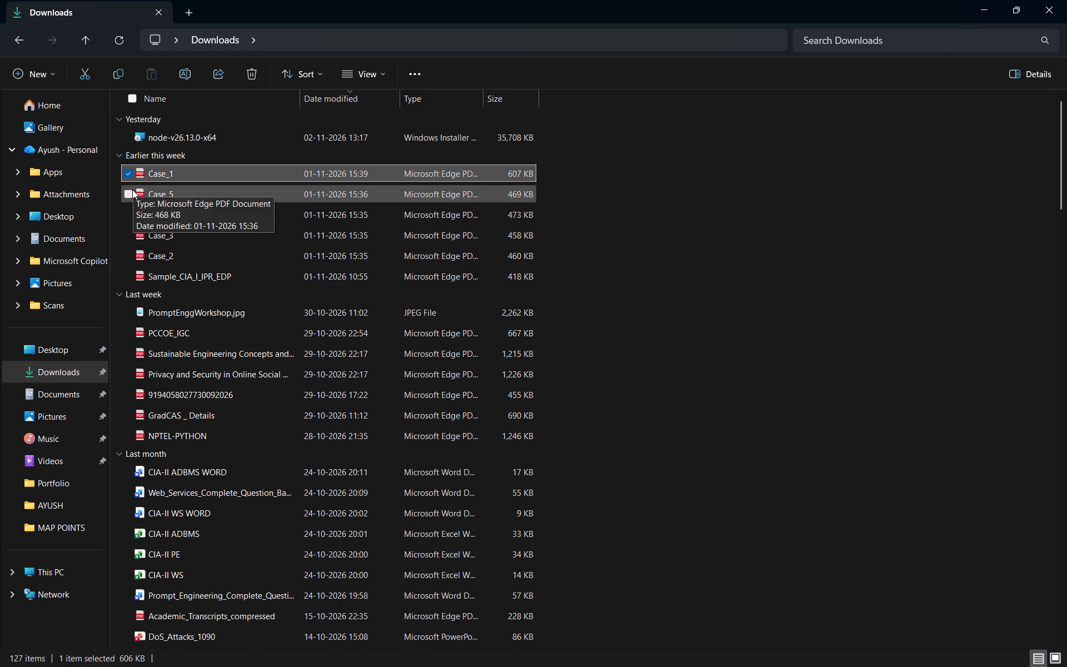
left_click(132, 190)
left_click(131, 210)
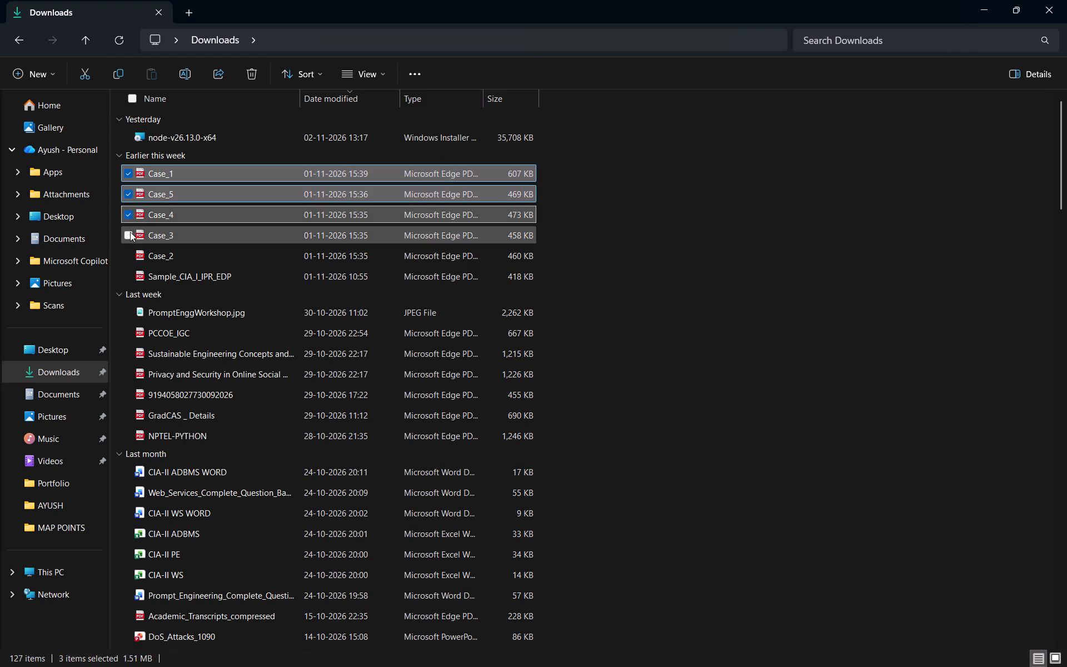
left_click(130, 232)
left_click(127, 253)
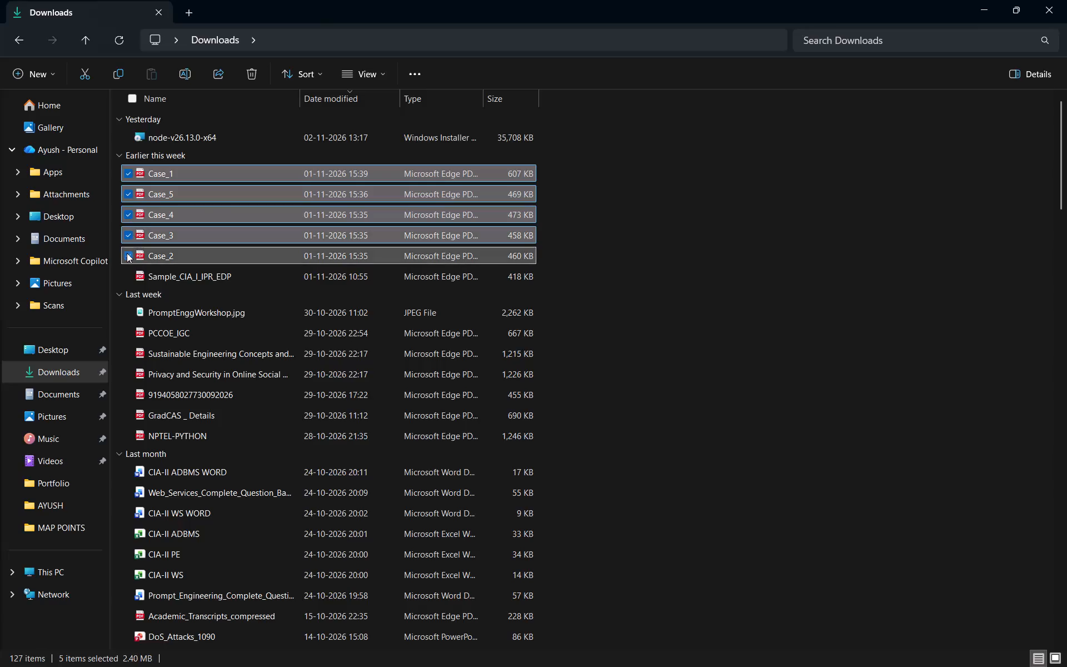
key("Delete")
left_click(1066, 0)
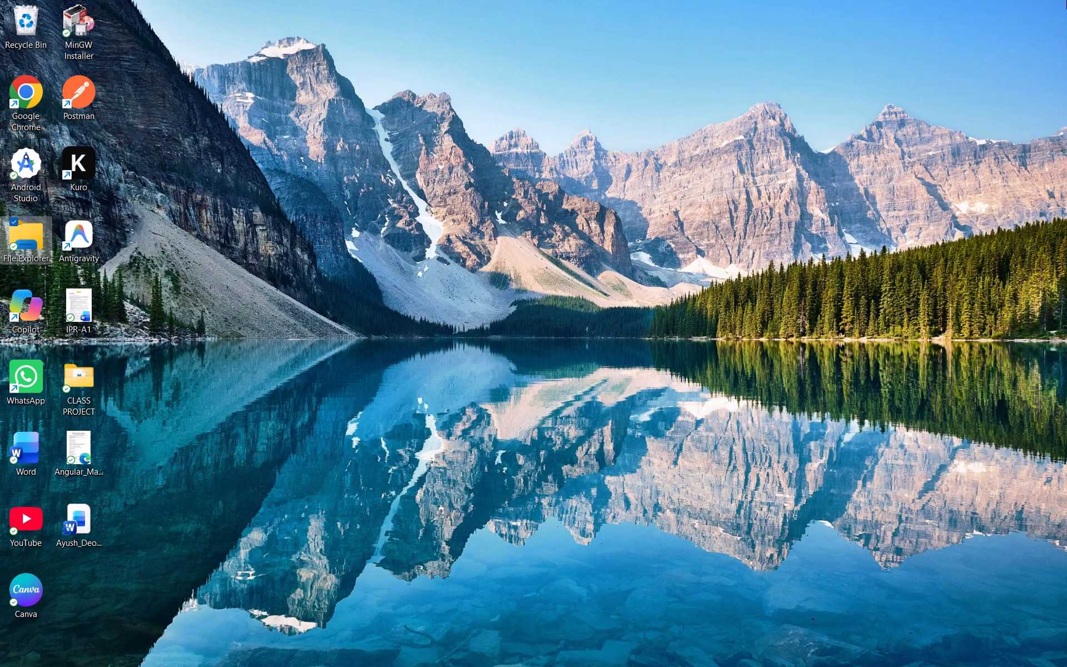
Refresh the desktop and delete the student's LOR Word document from it.
right_click(551, 461)
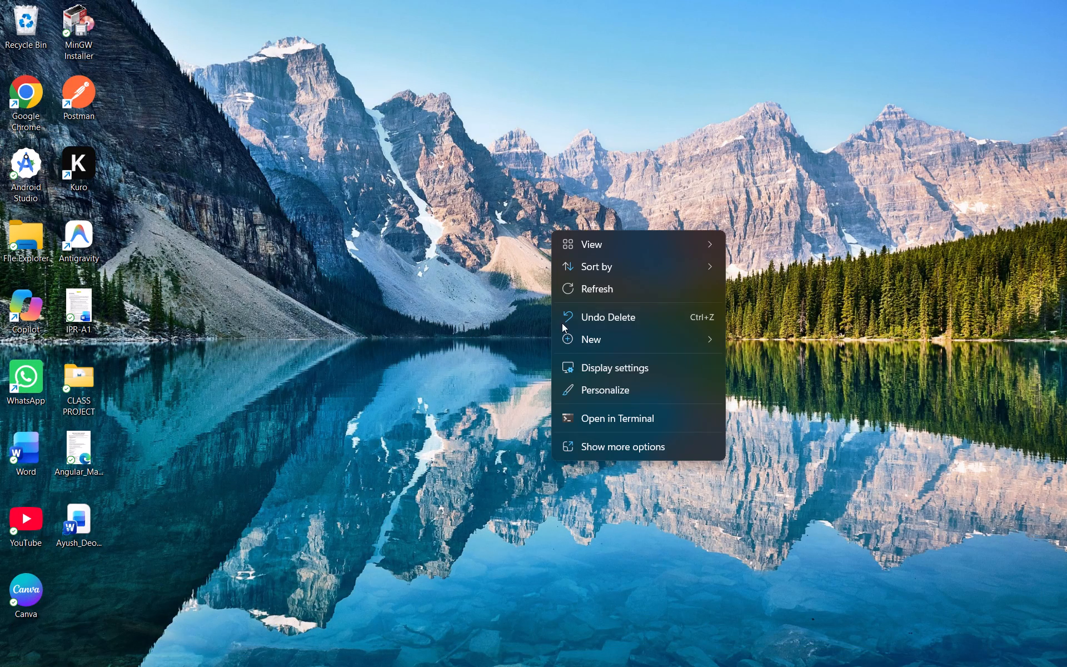
left_click(584, 288)
left_click(94, 520)
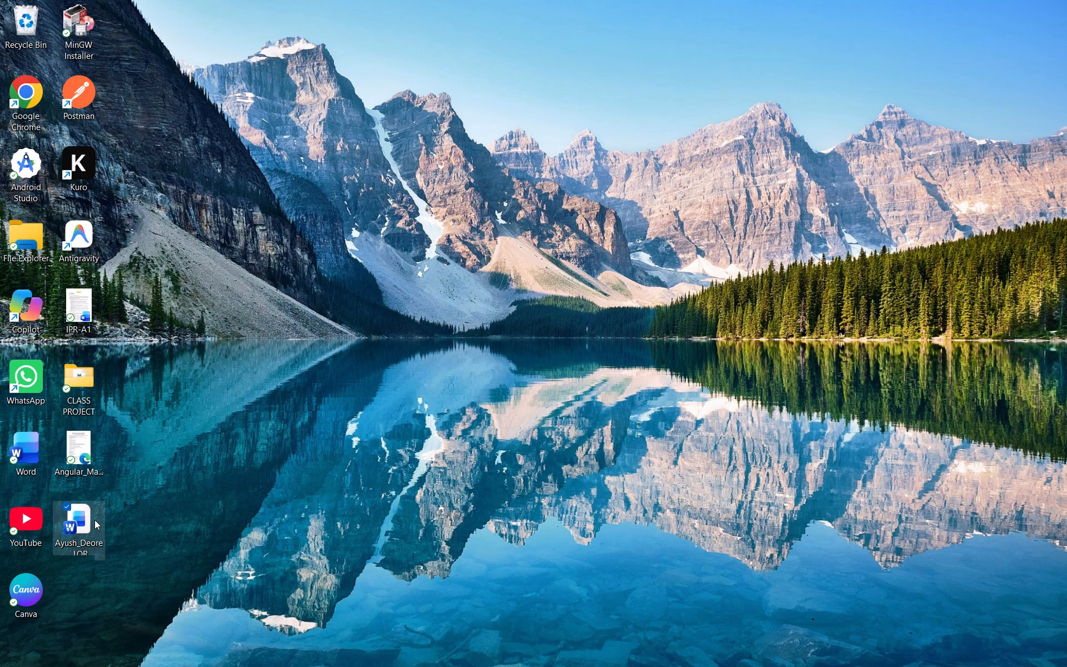
key("Delete")
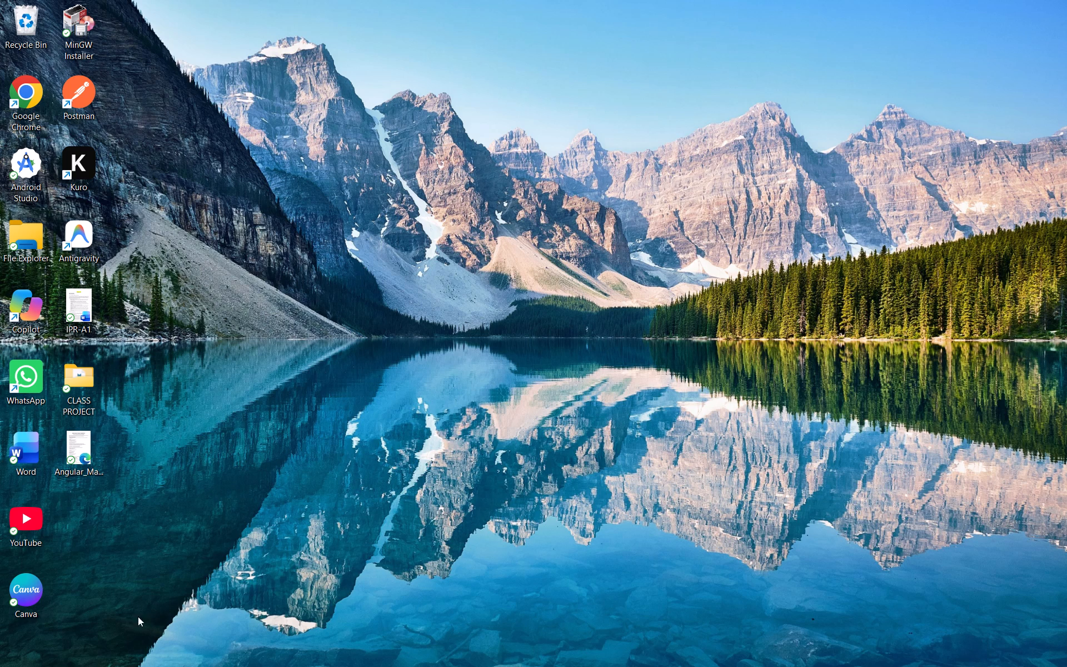
Launch Kuro from the desktop.
double_click(74, 170)
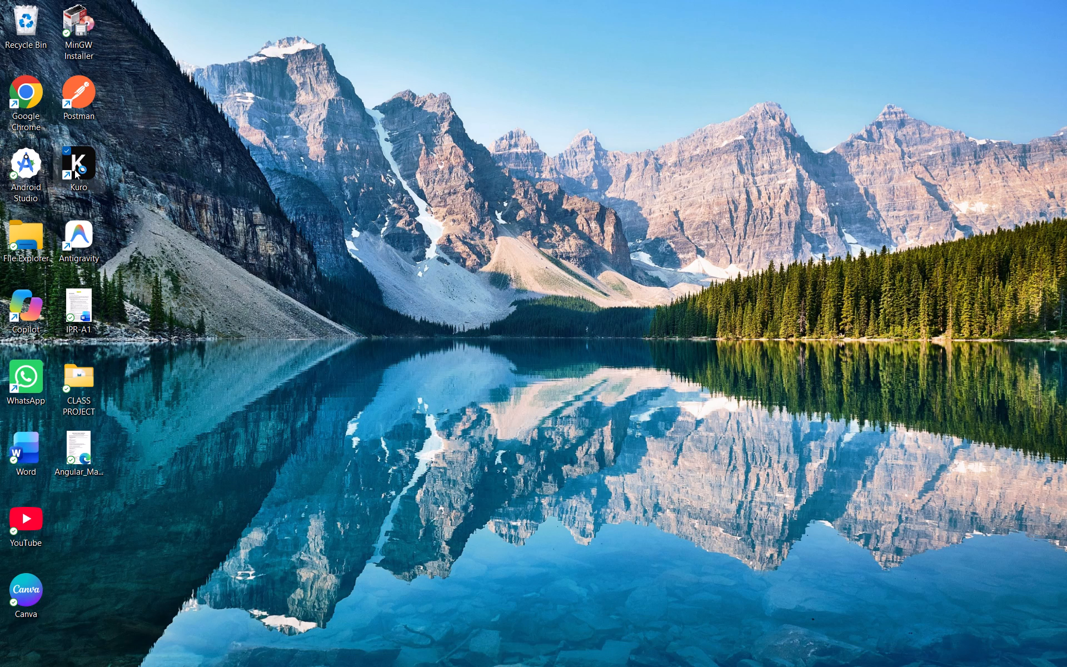